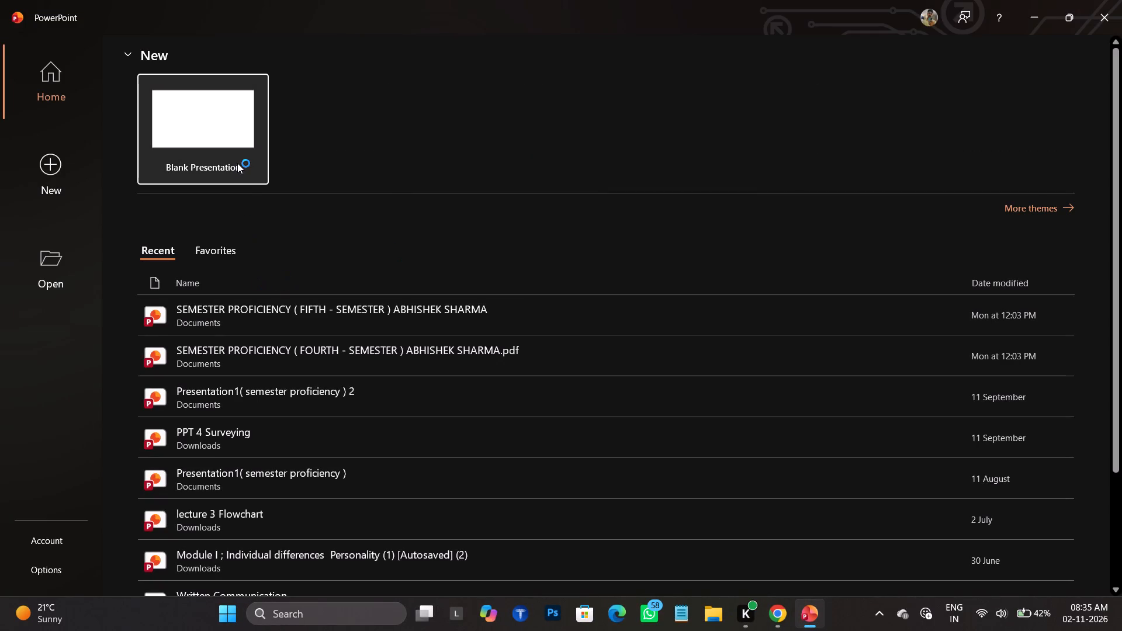
Create a new blank presentation.
left_click(49, 179)
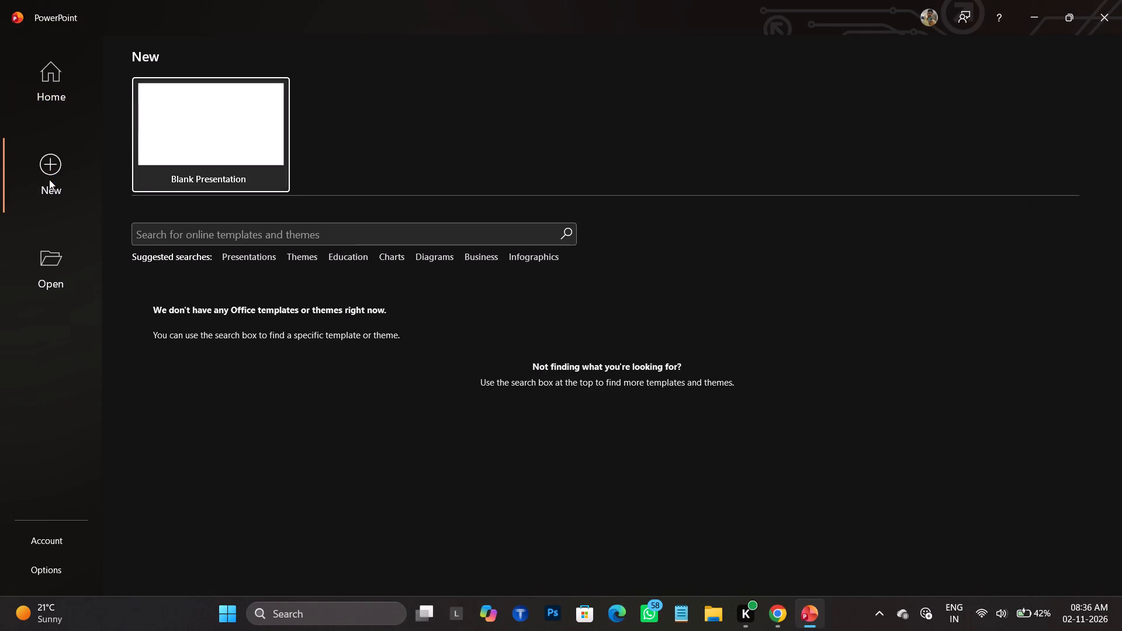
left_click(190, 133)
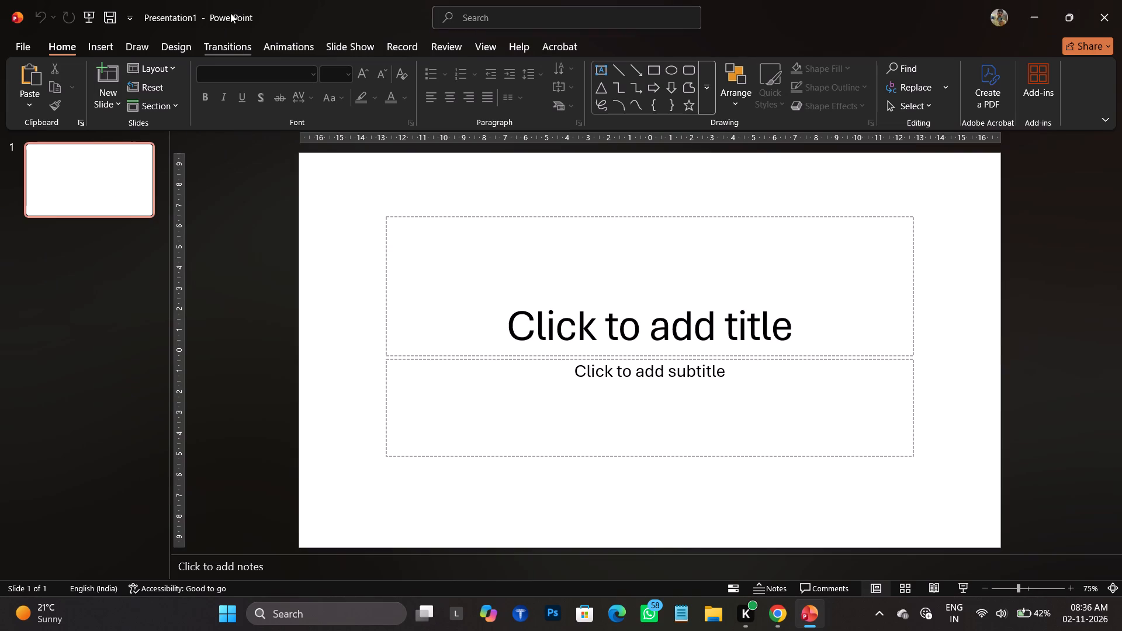
Apply the teal gradient Office theme with the red ribbon accent to the presentation.
left_click(181, 44)
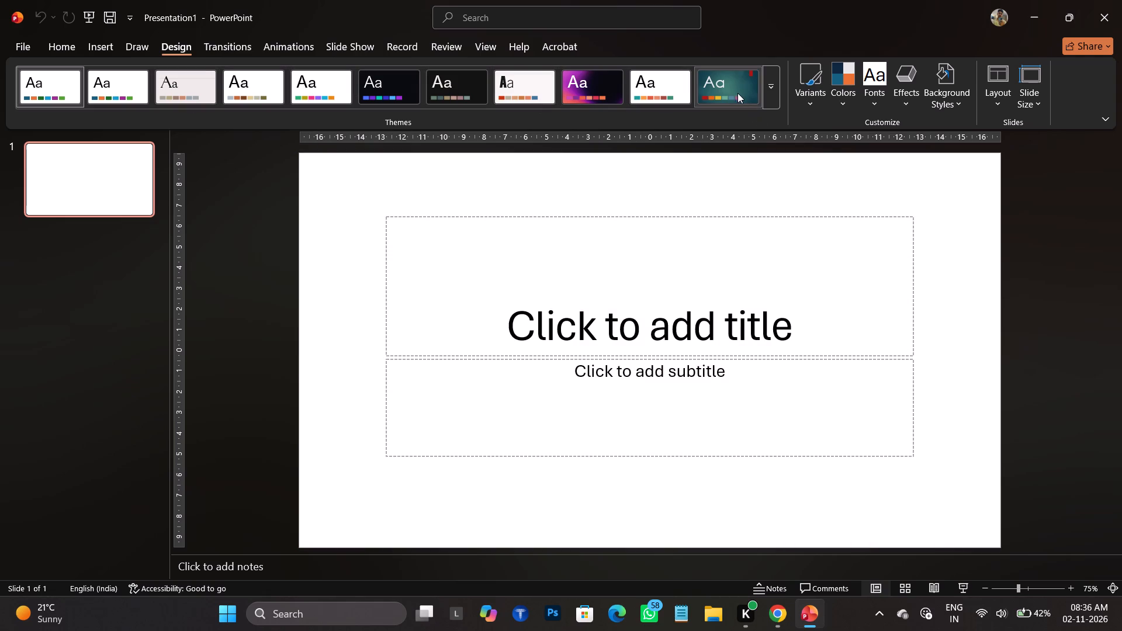
left_click(769, 91)
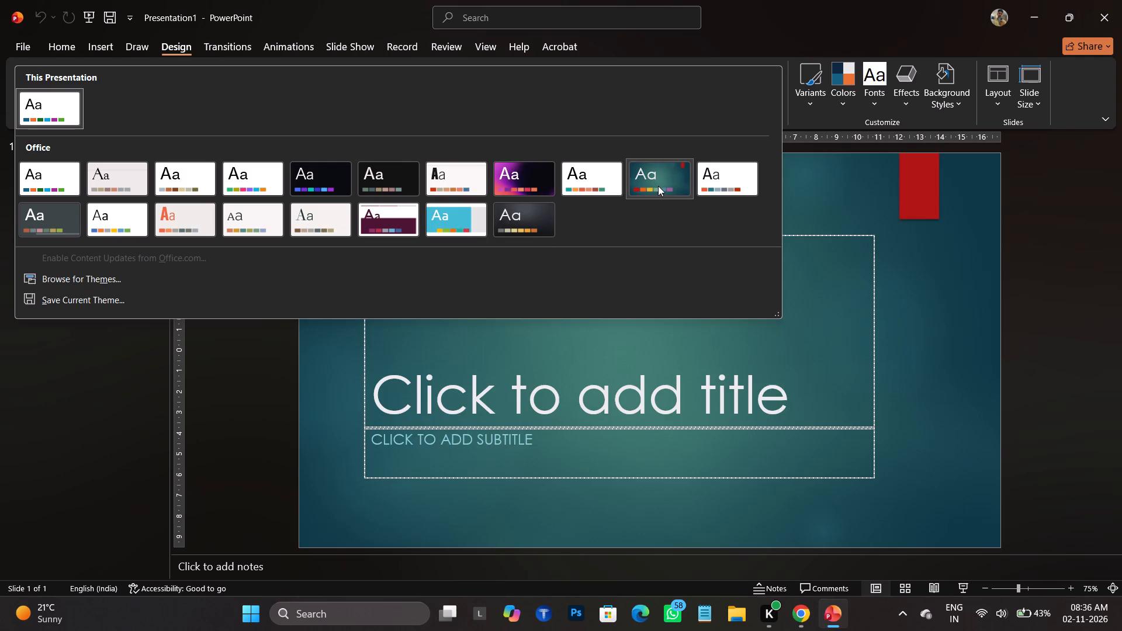
left_click(658, 186)
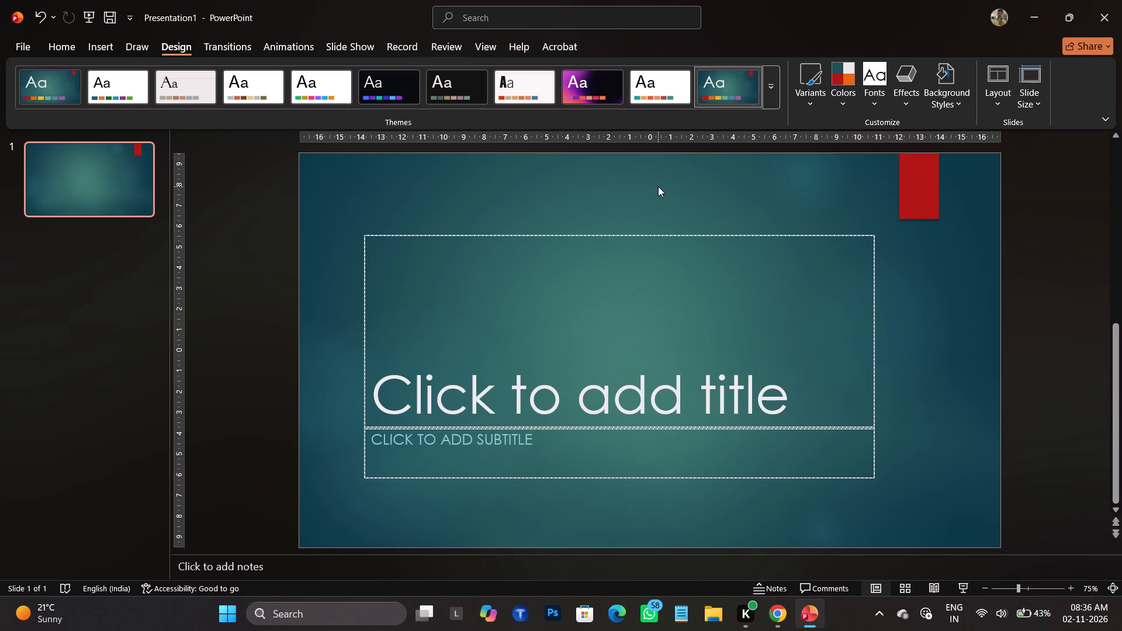
Remove the empty title and subtitle placeholders from the first slide.
left_click(623, 234)
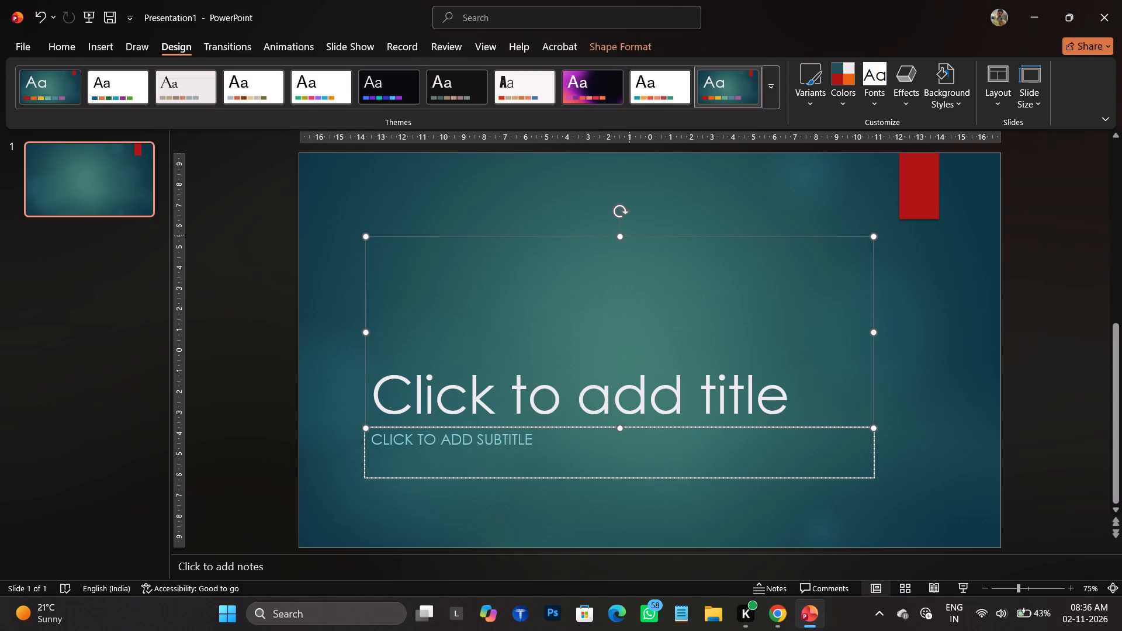
right_click(629, 235)
left_click(657, 224)
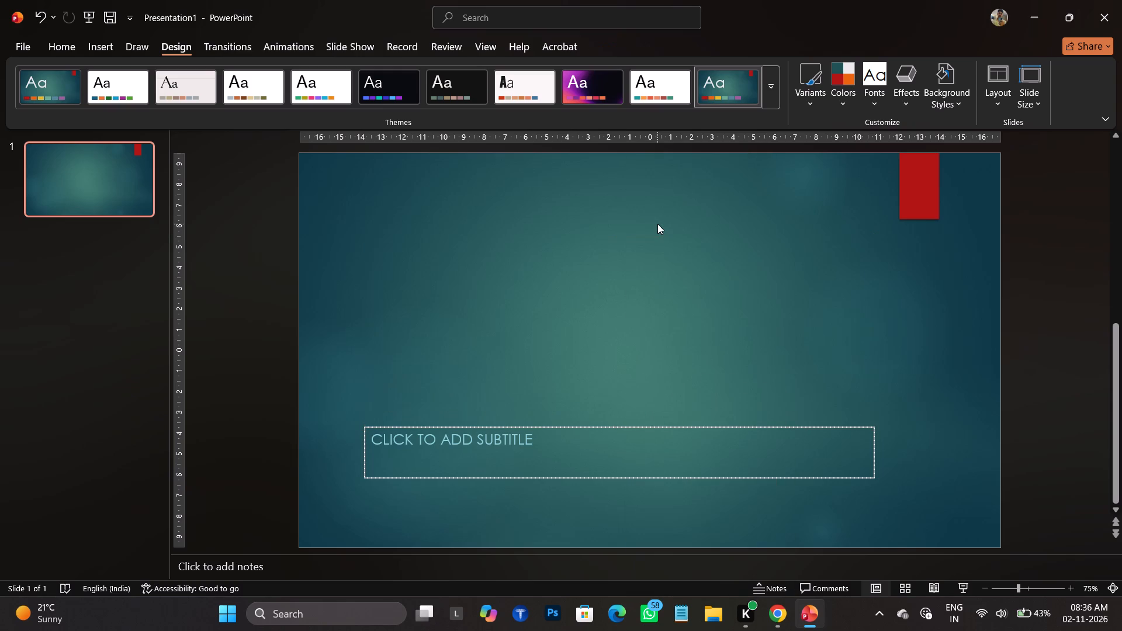
right_click(547, 427)
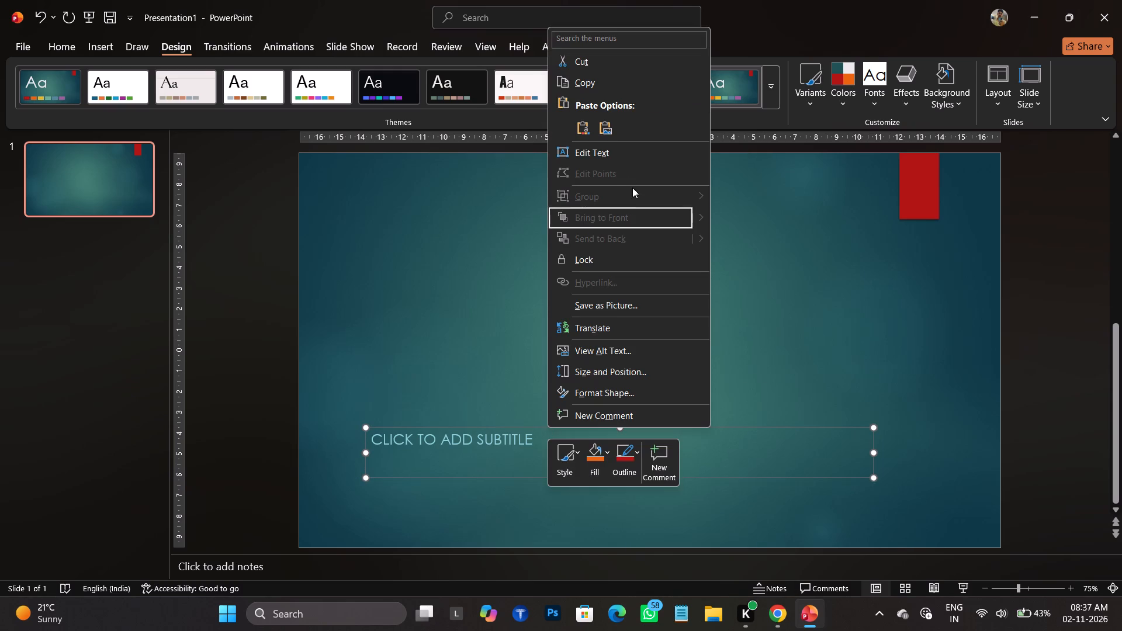
left_click(584, 67)
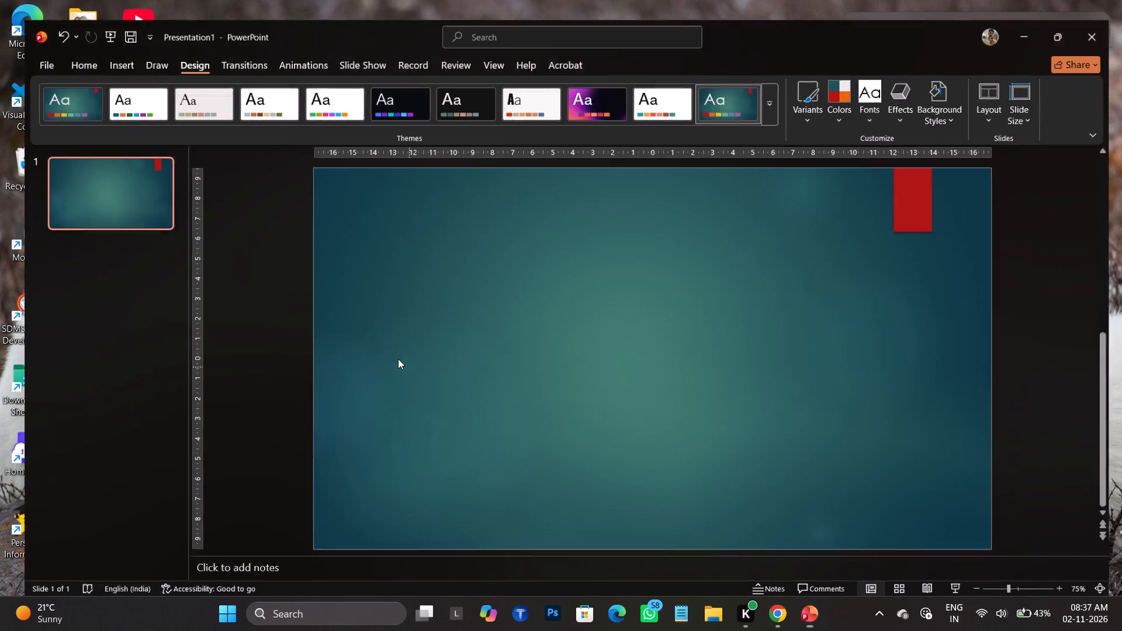
Start another PowerPoint window and open the recent fifth-semester SEMESTER PROFICIENCY presentation.
left_click(223, 611)
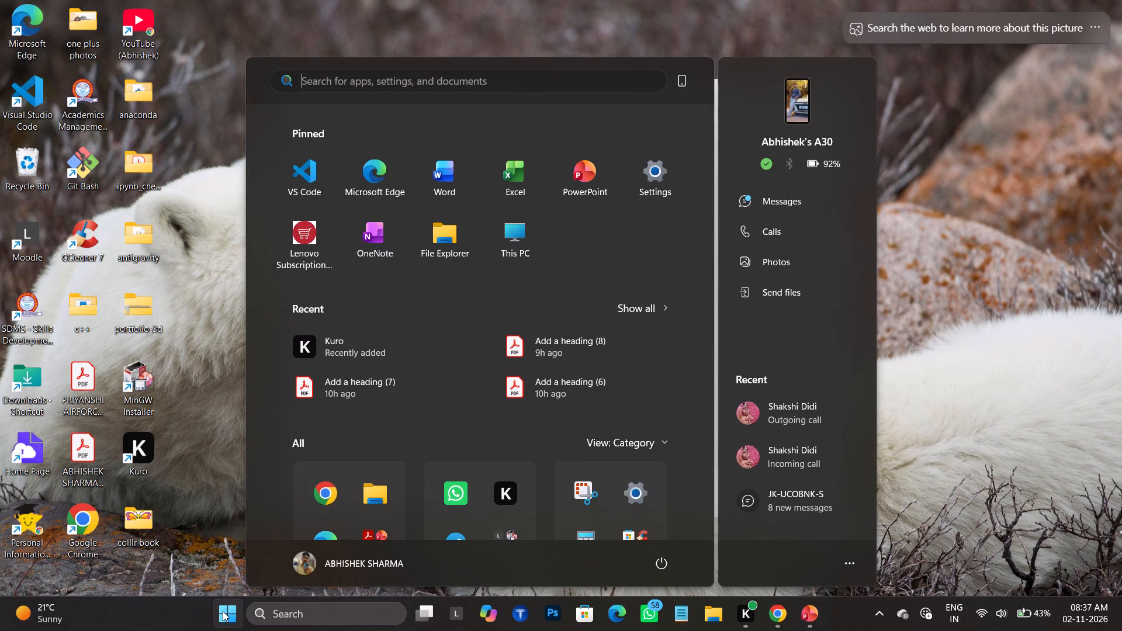
left_click(580, 179)
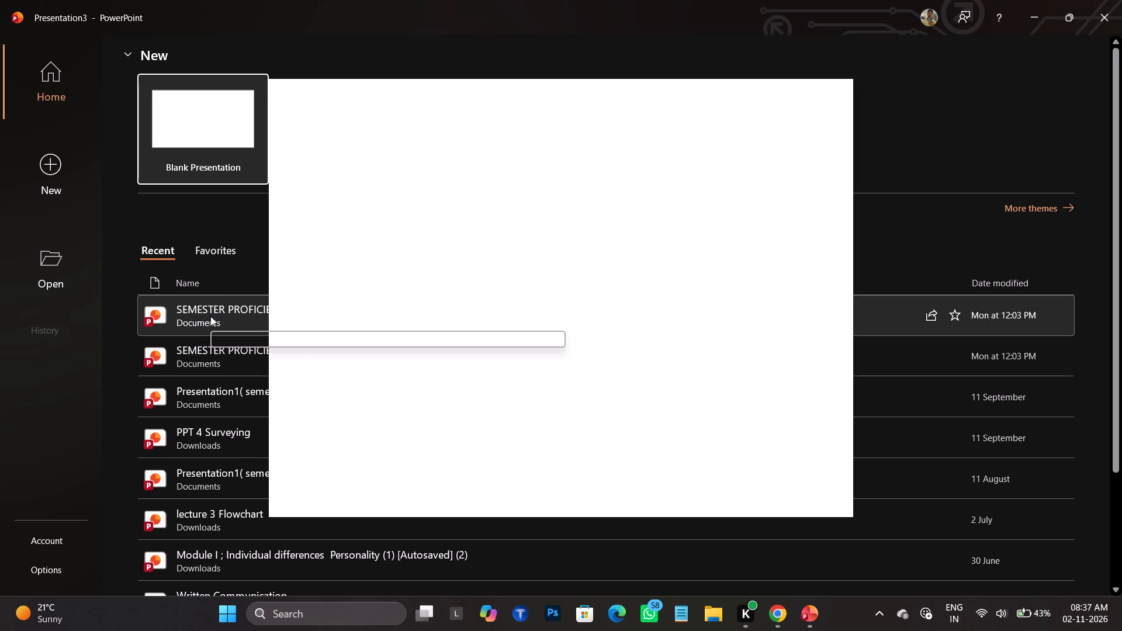
left_click(210, 316)
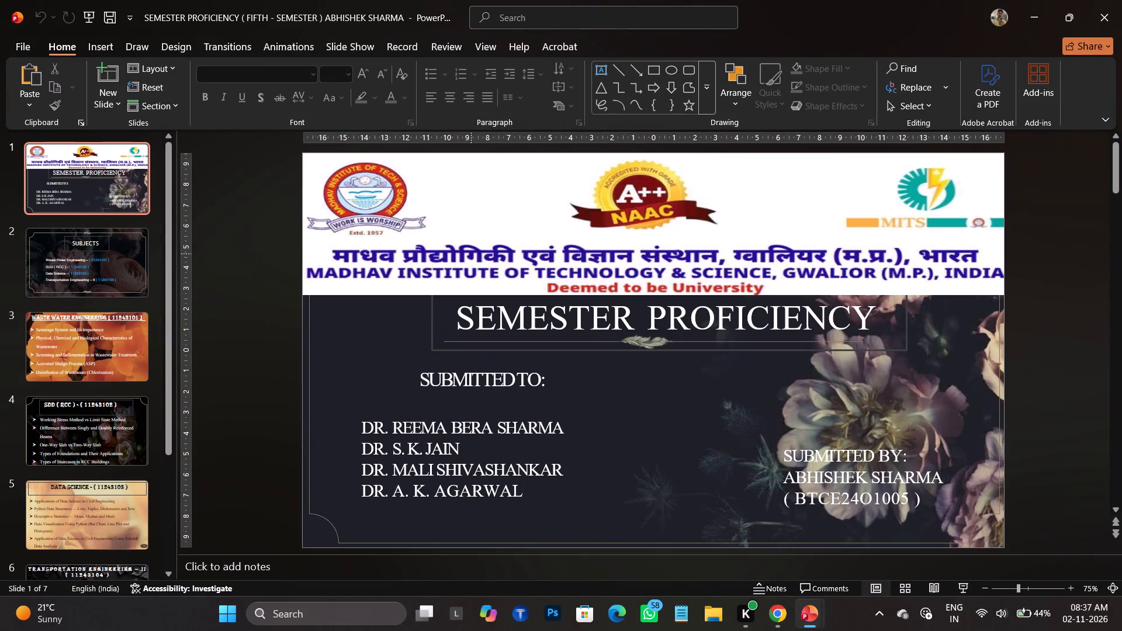
Copy the institute banner picture from the old title slide and paste it into Presentation1's slide, keeping source formatting.
left_click(528, 227)
right_click(528, 227)
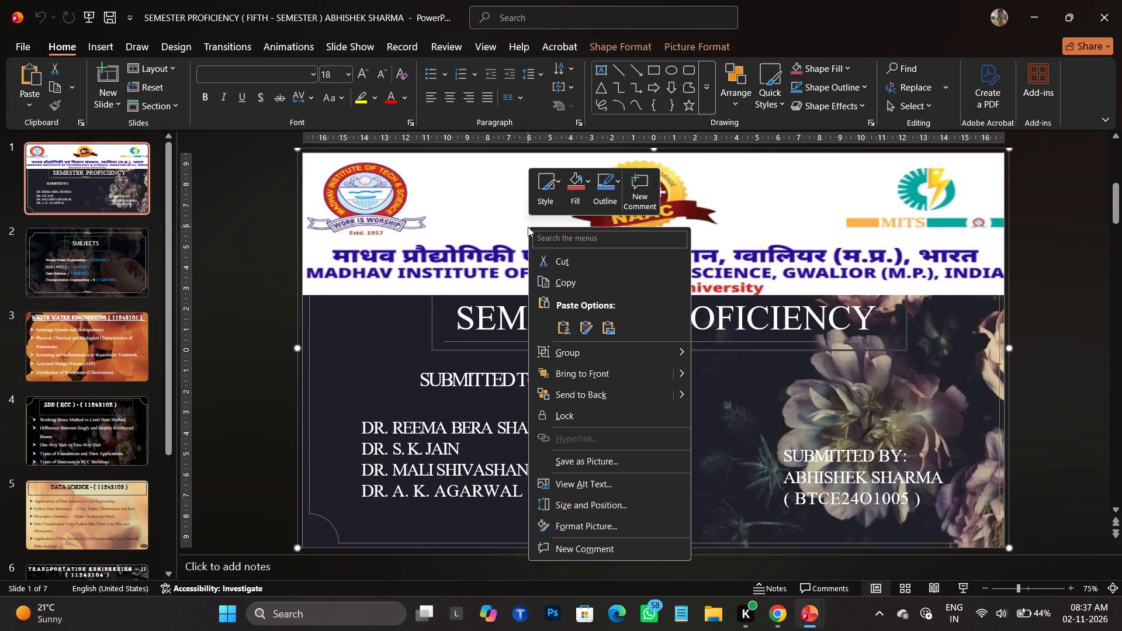
left_click(566, 290)
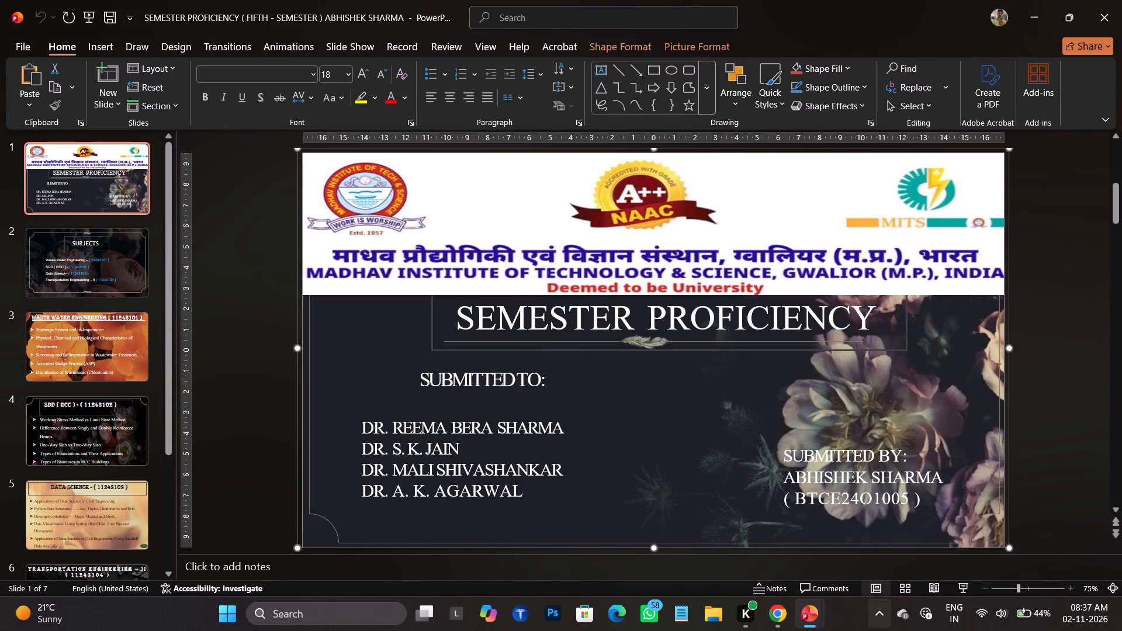
left_click(752, 546)
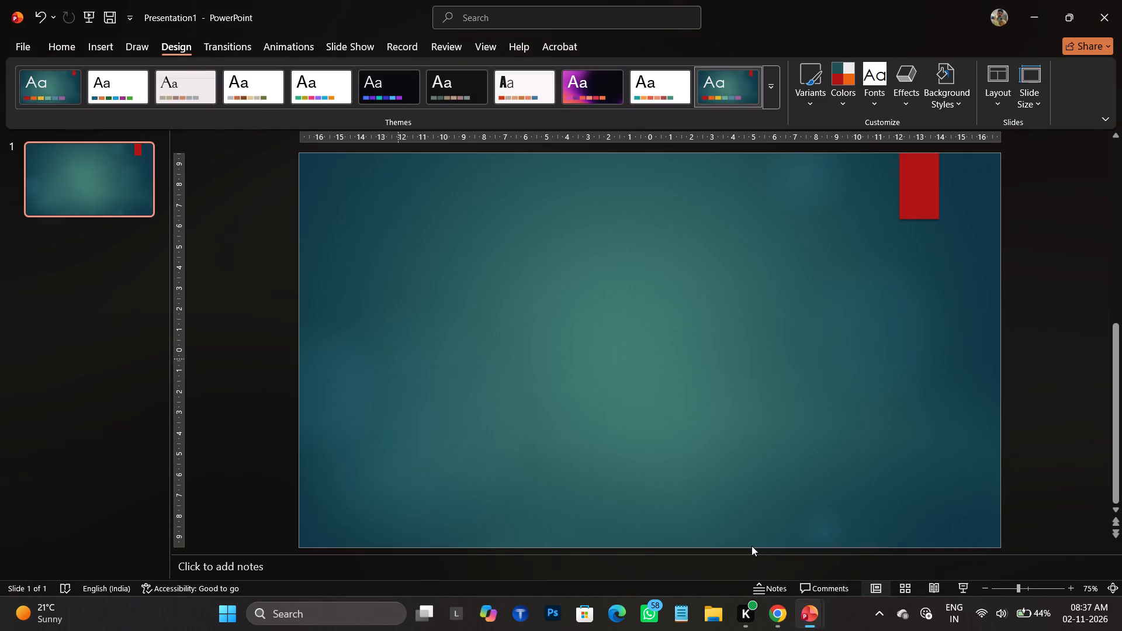
right_click(560, 213)
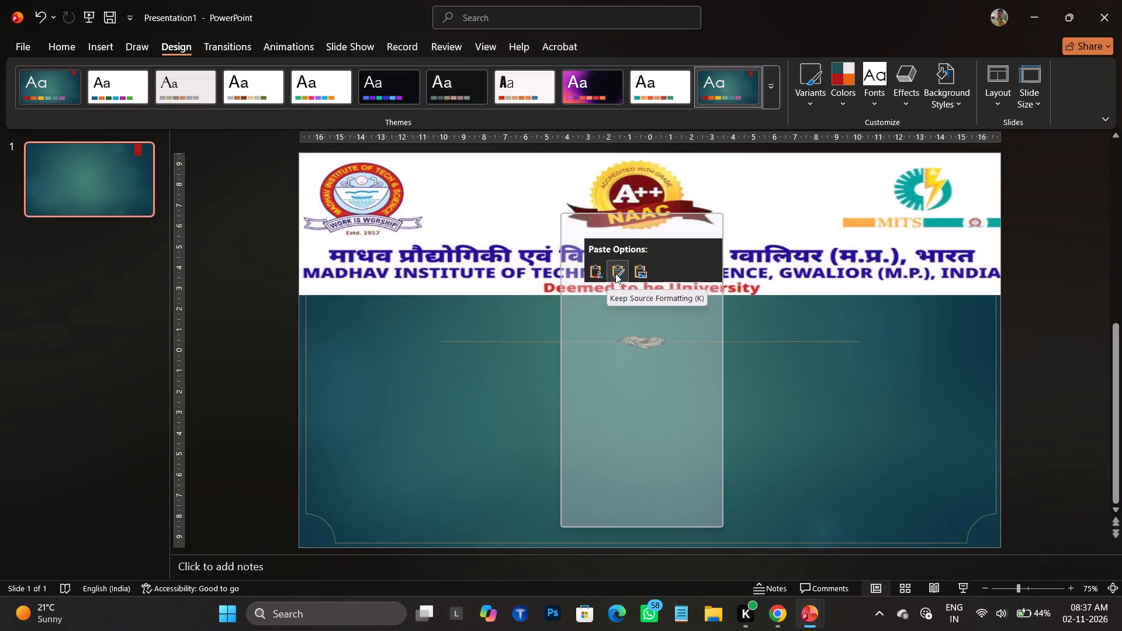
left_click(619, 273)
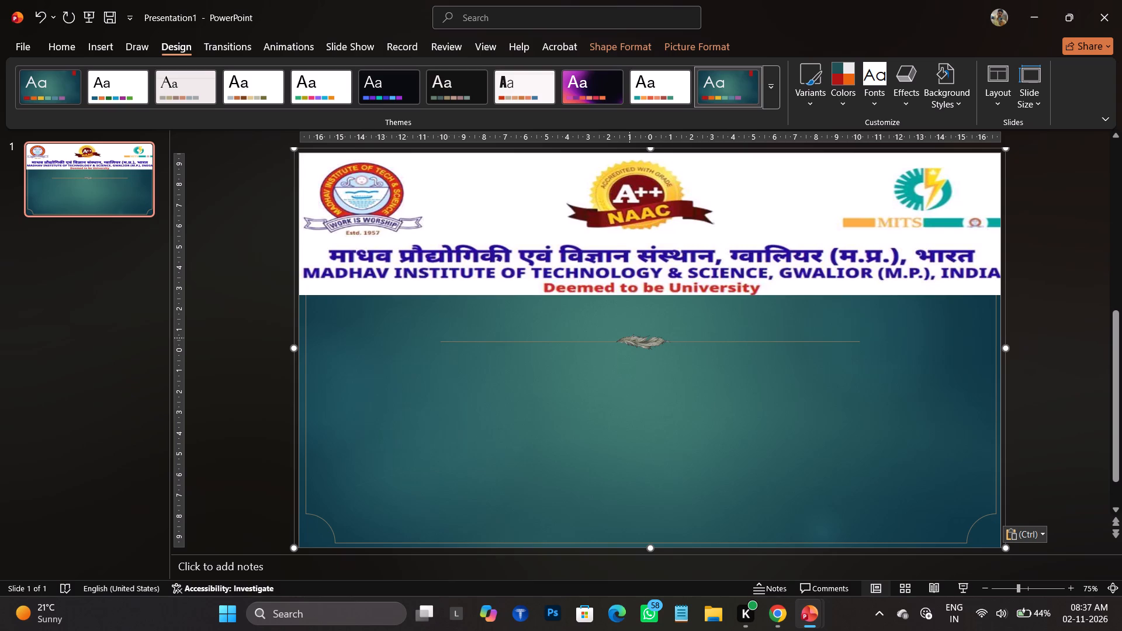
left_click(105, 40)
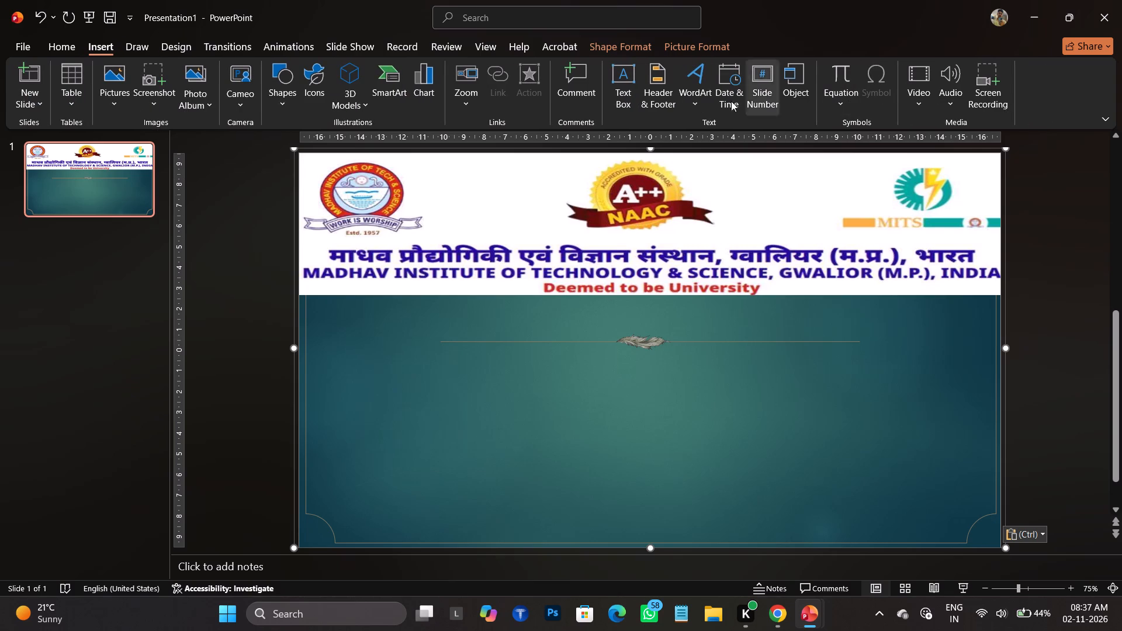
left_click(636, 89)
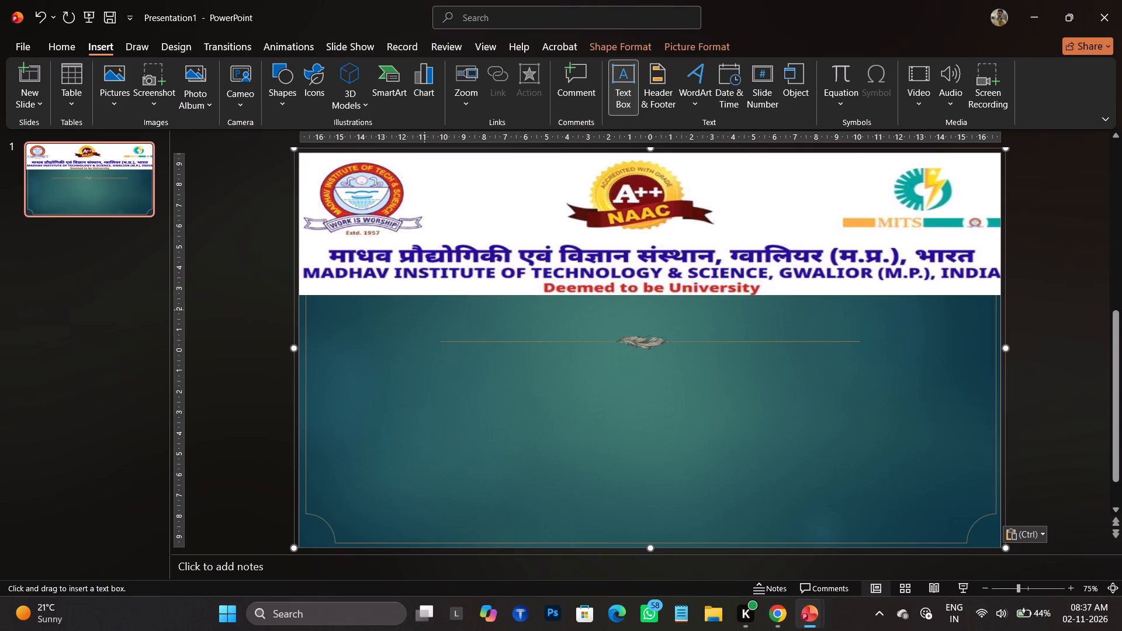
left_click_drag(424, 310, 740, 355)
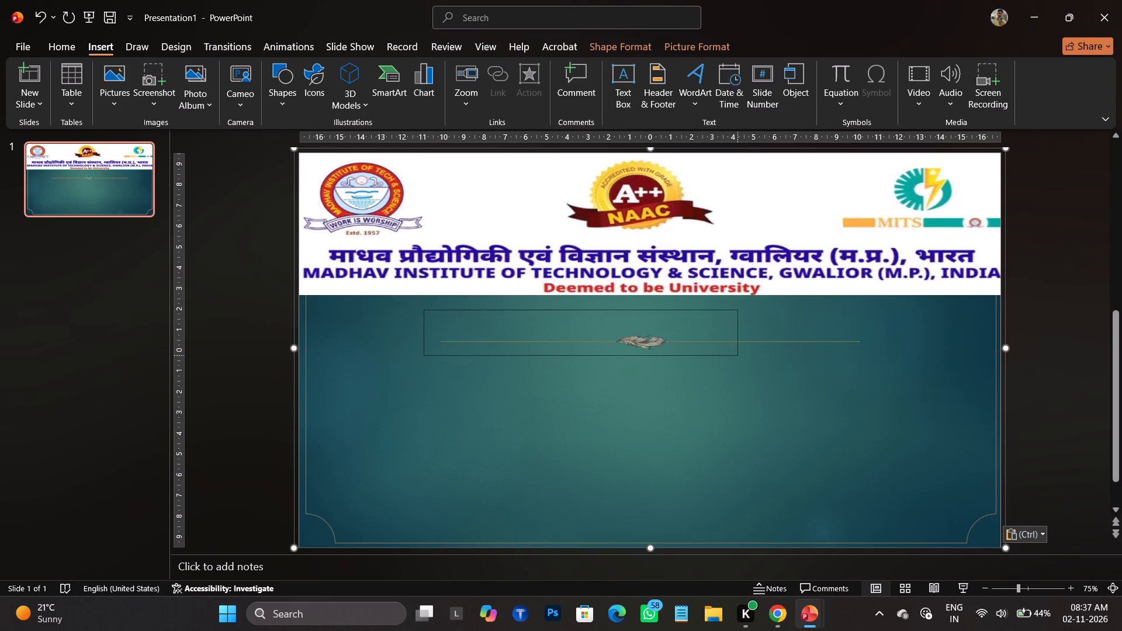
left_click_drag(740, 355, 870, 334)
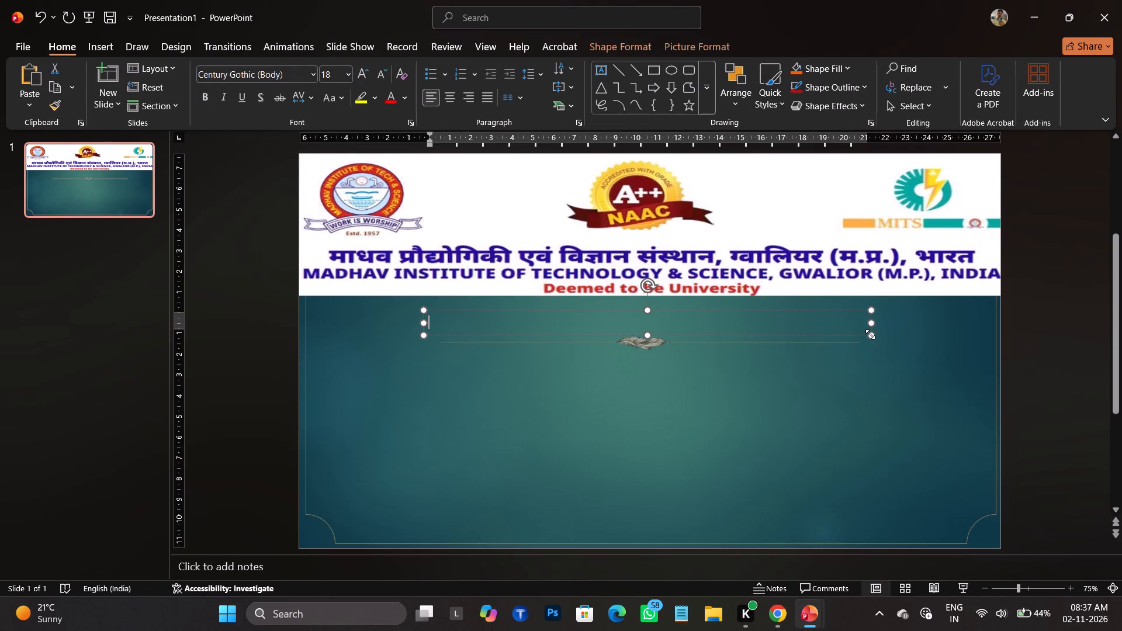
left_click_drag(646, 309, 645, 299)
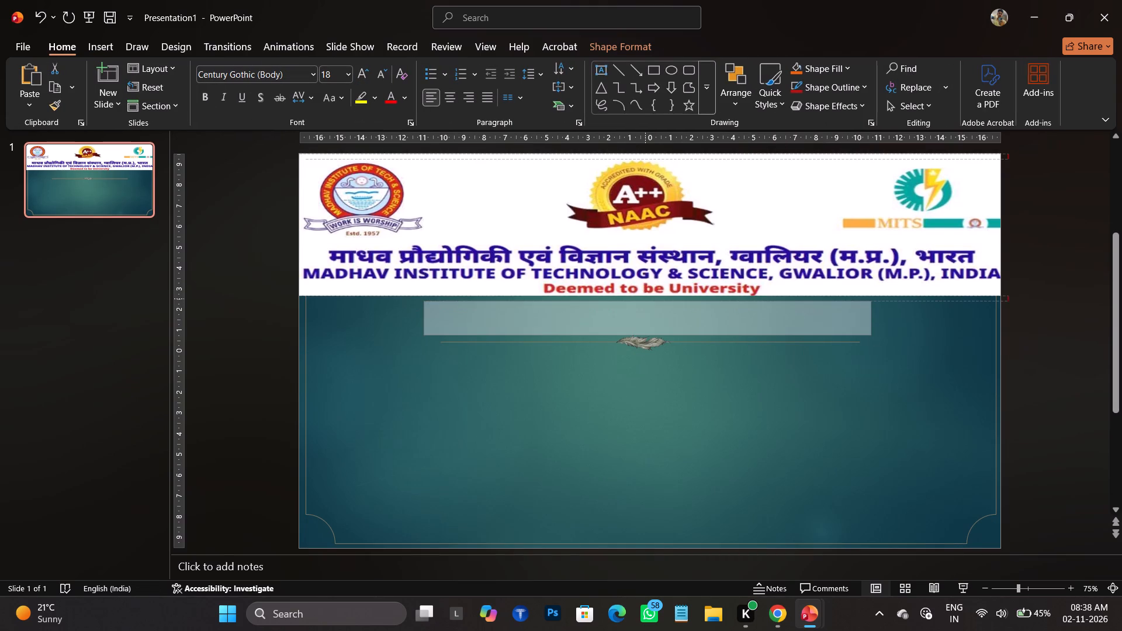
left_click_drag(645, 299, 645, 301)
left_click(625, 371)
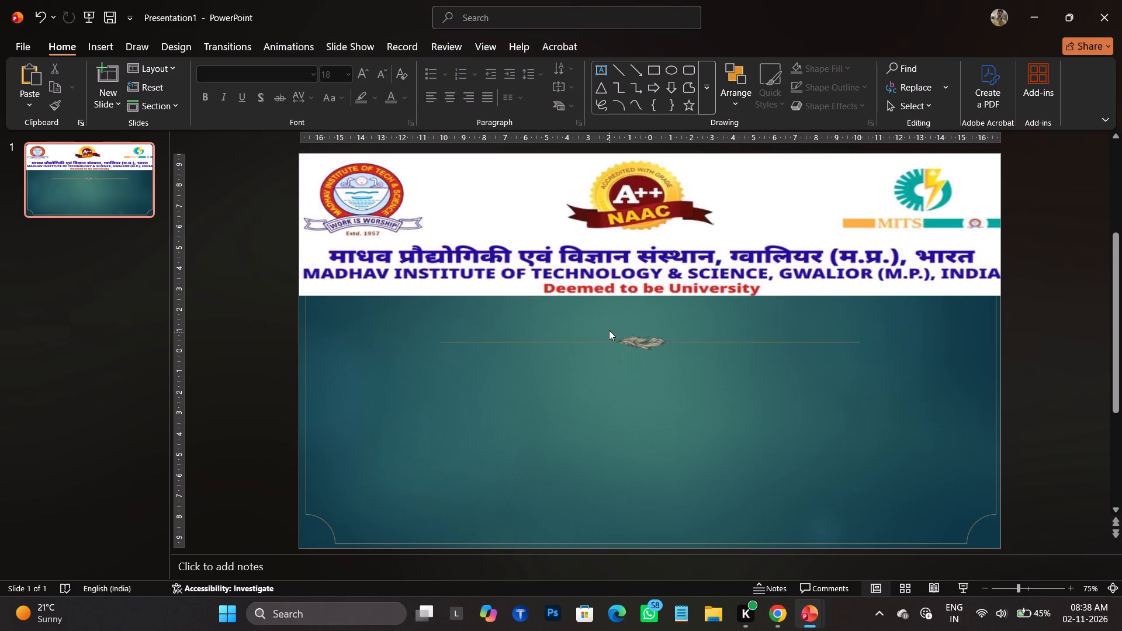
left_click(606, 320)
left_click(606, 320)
Insert a wide text box just below the institute banner, over the ornamental line, and enter SEMESTER PROFICIENCY.
left_click(600, 74)
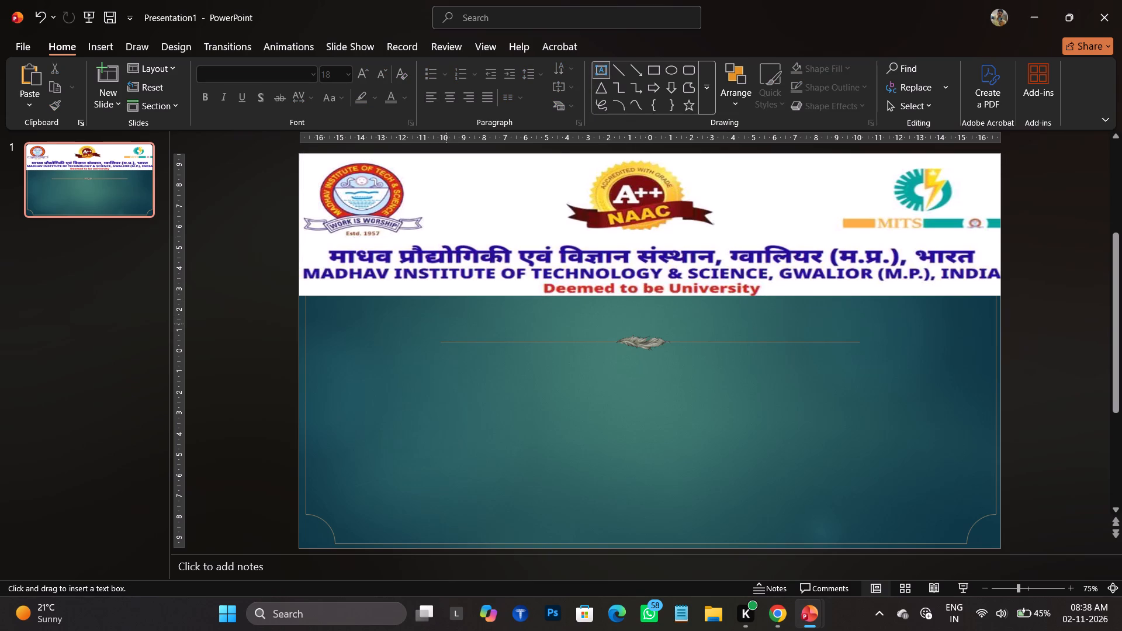
left_click(446, 304)
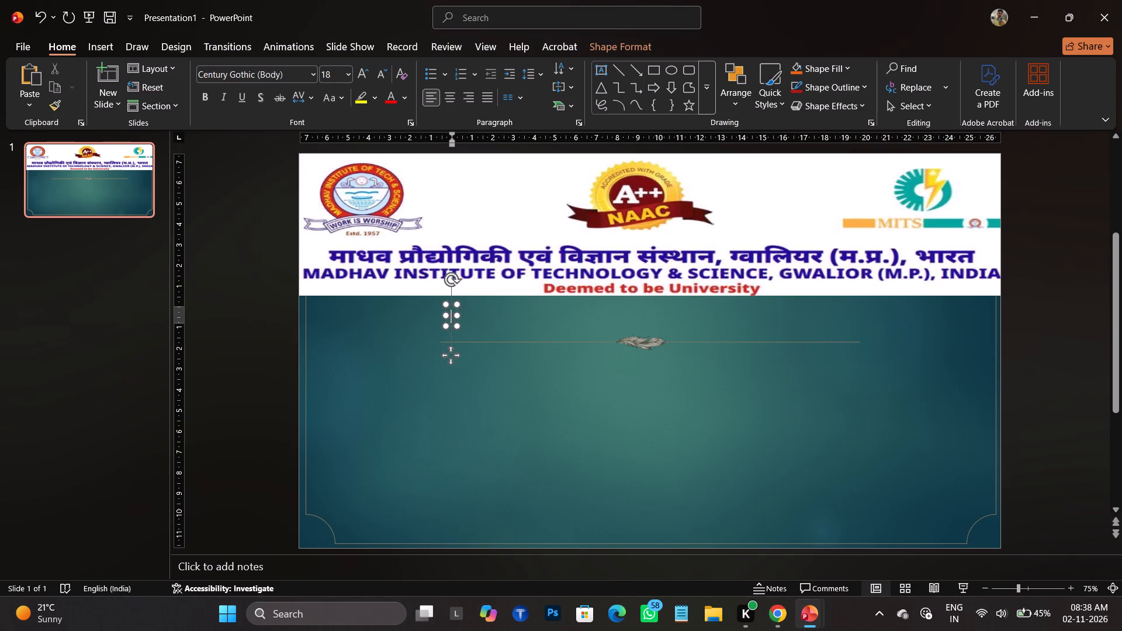
left_click_drag(459, 325, 904, 338)
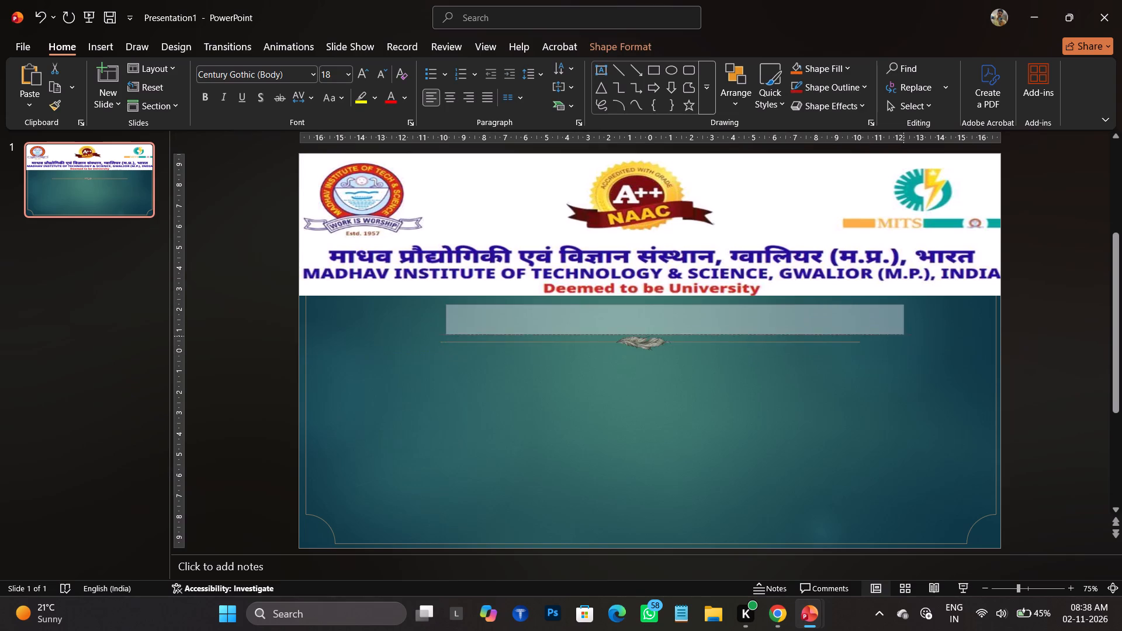
left_click_drag(904, 338, 867, 351)
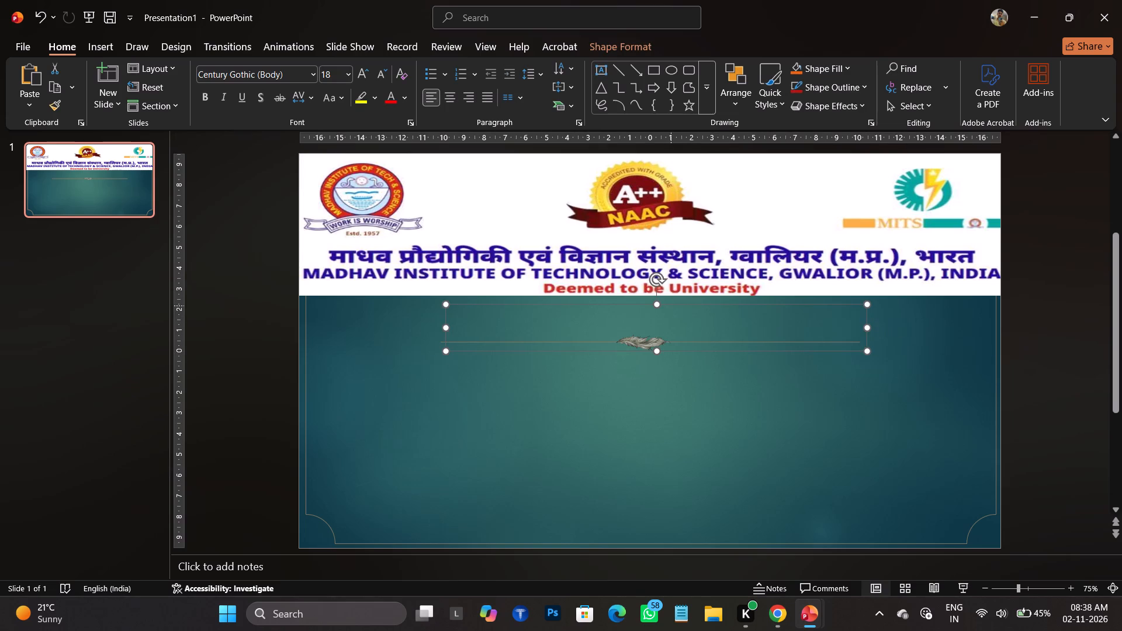
left_click(671, 306)
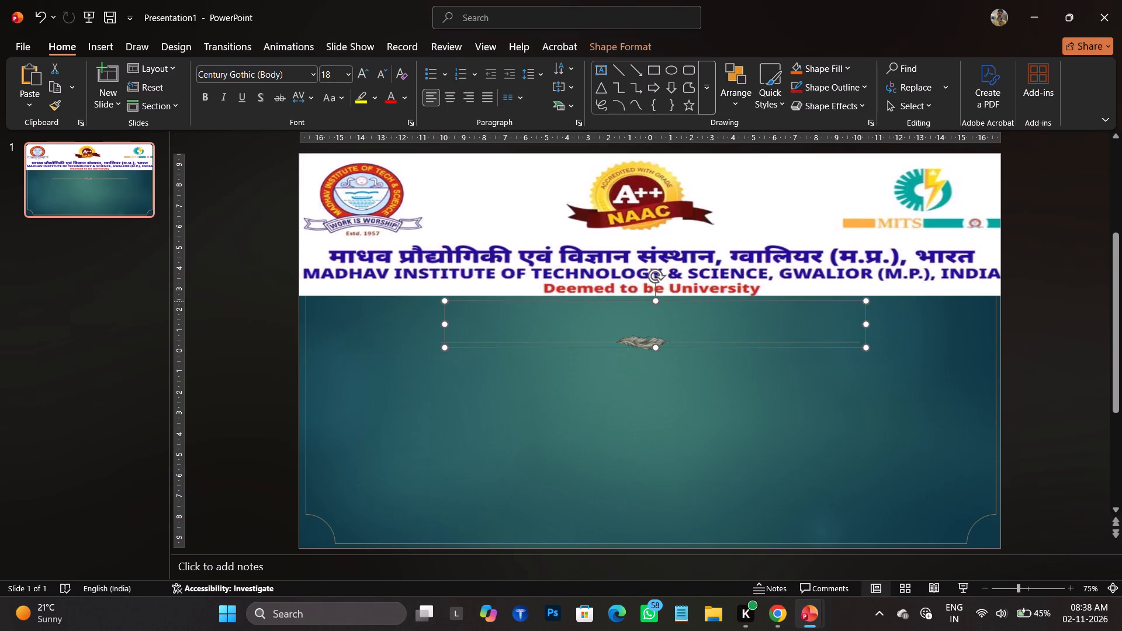
left_click(474, 319)
key("s")
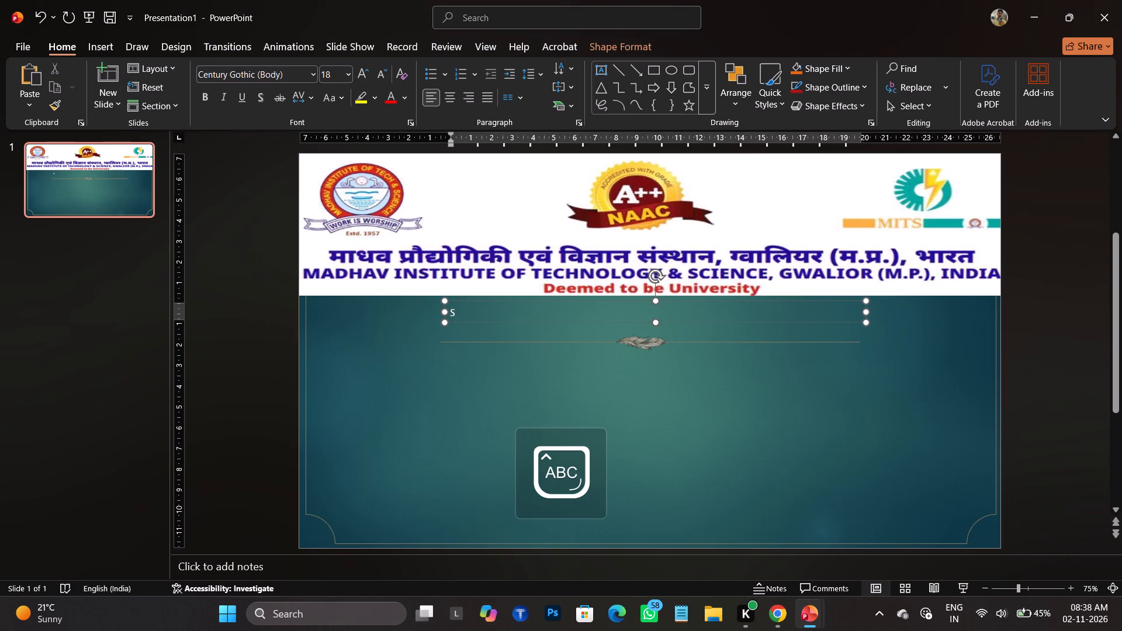
key("BackSpace")
type("SE")
type("ME")
type("STER PROFICIENCY")
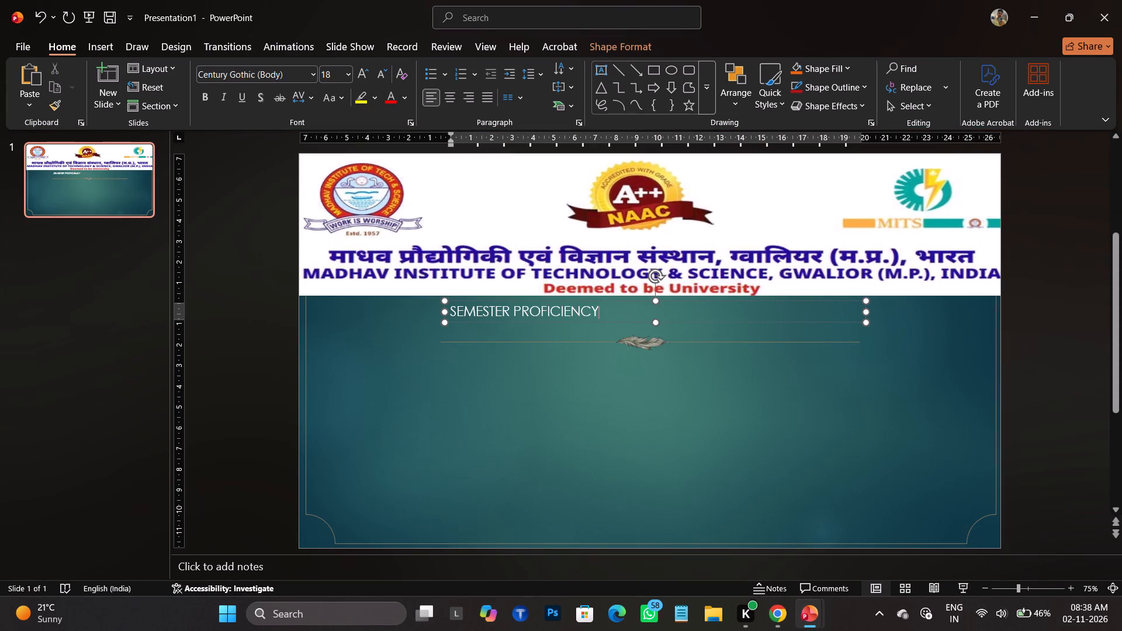
Format the whole SEMESTER PROFICIENCY heading in the Algerian font at size 48.
left_click_drag(452, 313, 471, 315)
left_click_drag(471, 315, 615, 320)
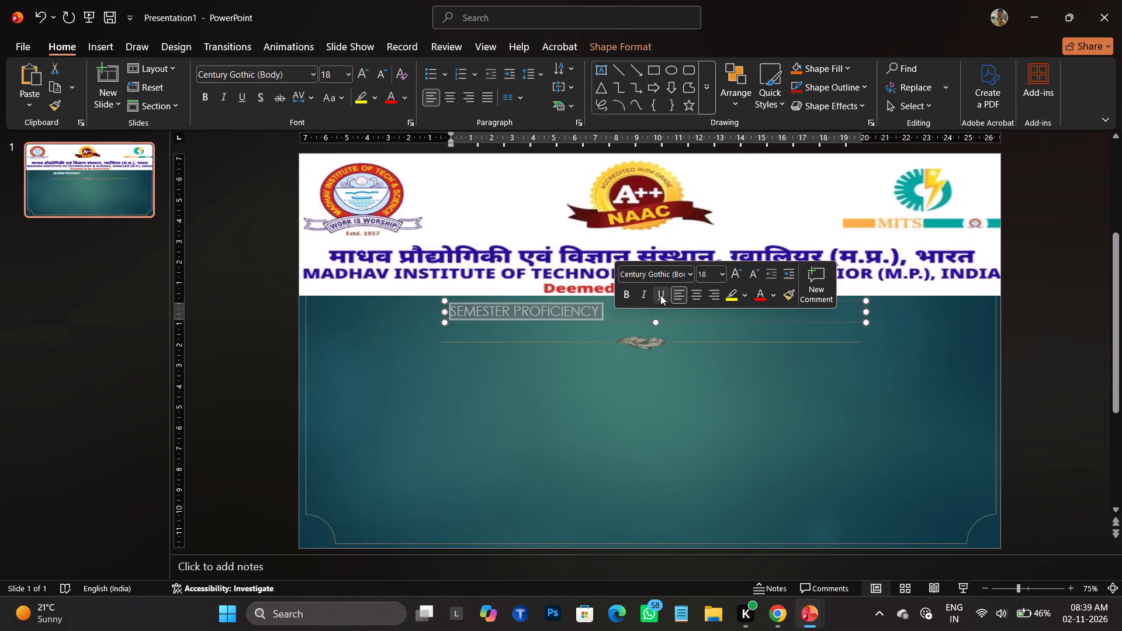
left_click(688, 271)
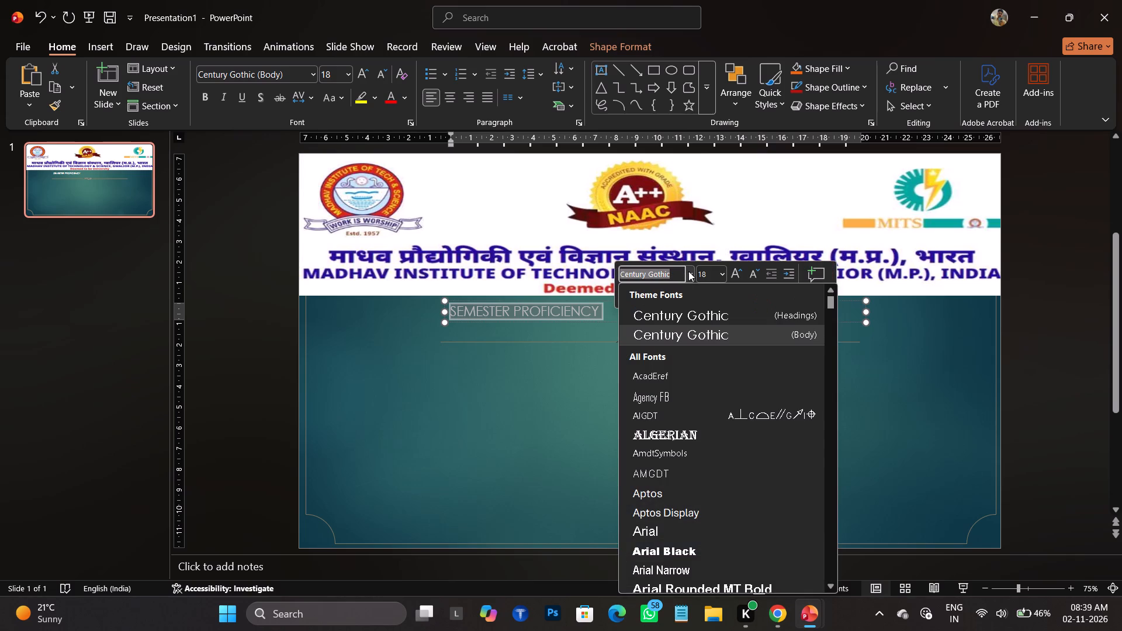
left_click(674, 432)
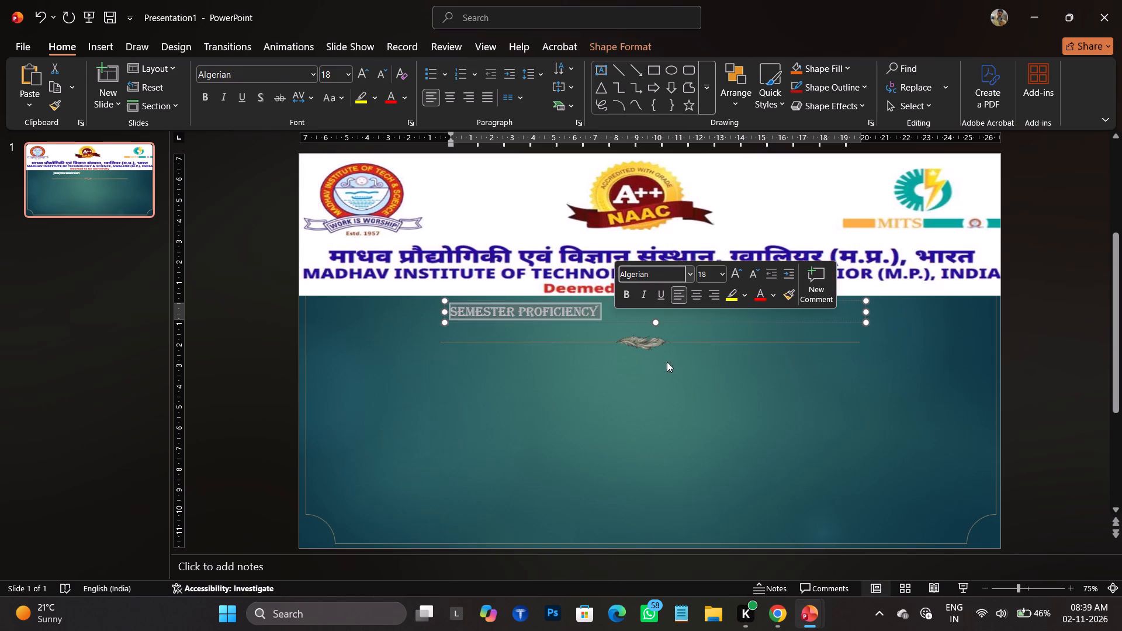
left_click(721, 278)
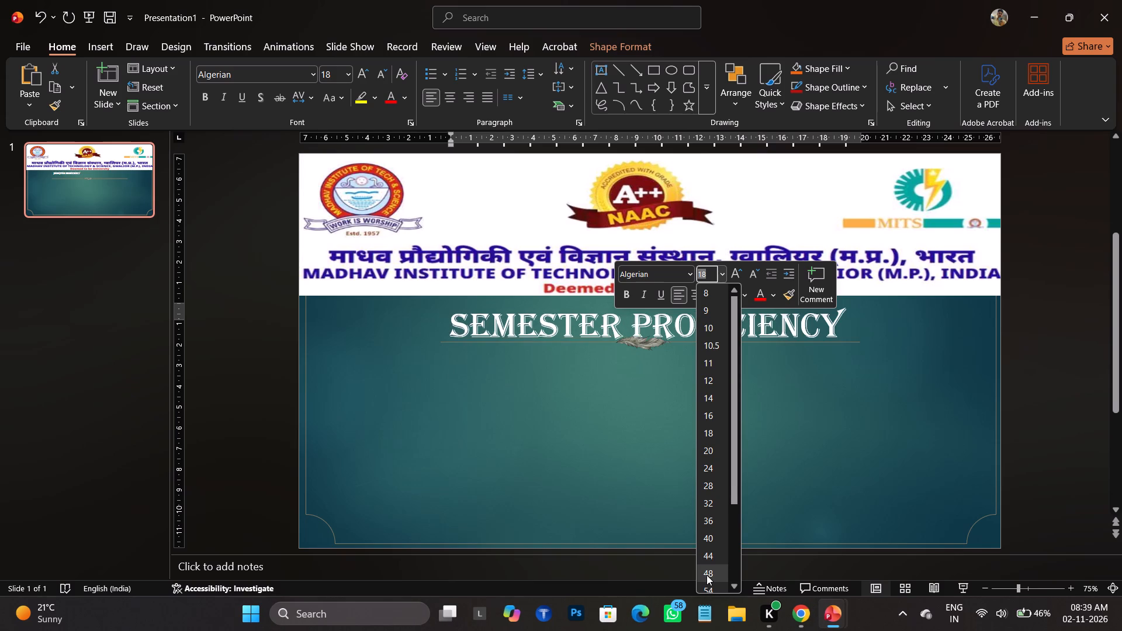
left_click(707, 575)
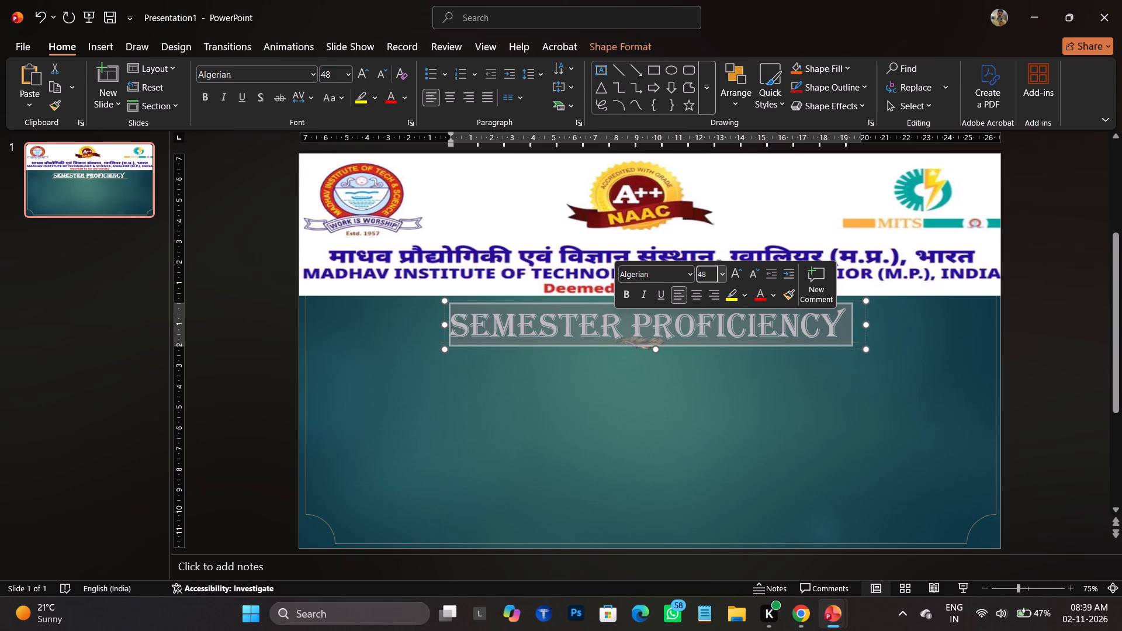
Move the SEMESTER PROFICIENCY text box slightly up and across so it fits between the institute banner and the ornamental line.
left_click_drag(853, 299, 863, 292)
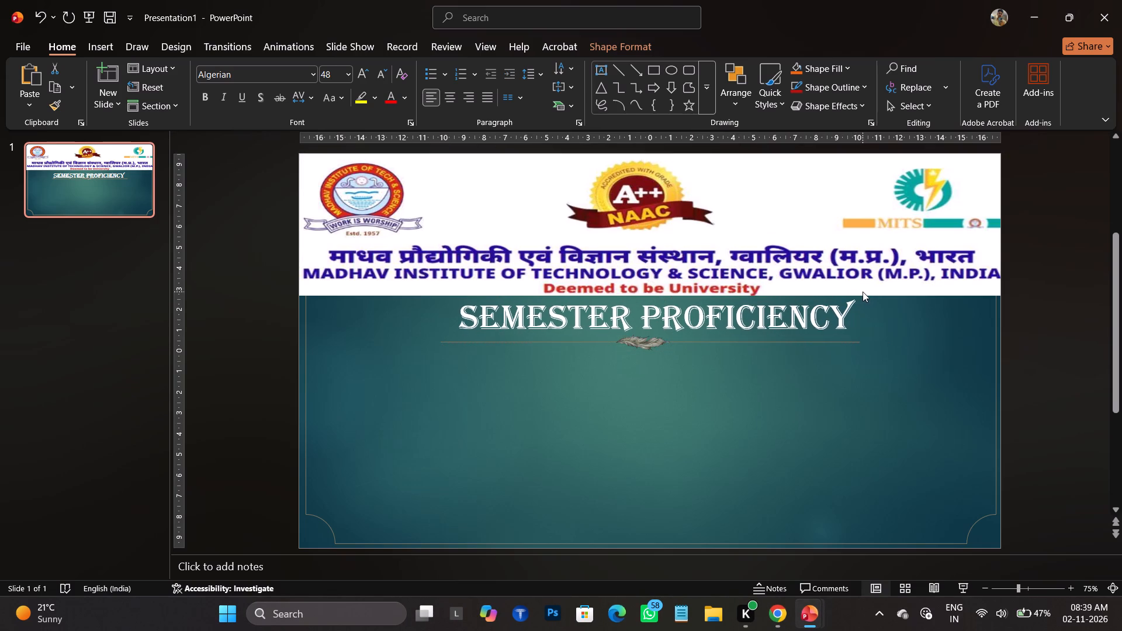
left_click_drag(863, 292, 863, 293)
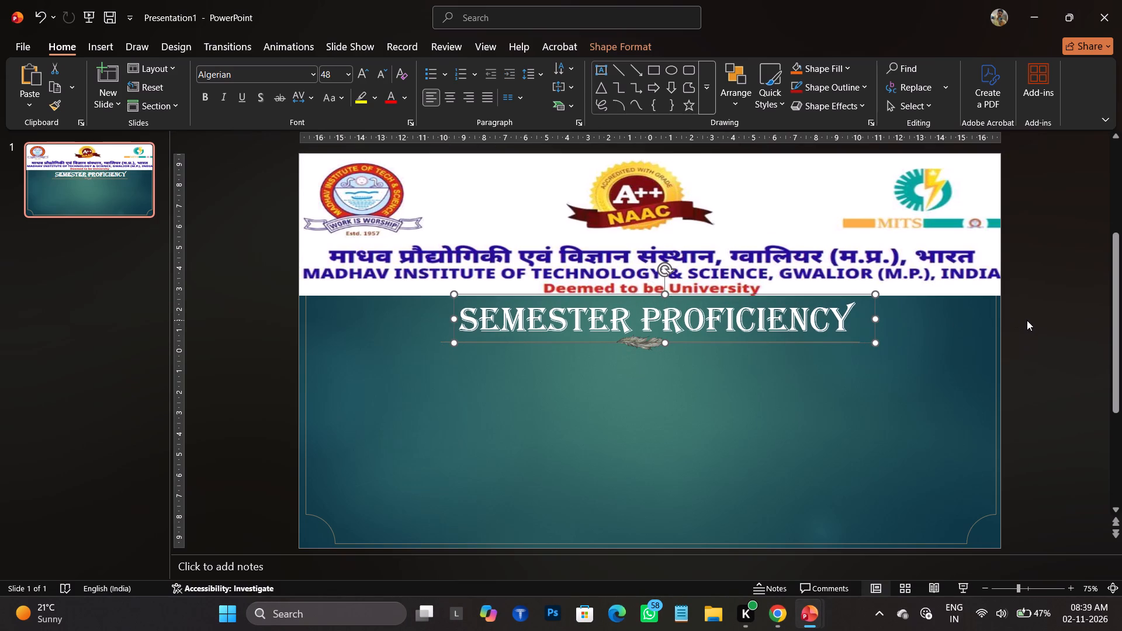
left_click(1027, 320)
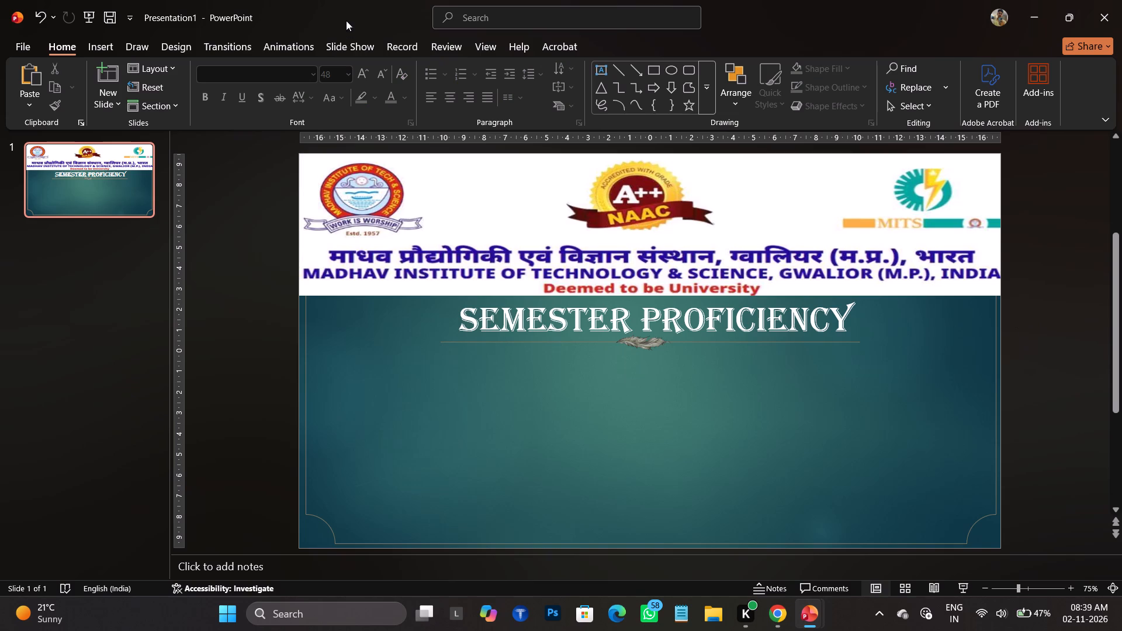
Copy the text box of faculty names from the fifth-semester title slide and paste it into Presentation1's lower-left slide area, keeping source formatting.
left_click(595, 72)
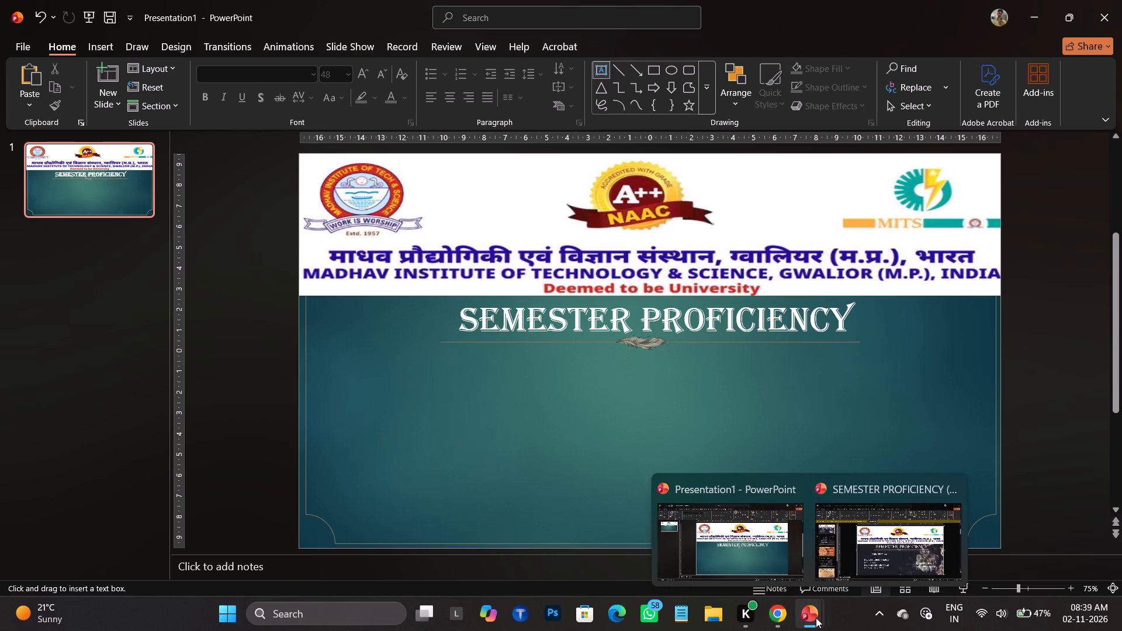
left_click(899, 539)
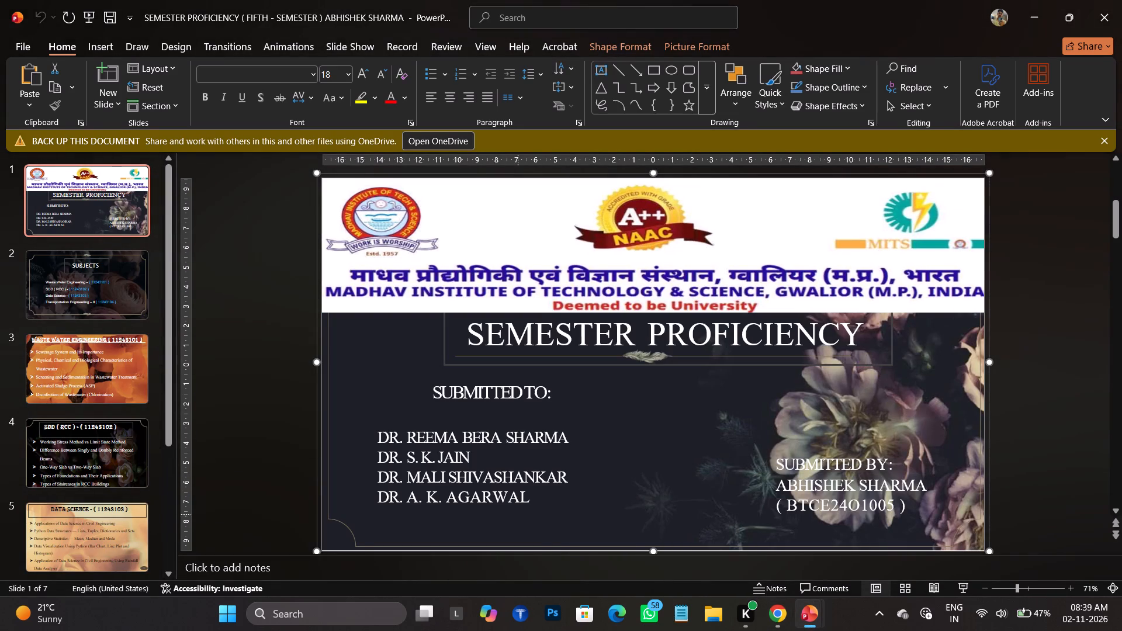
left_click(472, 498)
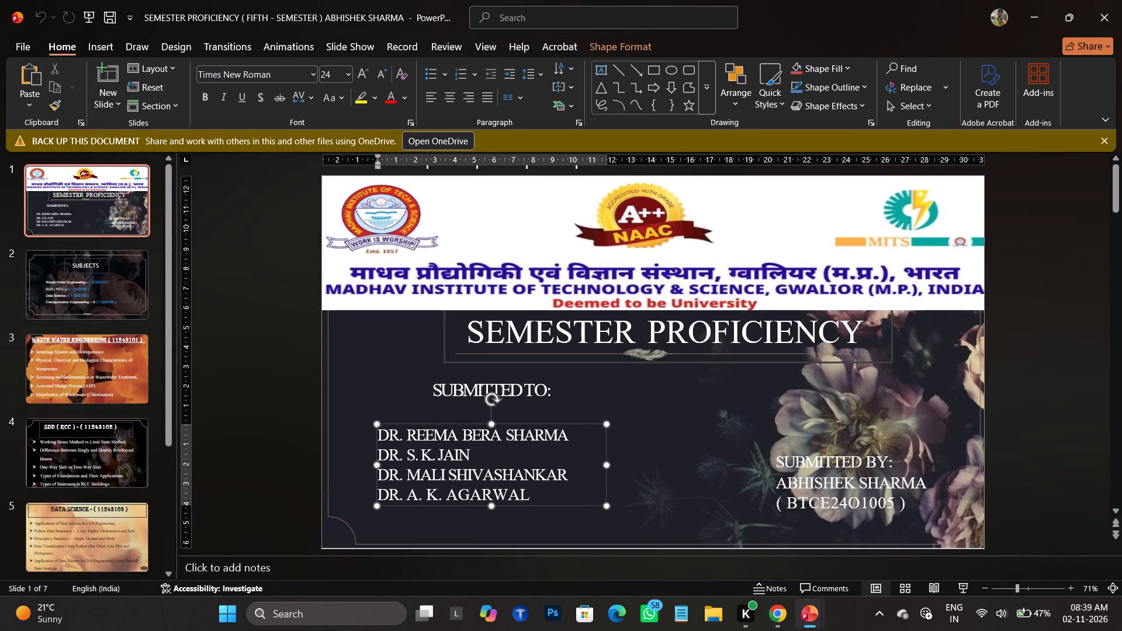
right_click(442, 423)
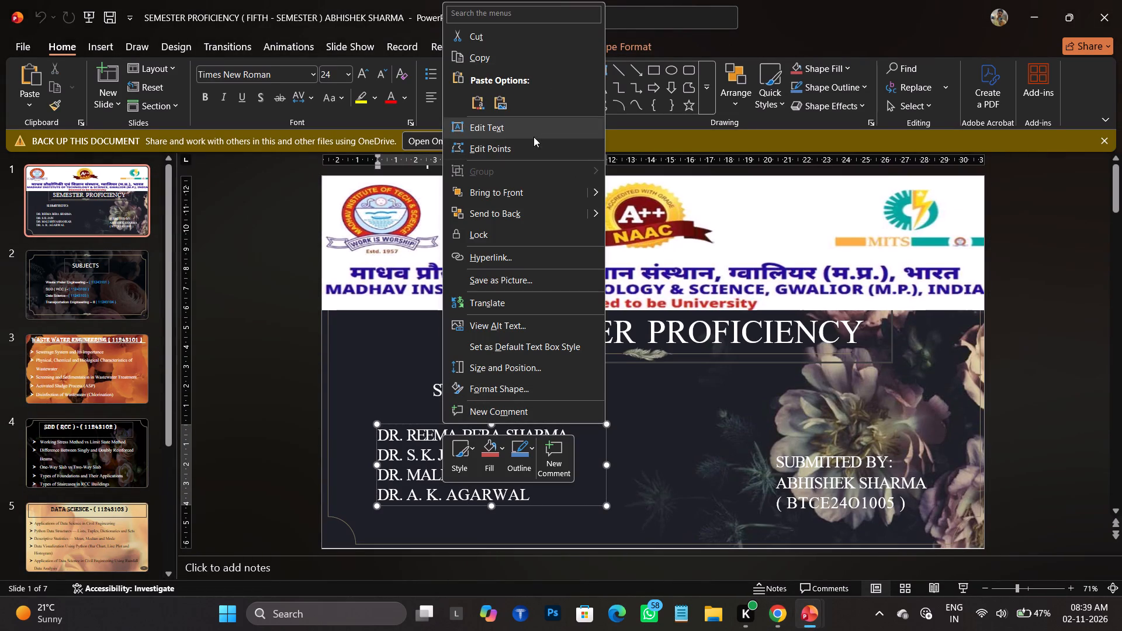
left_click(481, 51)
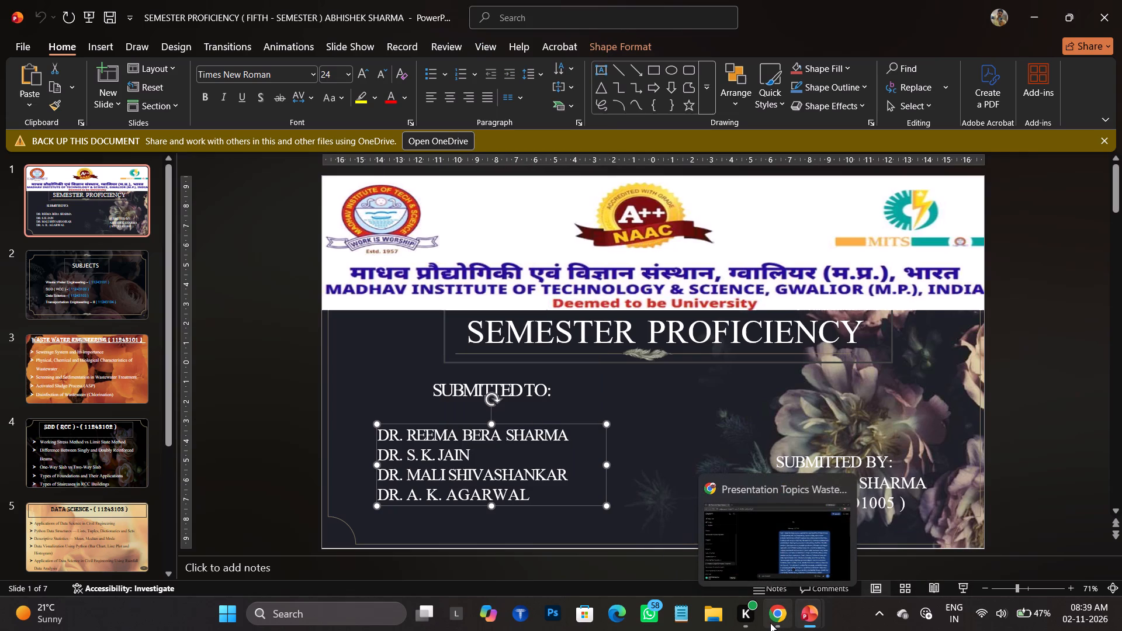
left_click(772, 534)
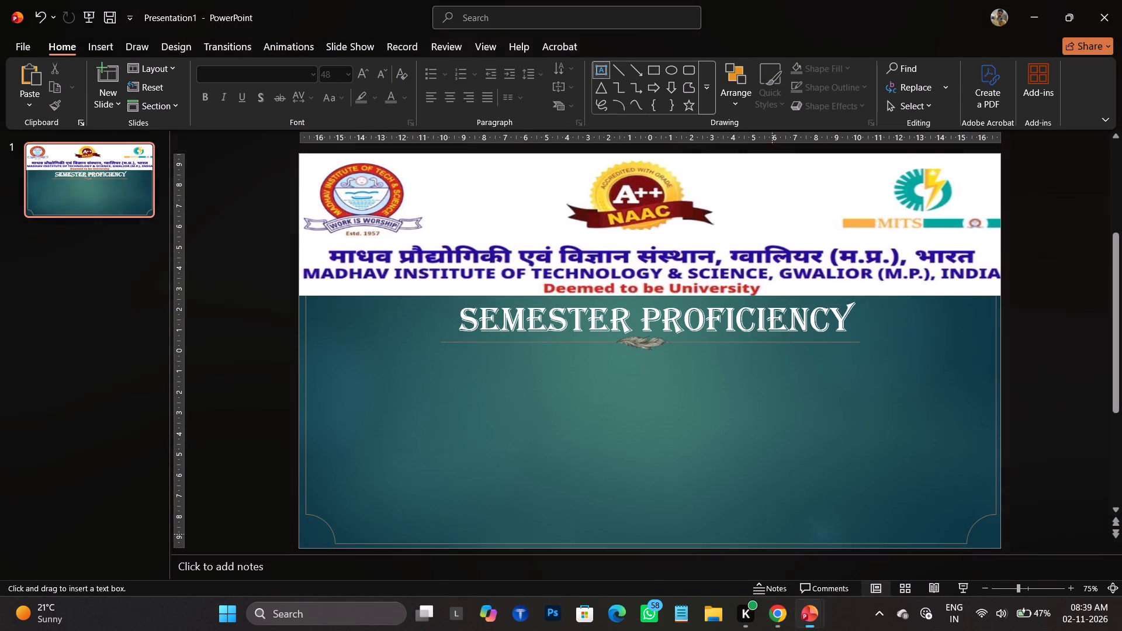
left_click(408, 422)
right_click(408, 422)
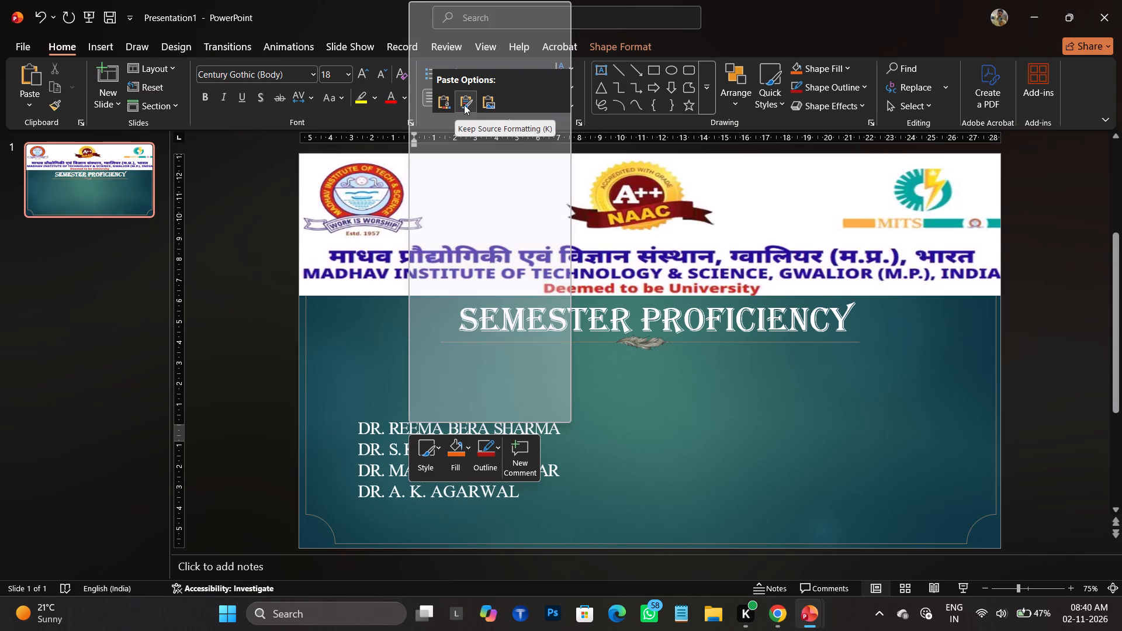
left_click(464, 105)
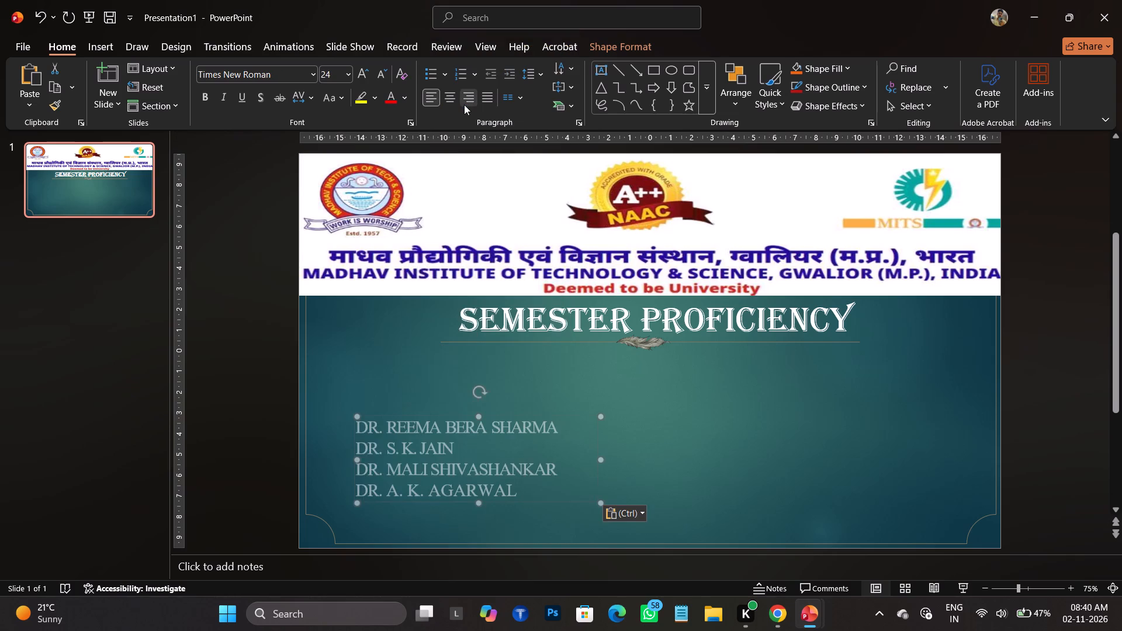
left_click(470, 434)
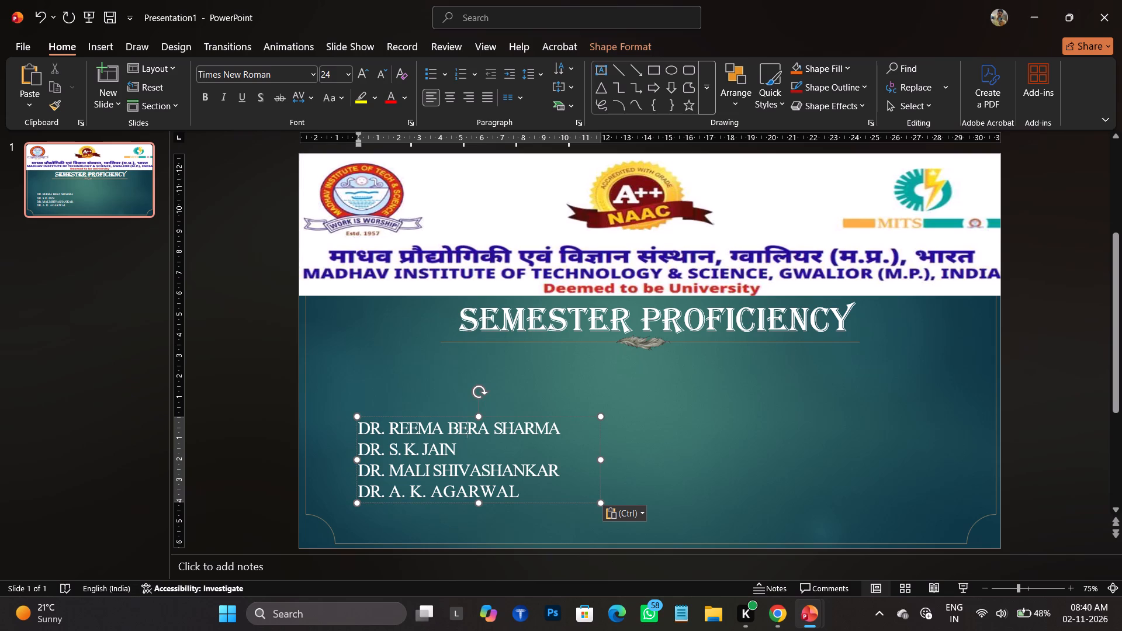
left_click(697, 517)
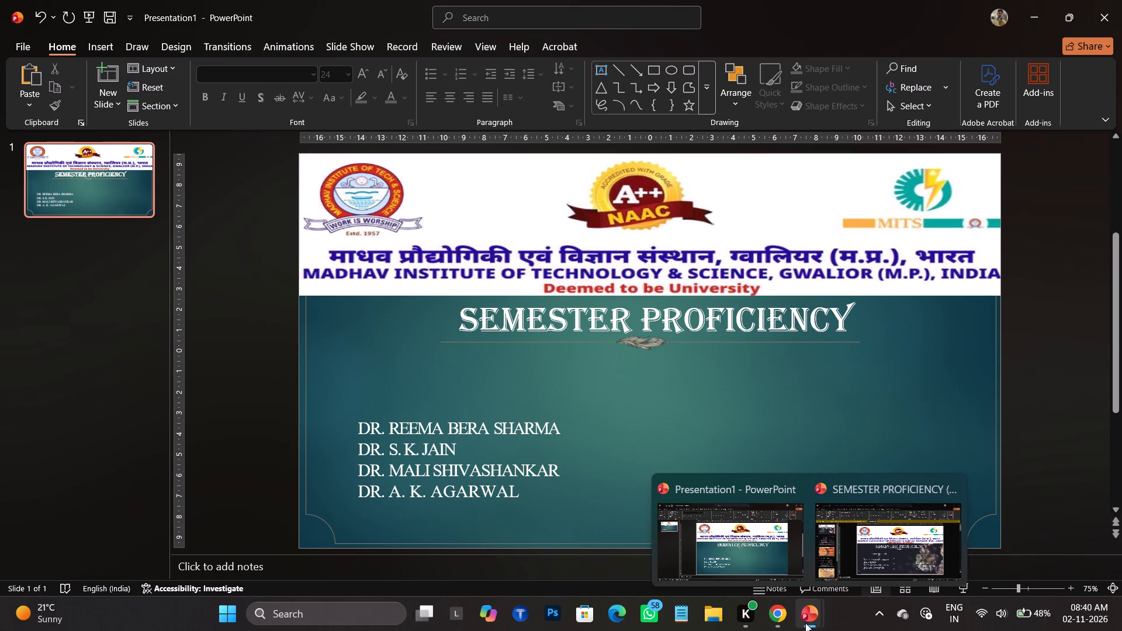
Copy the SUBMITTED TO: text box from the fifth-semester title slide and paste it above Presentation1's faculty names, keeping source formatting.
left_click(805, 623)
left_click(846, 561)
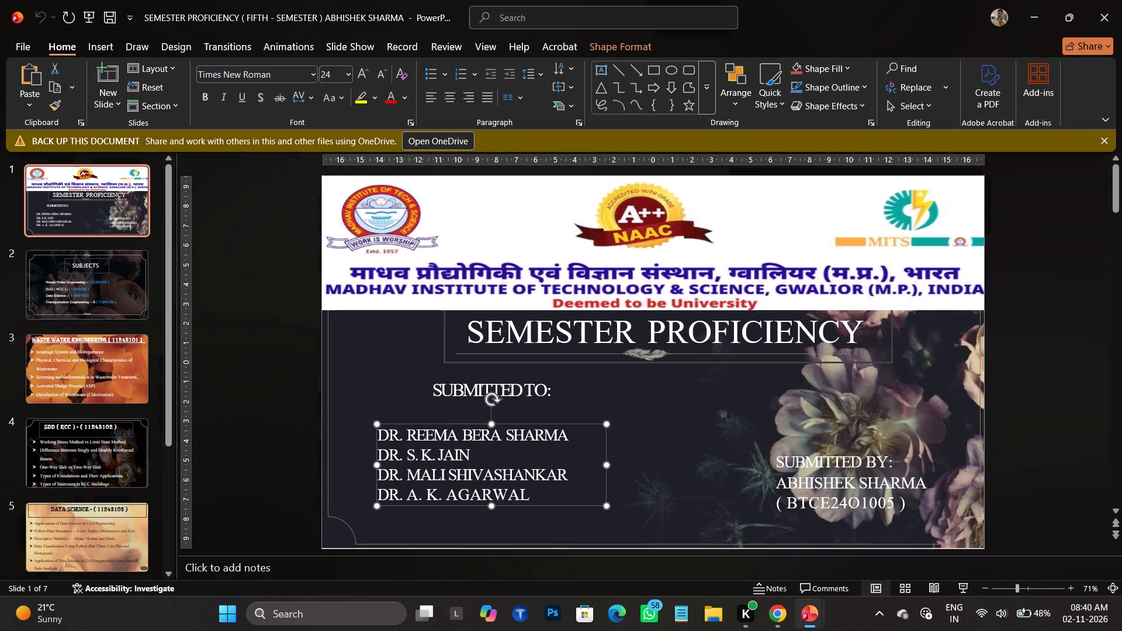
left_click(549, 389)
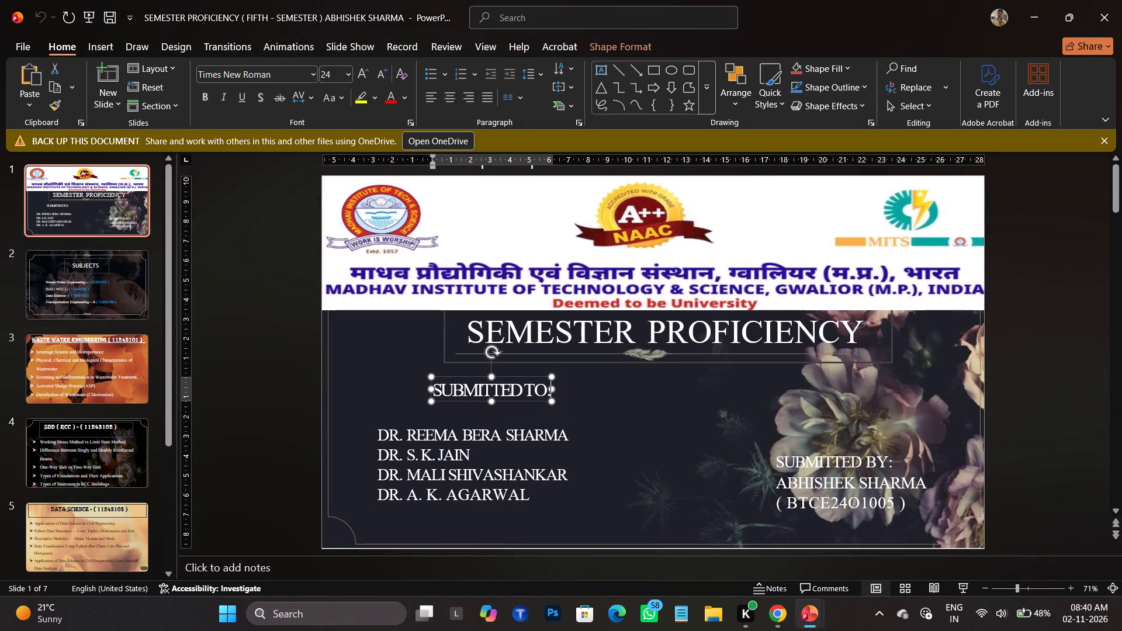
right_click(521, 377)
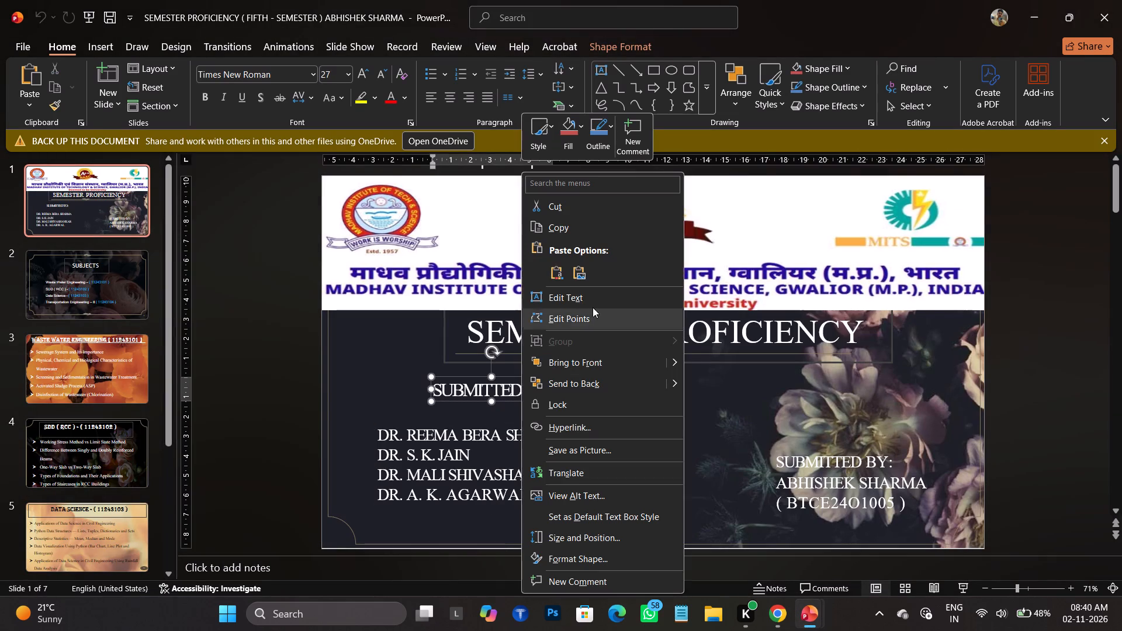
left_click(551, 224)
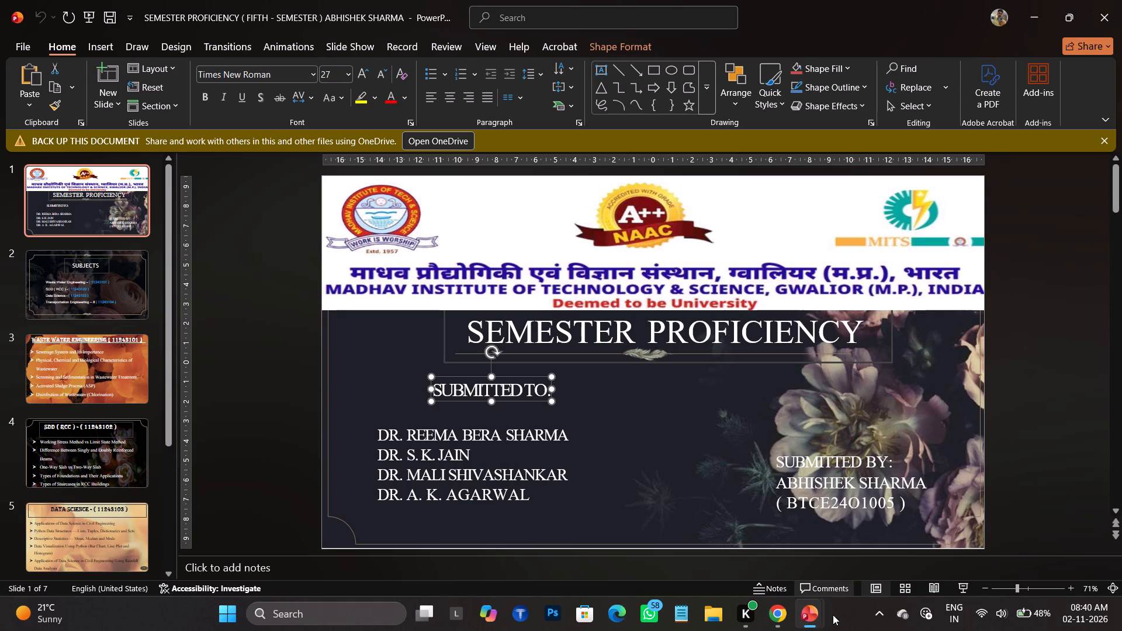
left_click(757, 542)
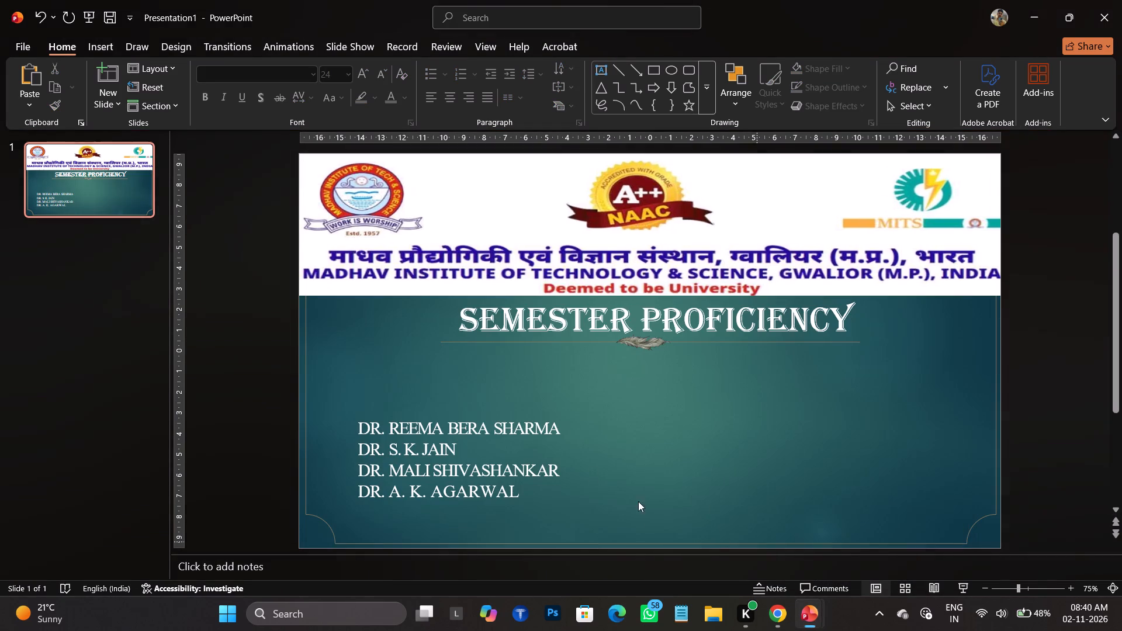
right_click(407, 369)
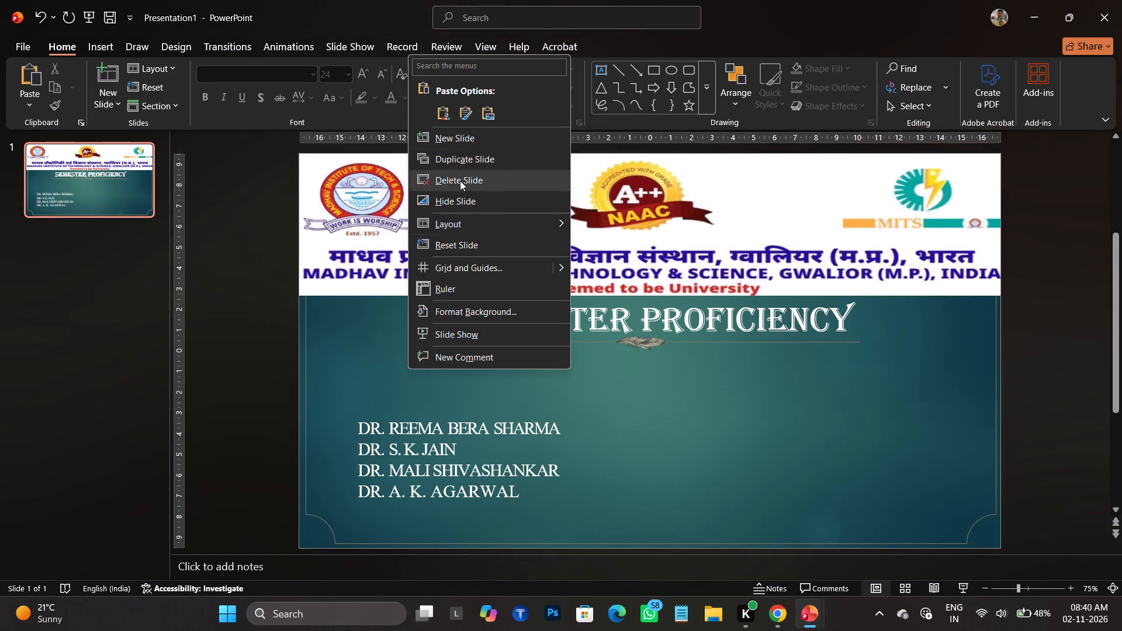
left_click(463, 113)
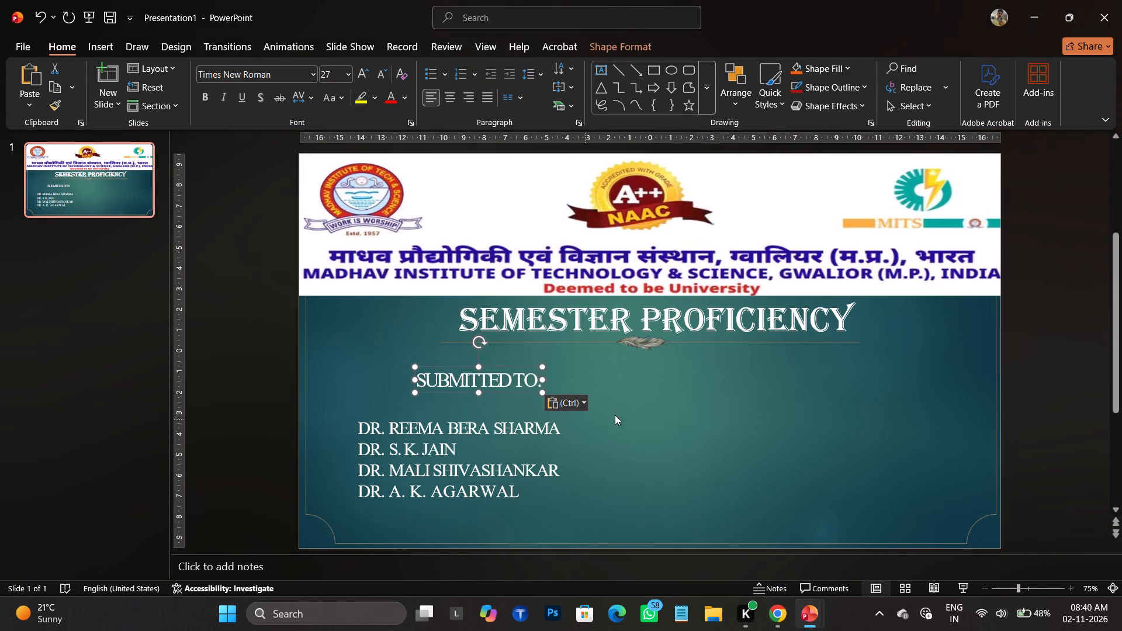
left_click(647, 414)
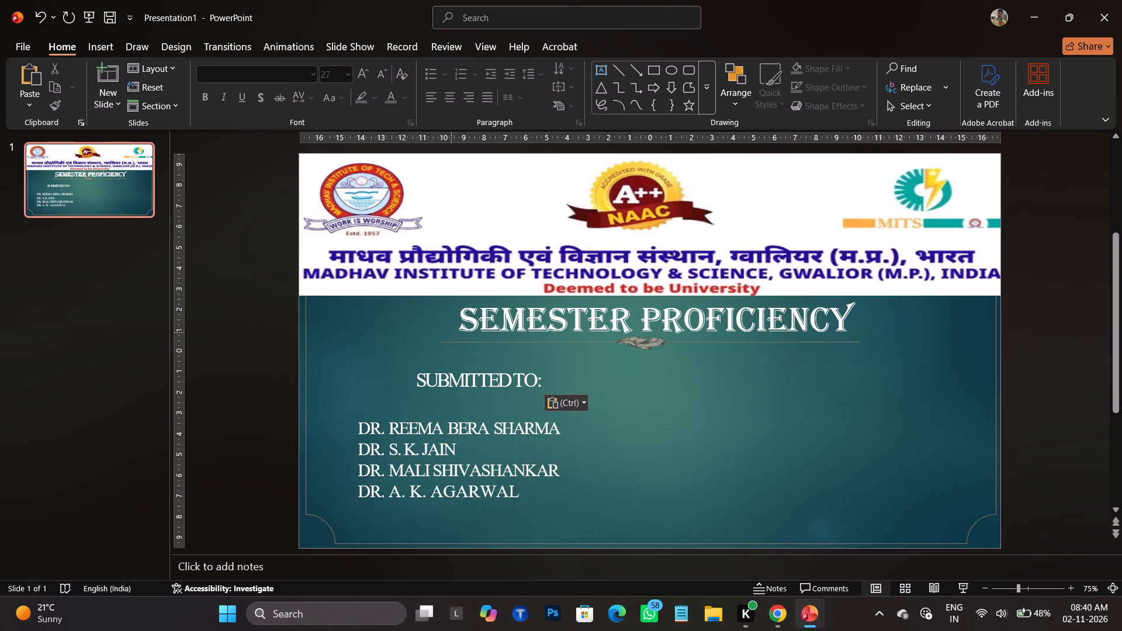
Move the SUBMITTED TO: text box to the left and slightly up, above the start of the faculty names list.
left_click(445, 376)
left_click(442, 368)
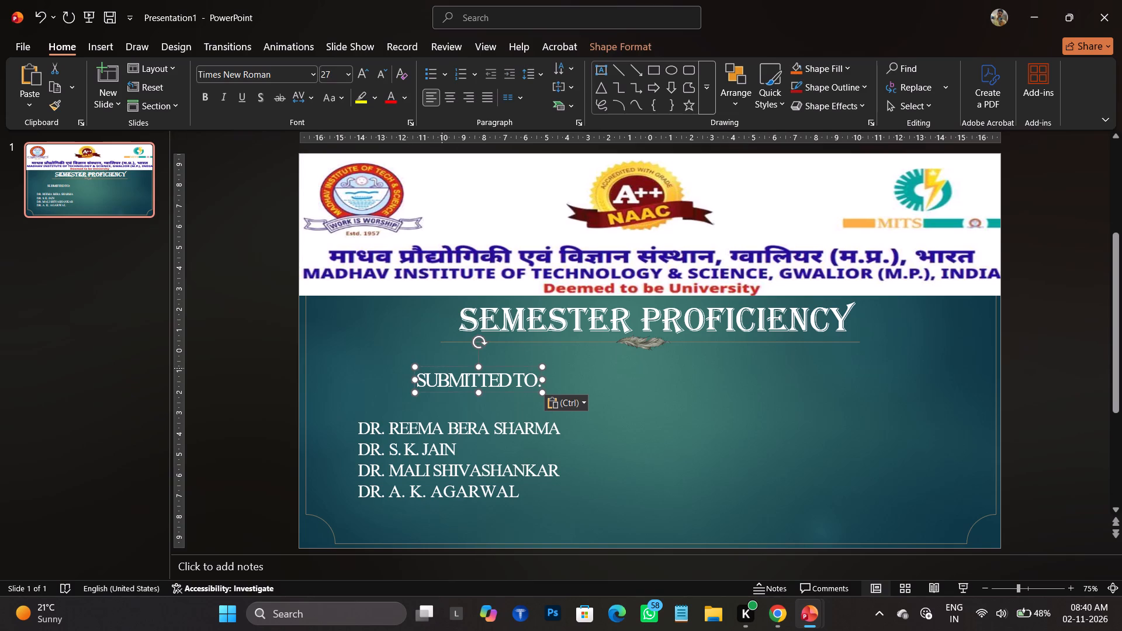
left_click_drag(448, 366, 396, 362)
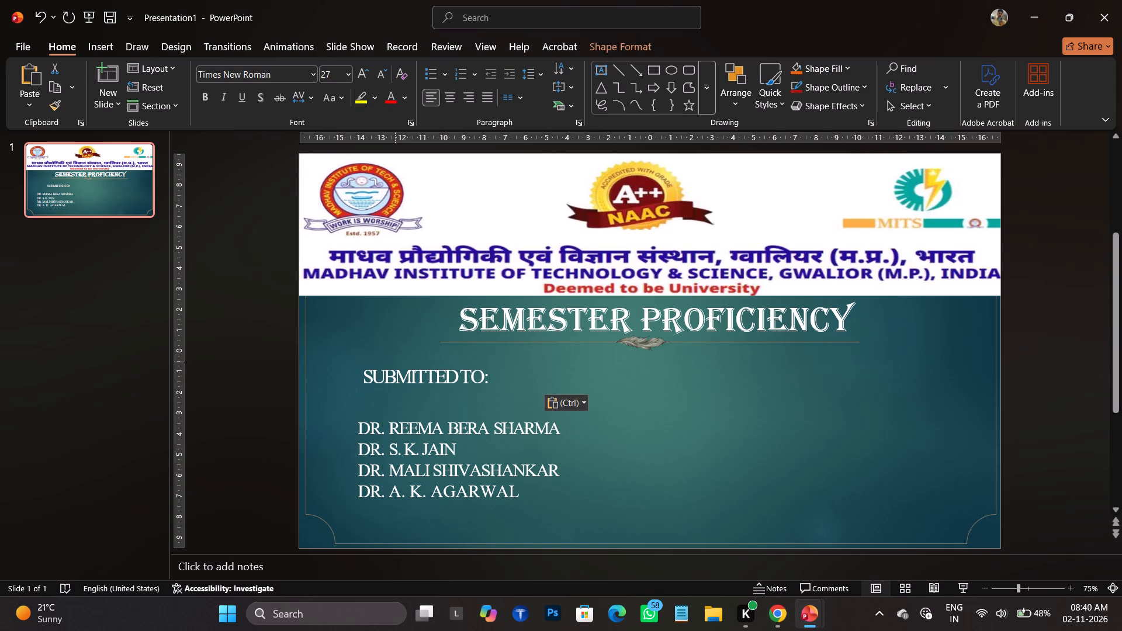
Nudge the SUBMITTED TO: text box slightly down and left so it lines up with the start of the faculty names.
left_click_drag(396, 362, 392, 365)
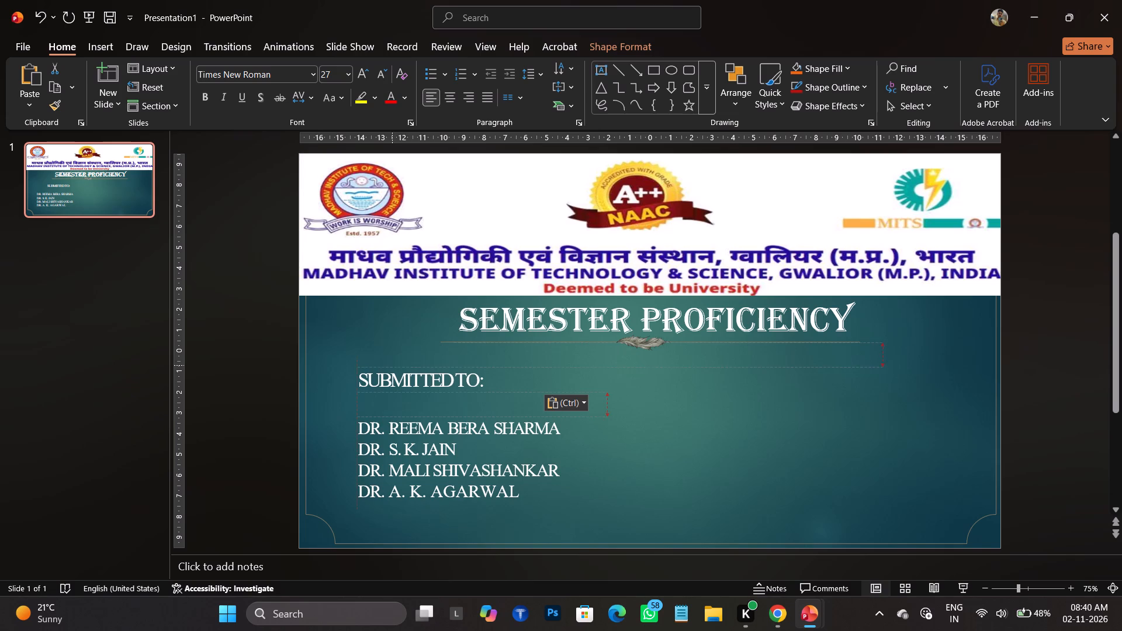
left_click_drag(392, 365, 393, 365)
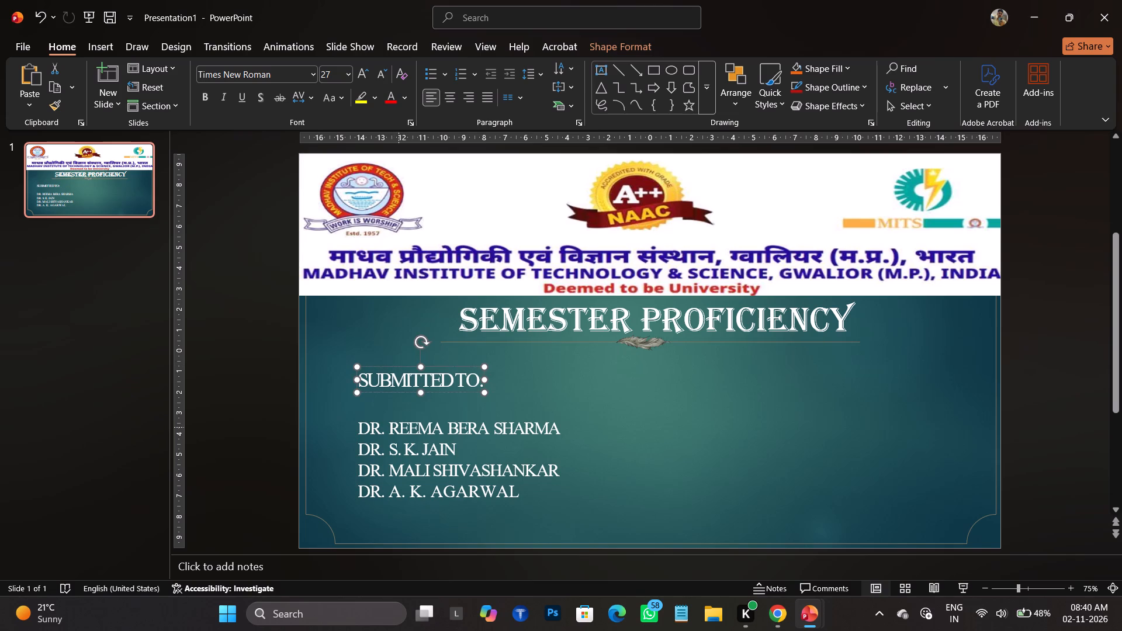
left_click(766, 421)
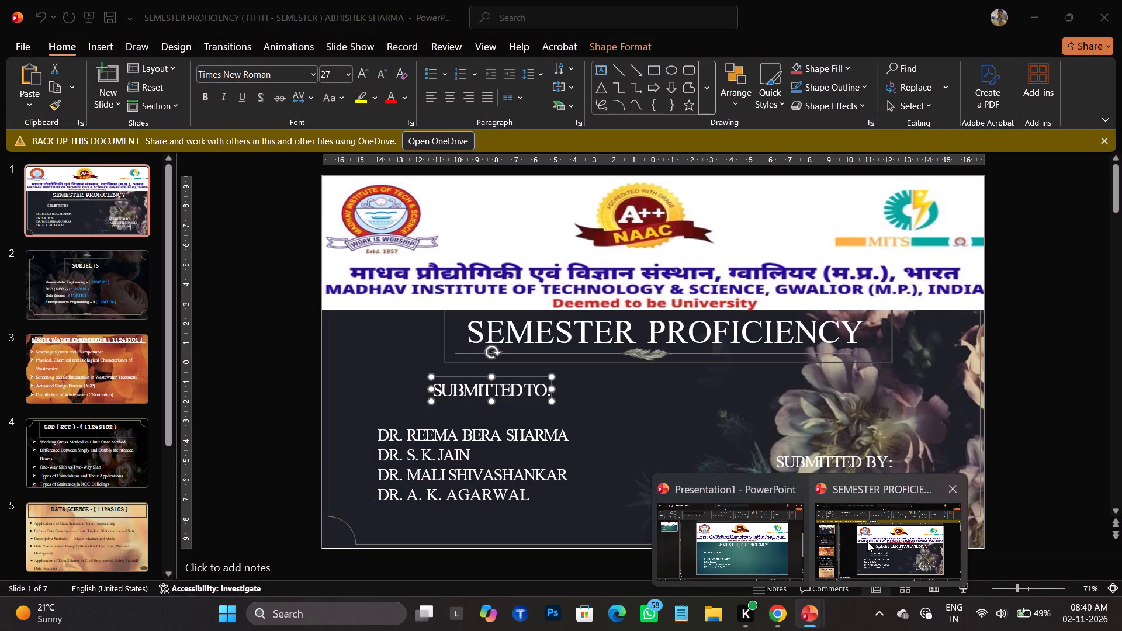
Copy the SUBMITTED BY: text box from the fifth-semester title slide and paste it into Presentation1's title slide, keeping source formatting.
left_click(867, 542)
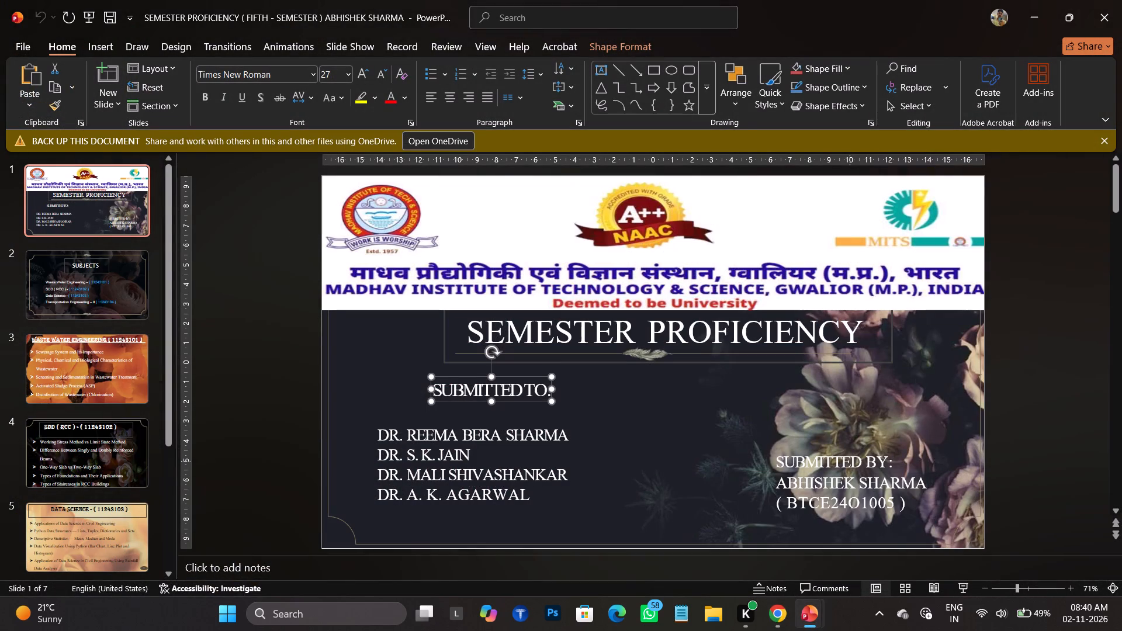
left_click(850, 461)
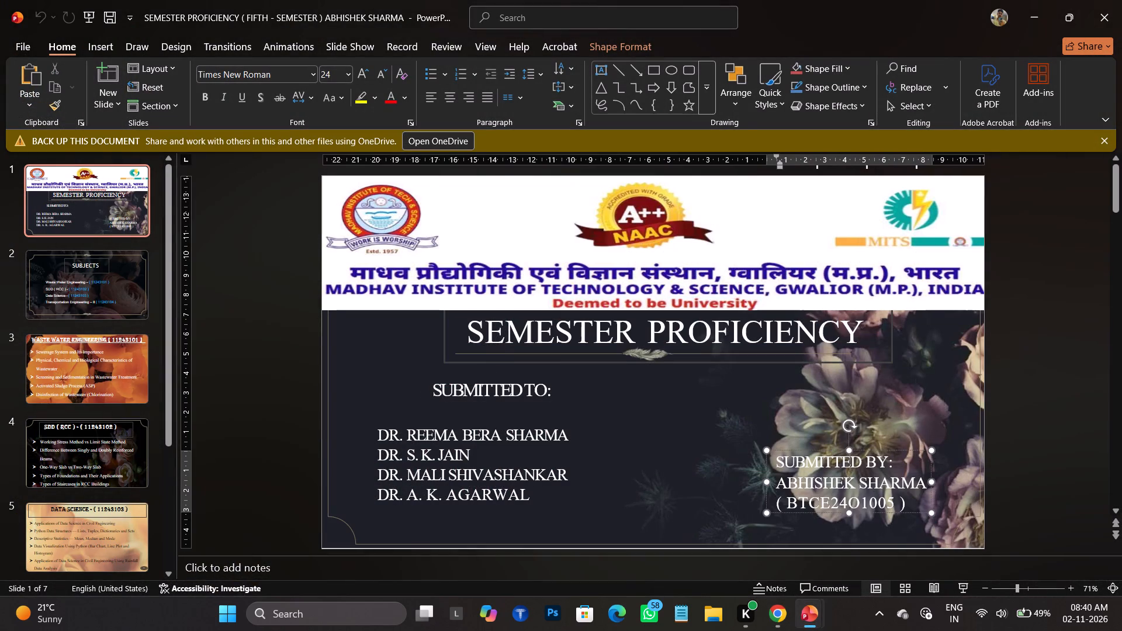
right_click(822, 448)
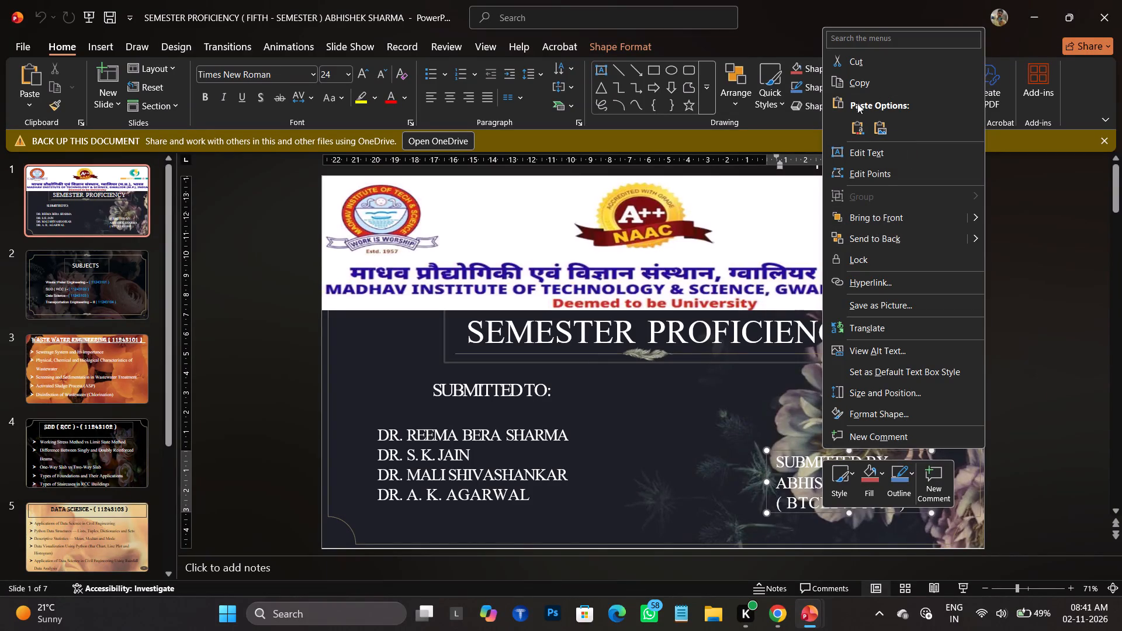
left_click(855, 85)
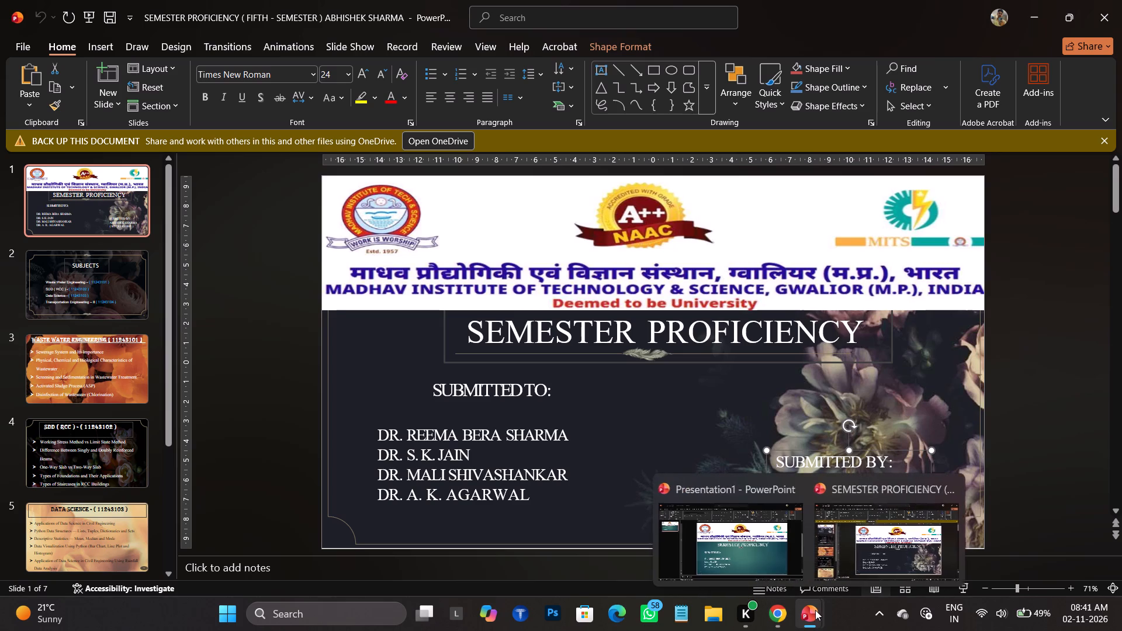
left_click(750, 553)
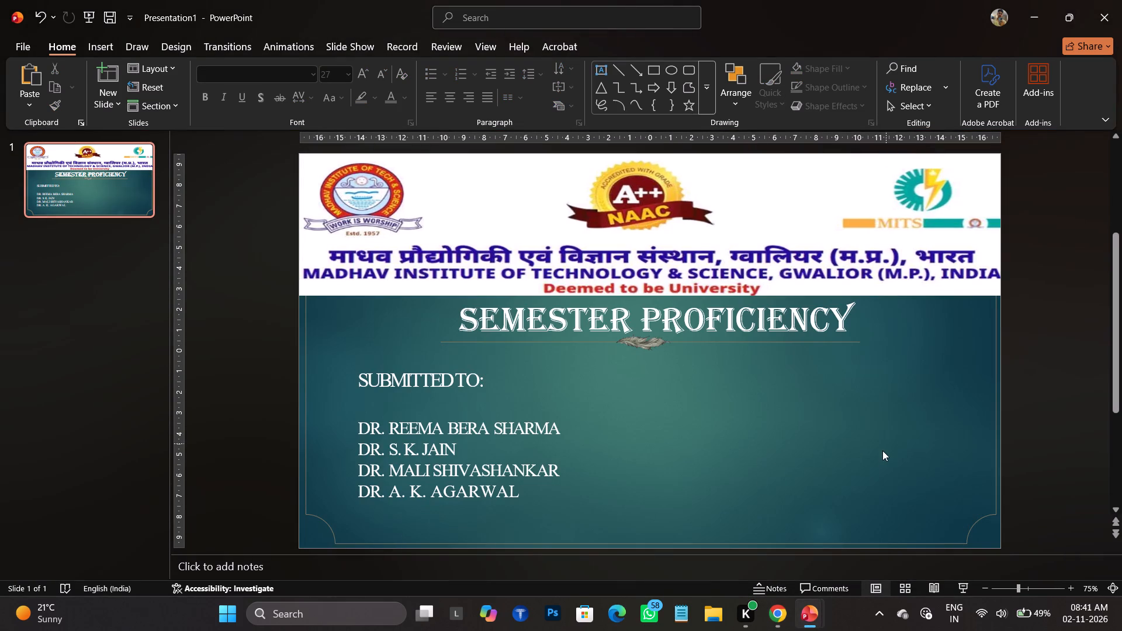
right_click(868, 463)
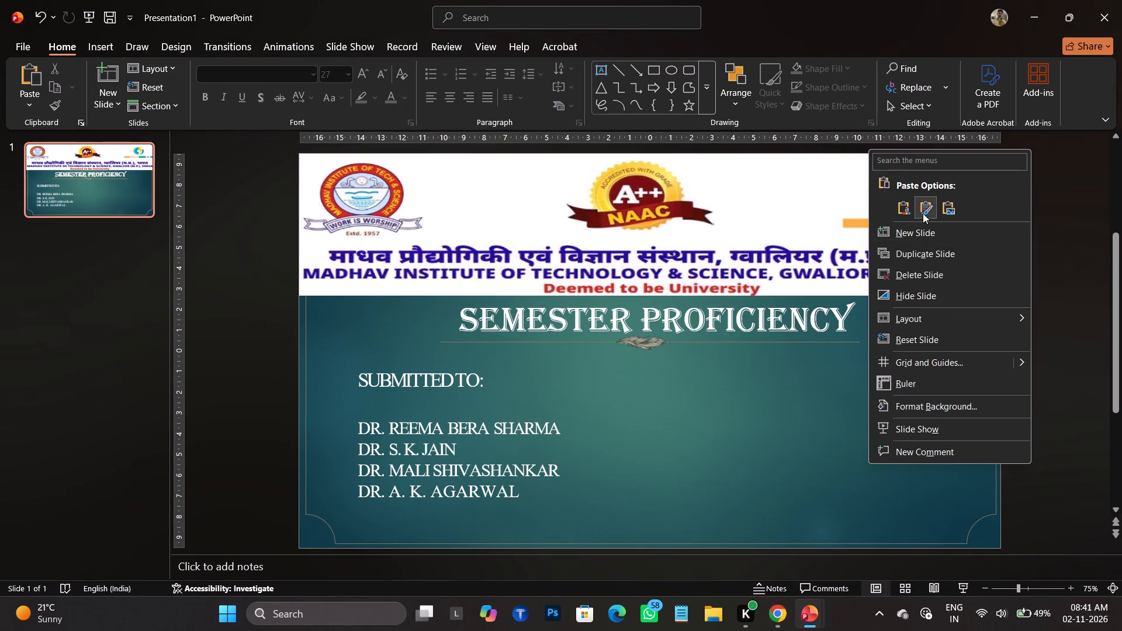
left_click(923, 211)
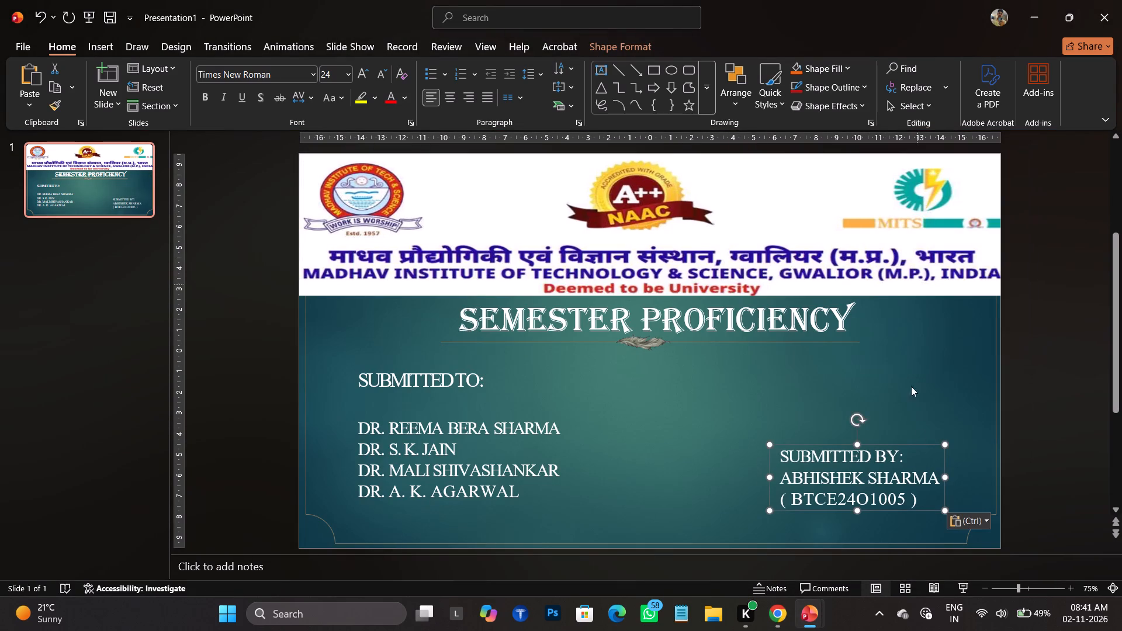
Replace the student name under SUBMITTED BY: with the new submitter's full name in capitals.
left_click(933, 475)
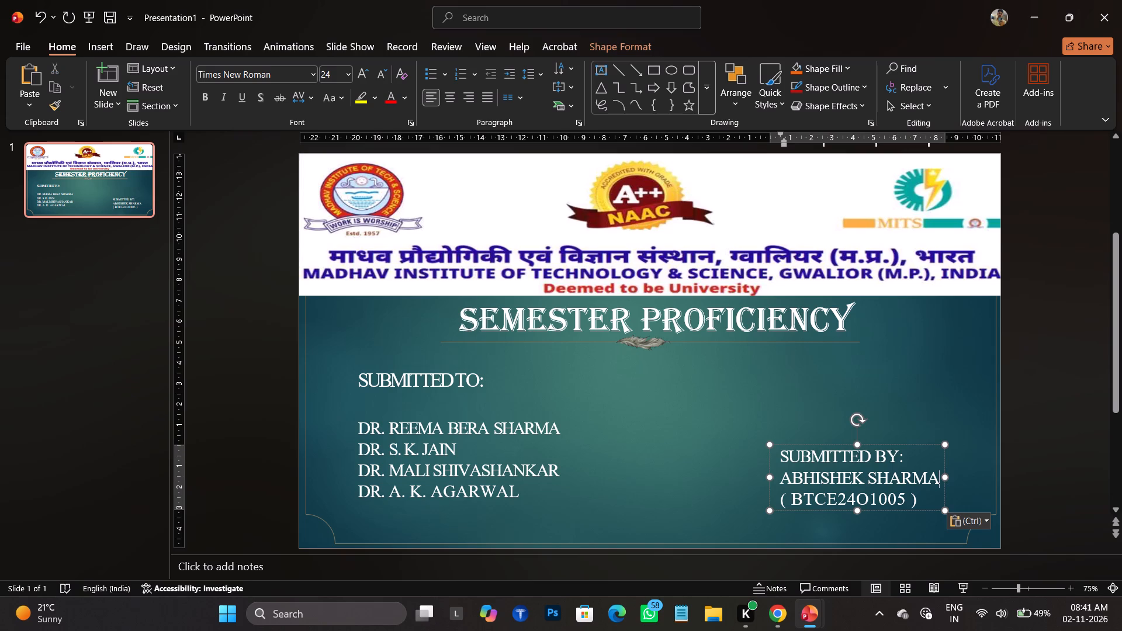
key("BackSpace")
key("BackSpace")
key("BackSpace")
key("BackSpace")
key("BackSpace")
key("BackSpace")
key("BackSpace")
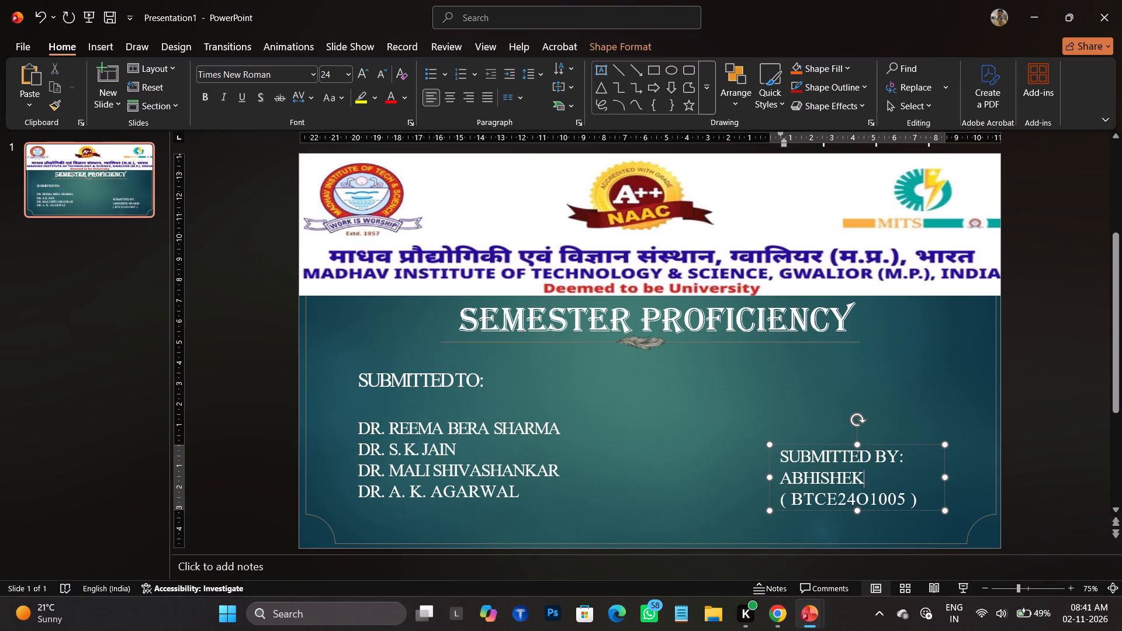
key("BackSpace")
key("BackSpace")
key("BackSpace")
key("BackSpace")
key("BackSpace")
key("BackSpace")
key("BackSpace")
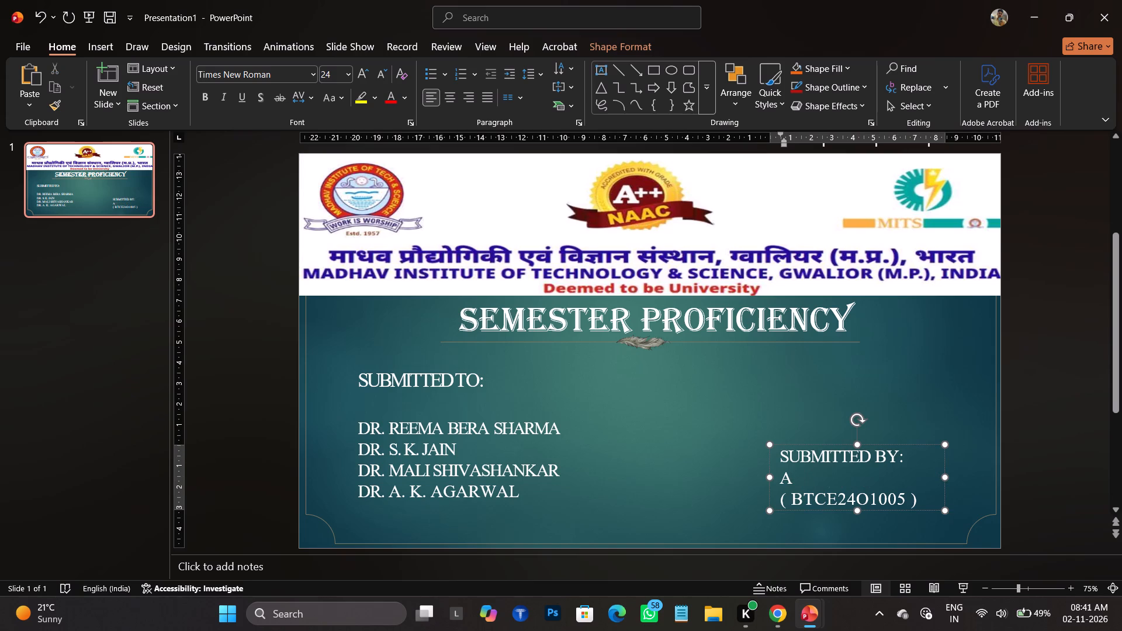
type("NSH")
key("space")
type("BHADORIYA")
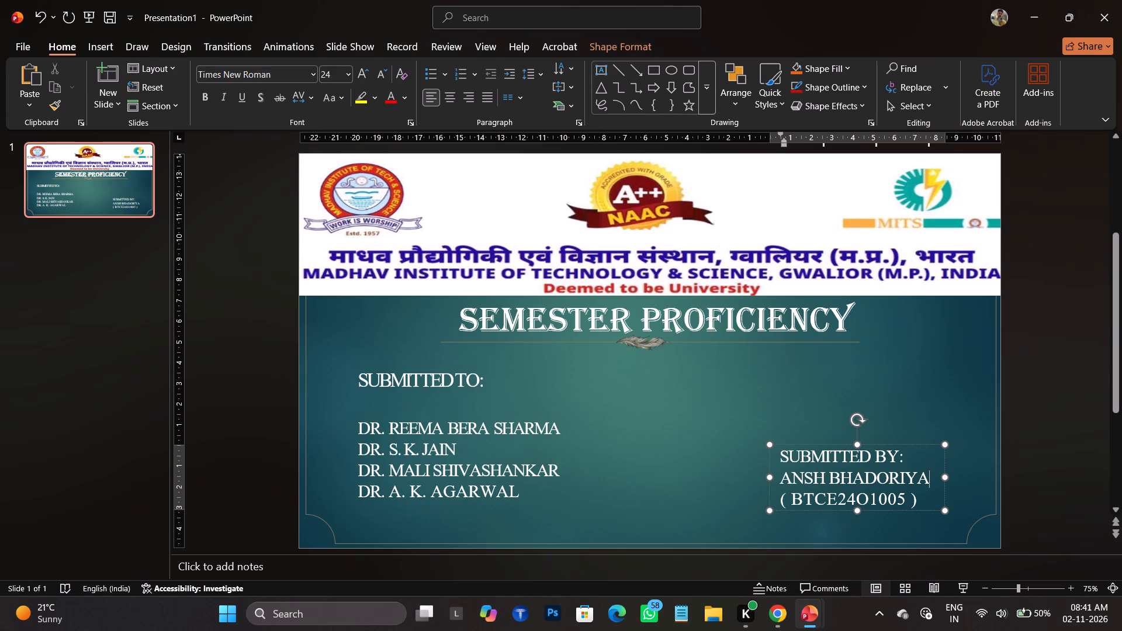
Replace the last two digits of the bracketed enrolment number under the student name with the new submitter's digits.
left_click(906, 500)
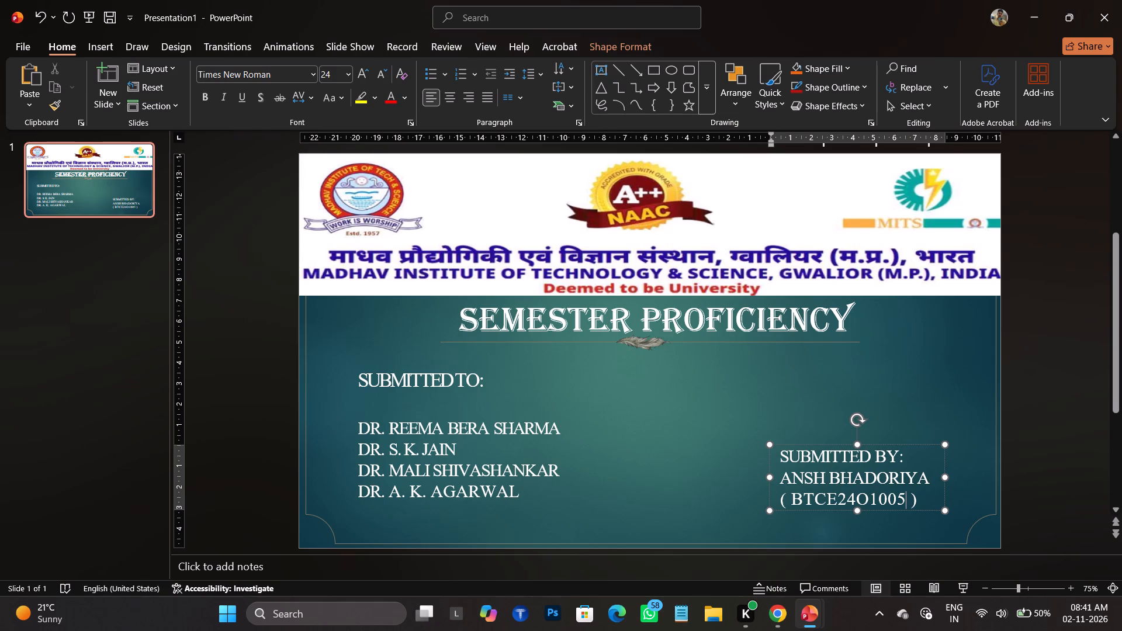
key("BackSpace")
key("BackSpace")
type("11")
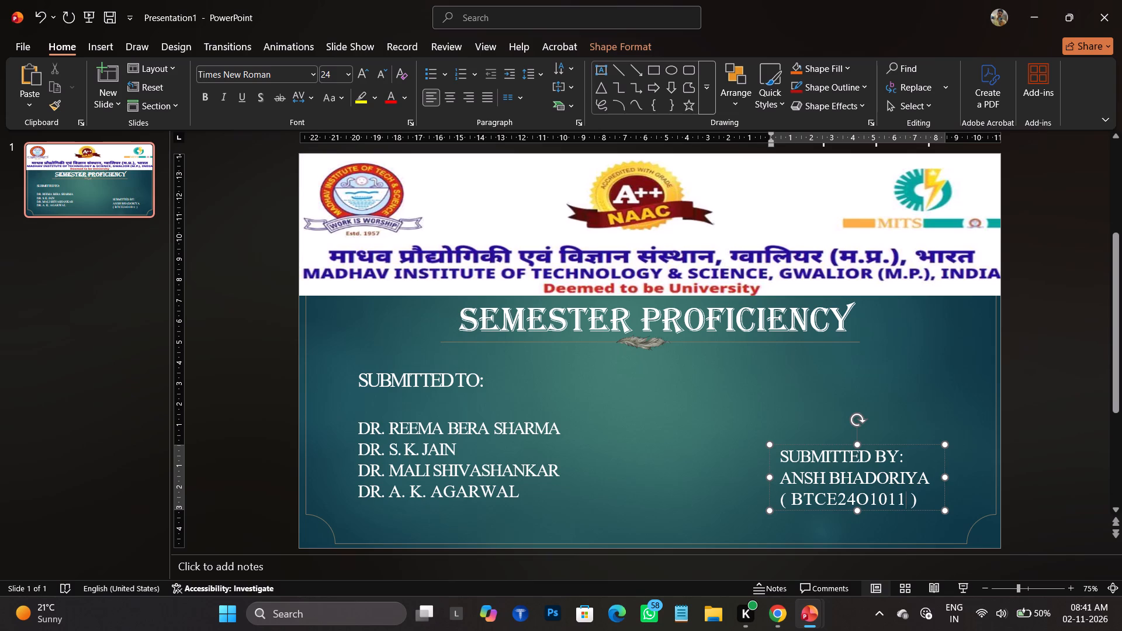
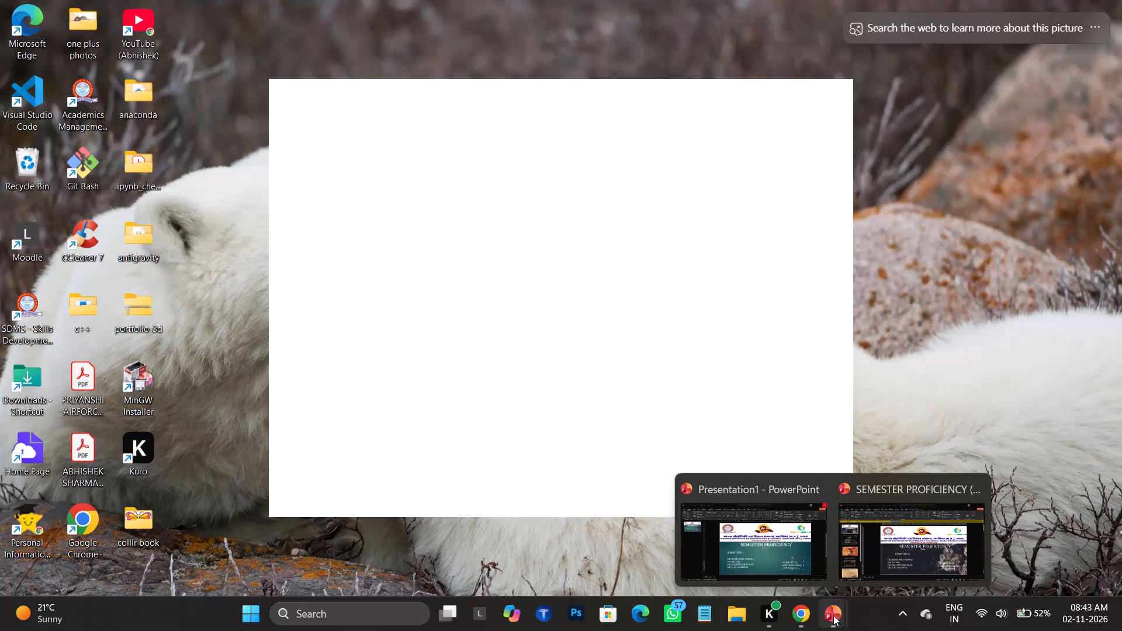
Switch back to Presentation1 and add a new slide with the Blank layout after the title slide.
left_click(815, 567)
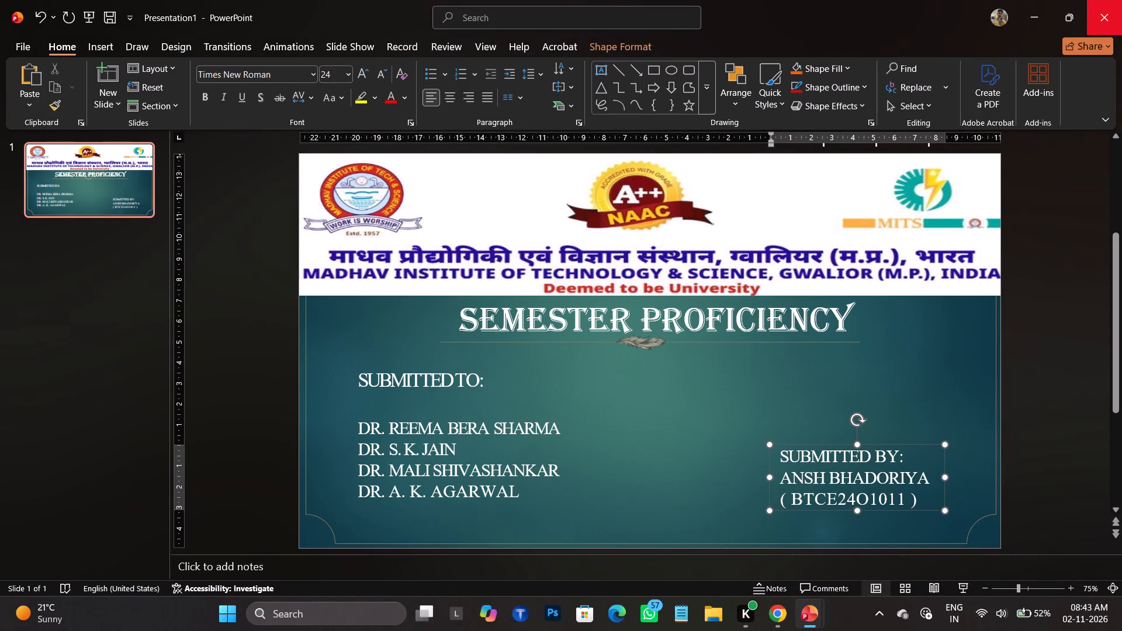
left_click(1031, 410)
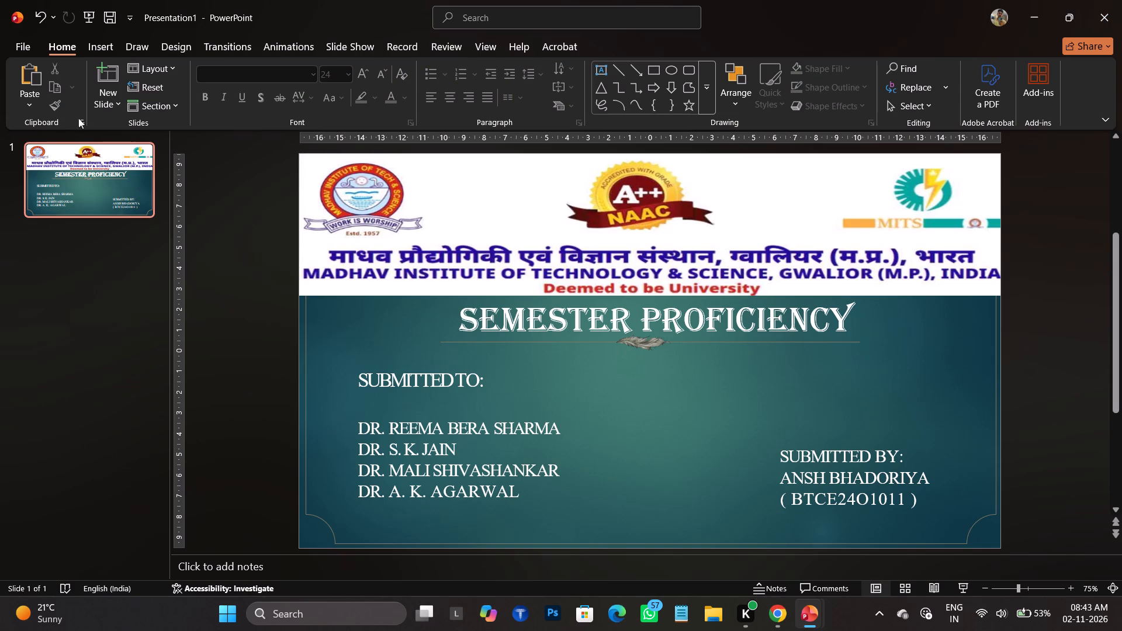
left_click(115, 111)
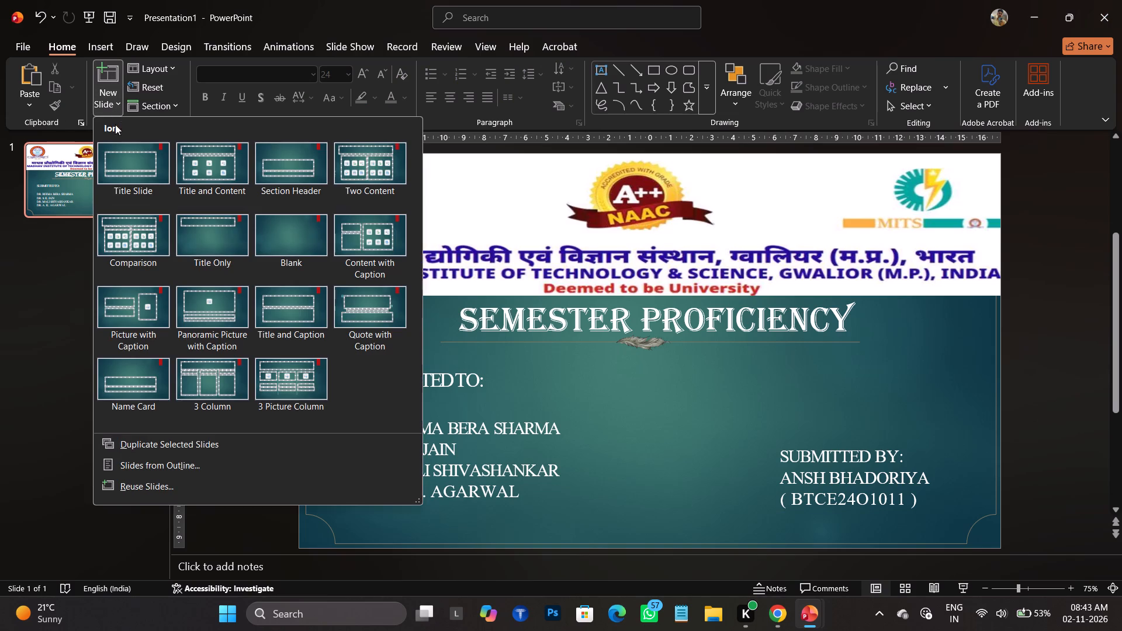
left_click(302, 230)
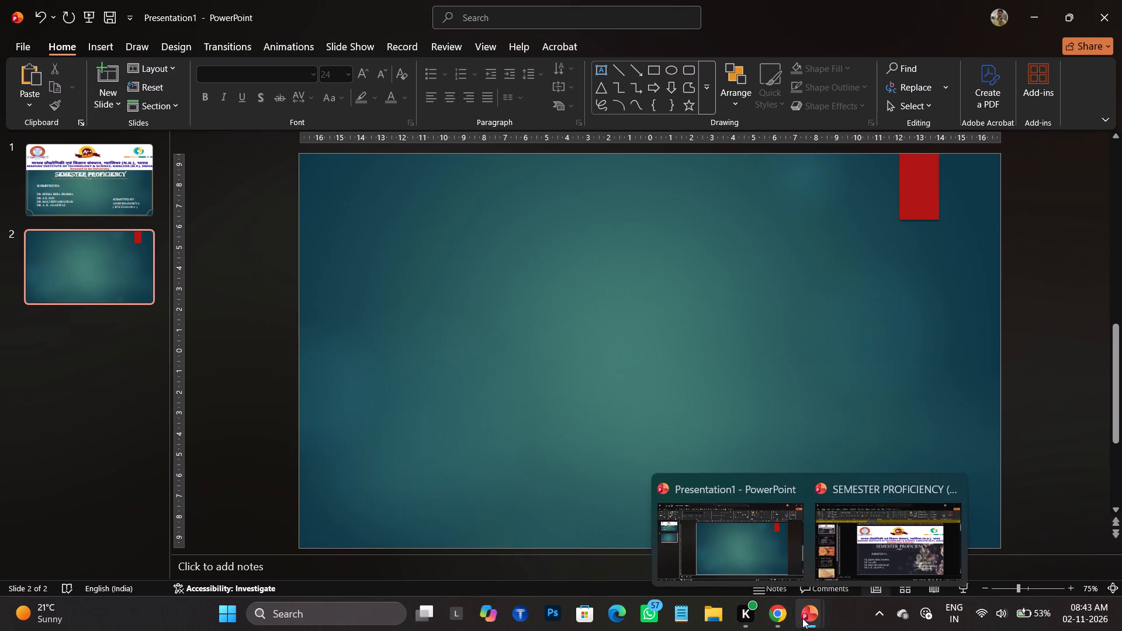
Copy the WASTE WATER ENGINEERING [ 11243101 ] title box from the fifth-semester file and paste it on Presentation1's slide 2, keeping source formatting.
left_click(888, 550)
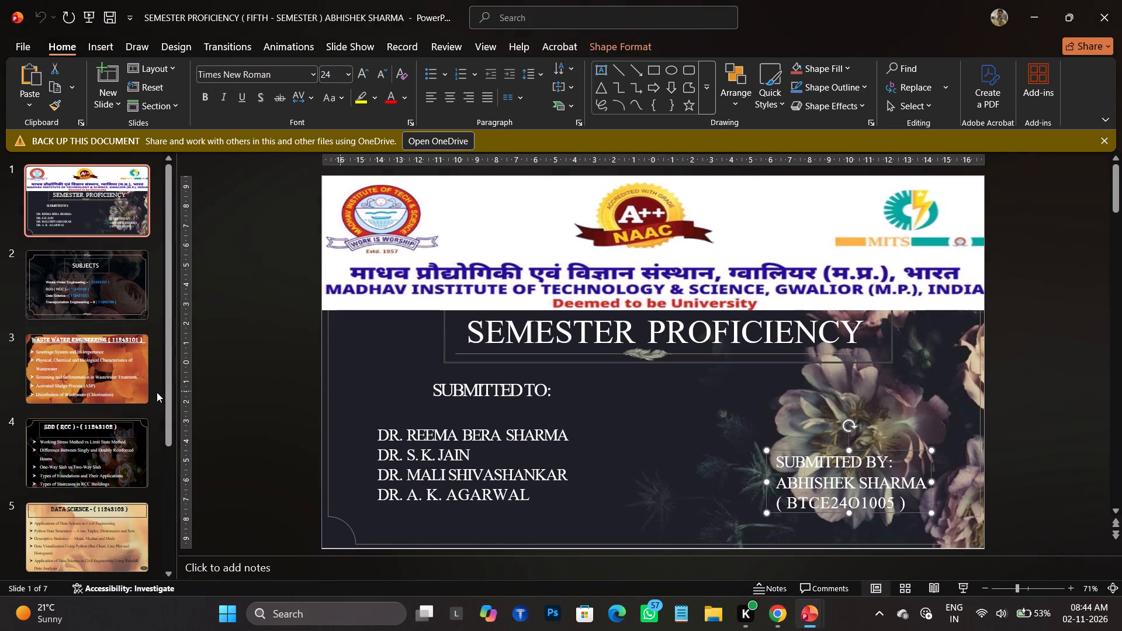
left_click(113, 375)
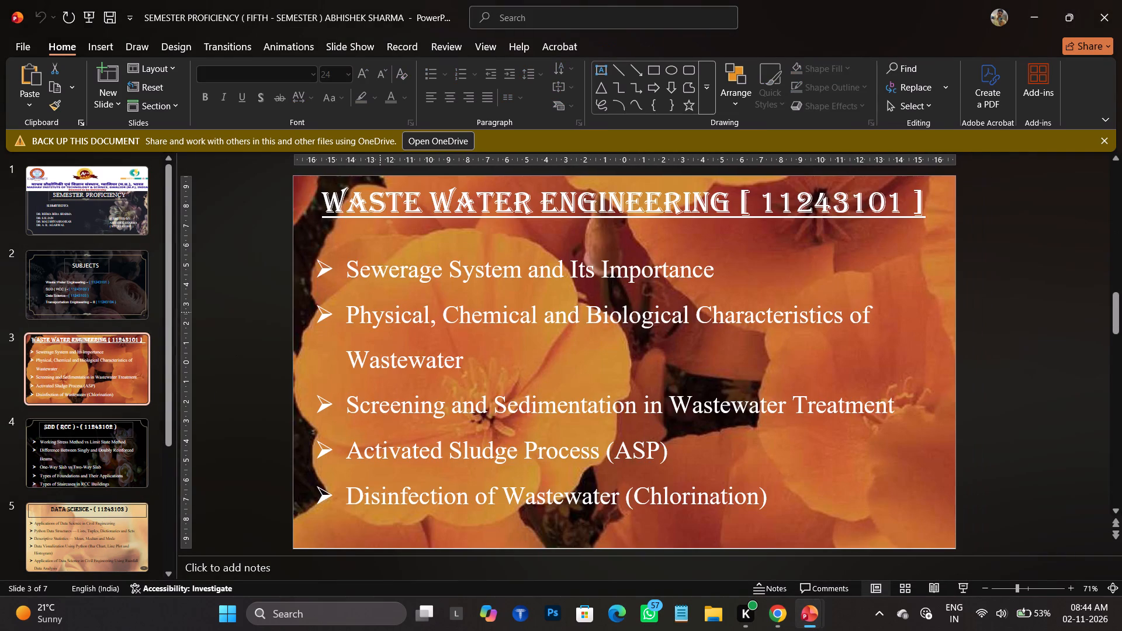
left_click(515, 216)
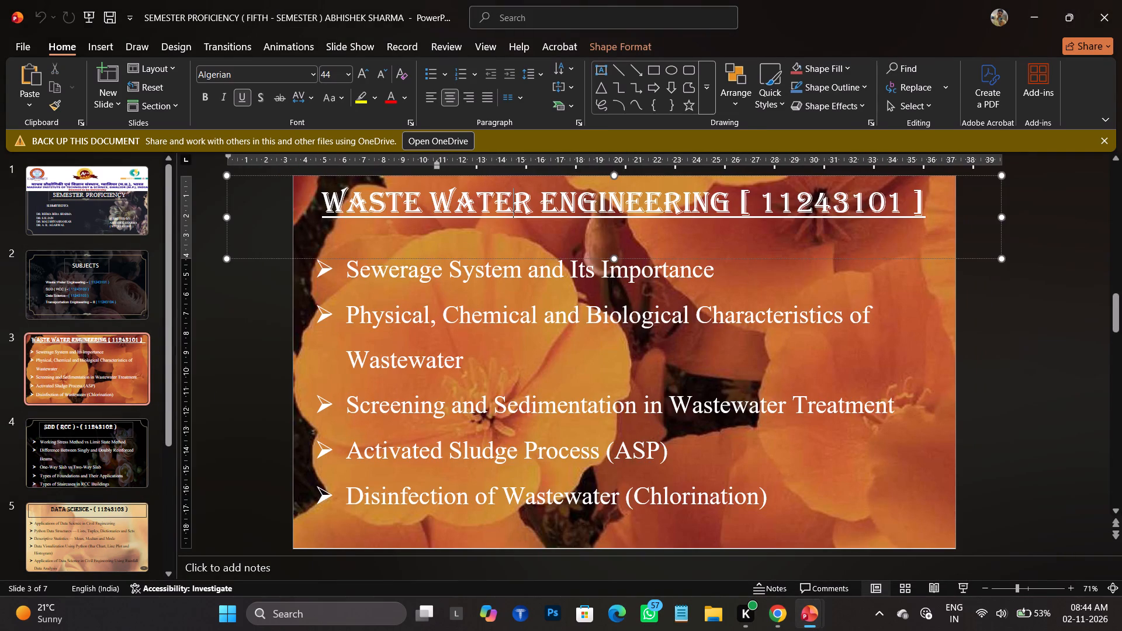
right_click(327, 175)
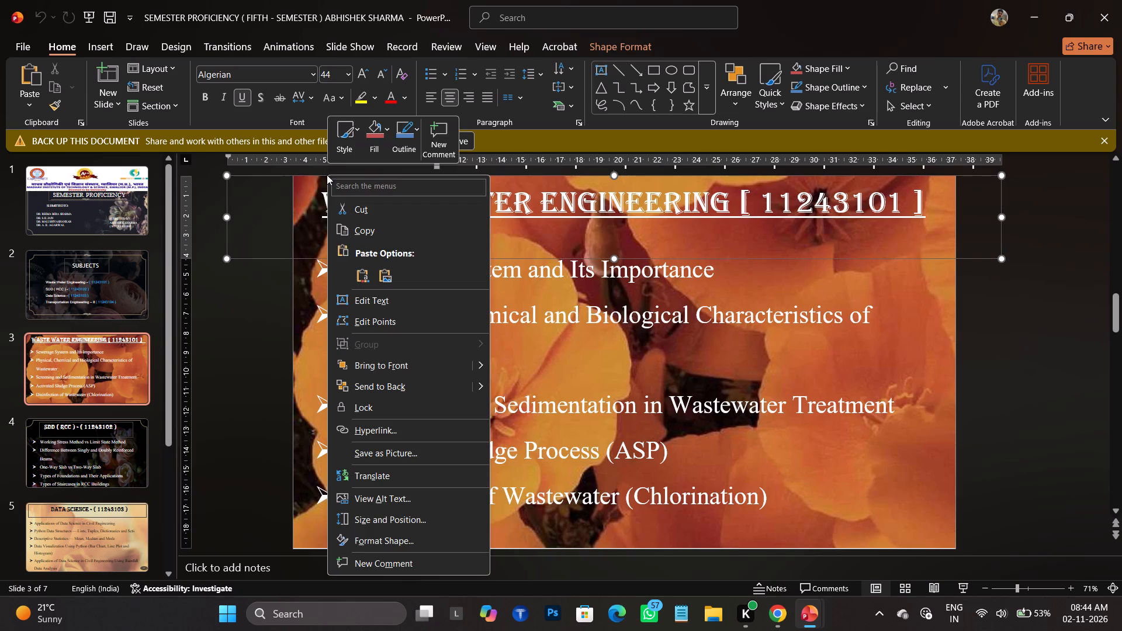
left_click(376, 233)
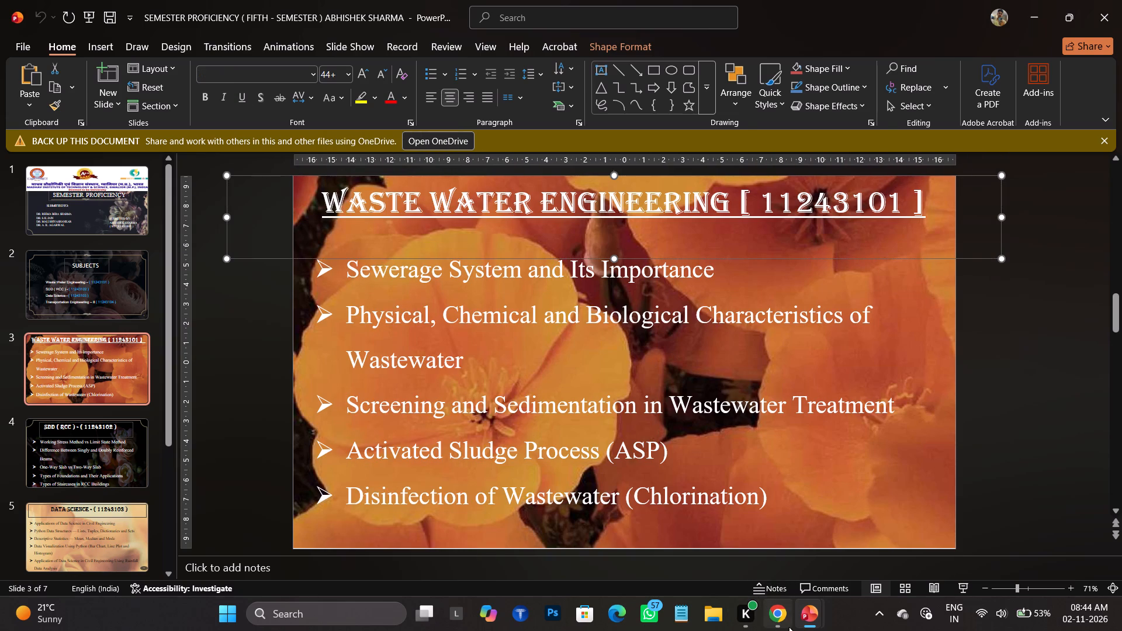
left_click(777, 576)
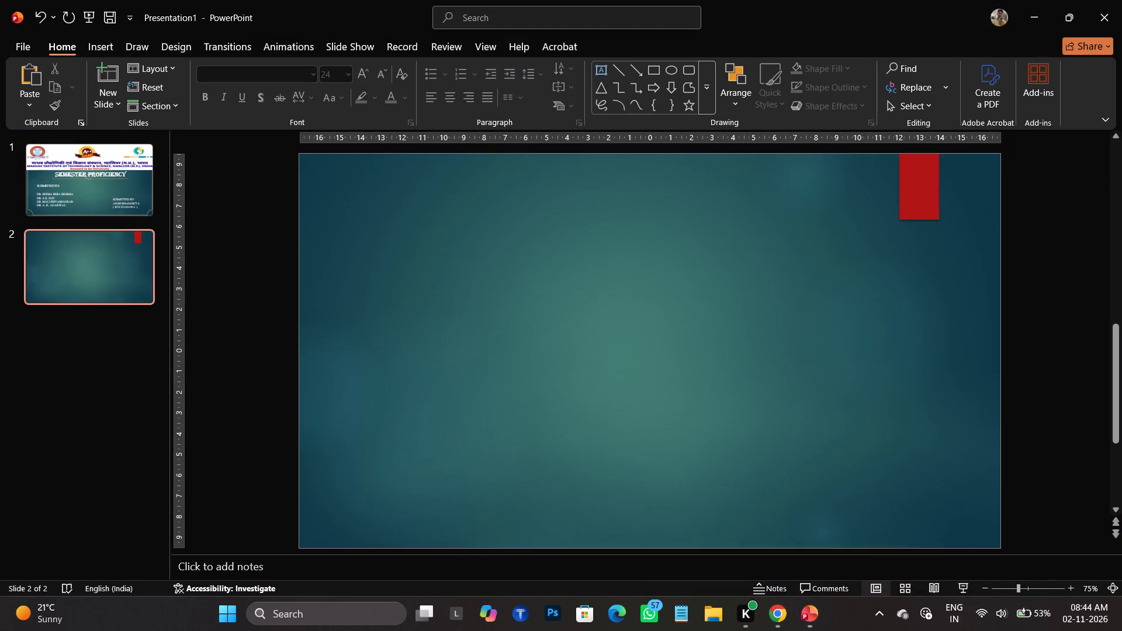
right_click(541, 183)
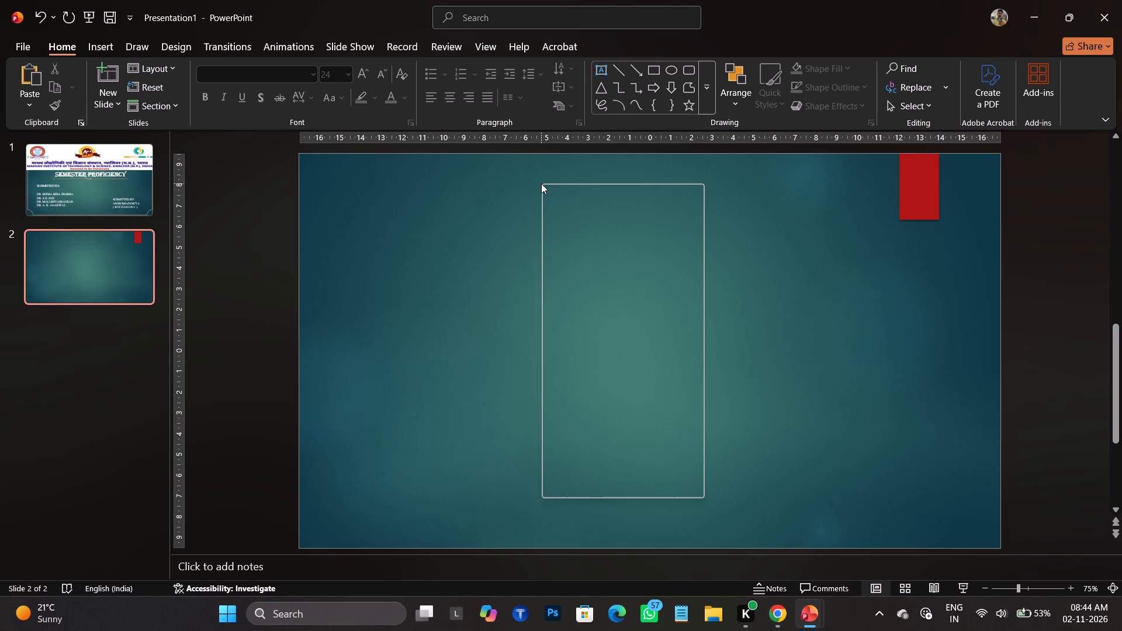
left_click(602, 240)
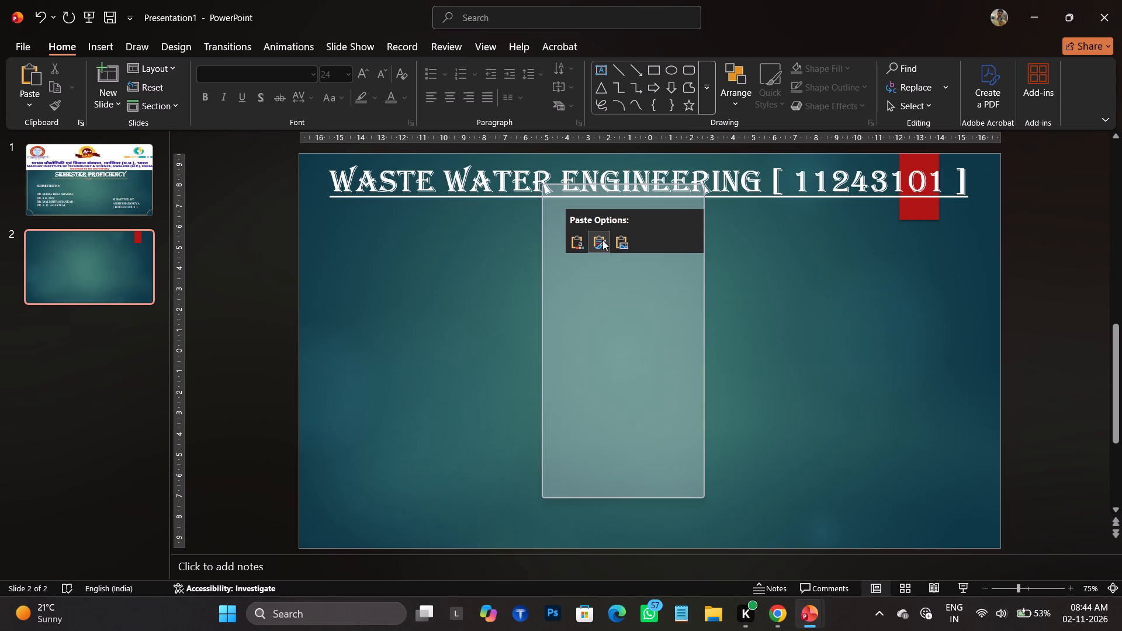
left_click(1045, 305)
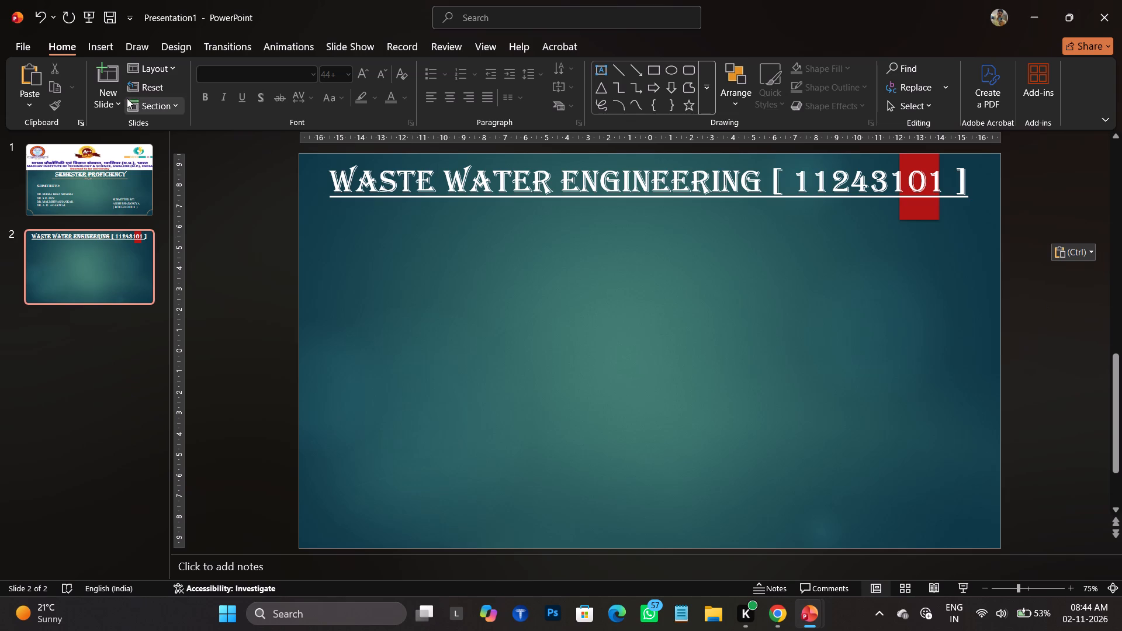
Add a new slide with the Blank layout after slide 2.
left_click(107, 106)
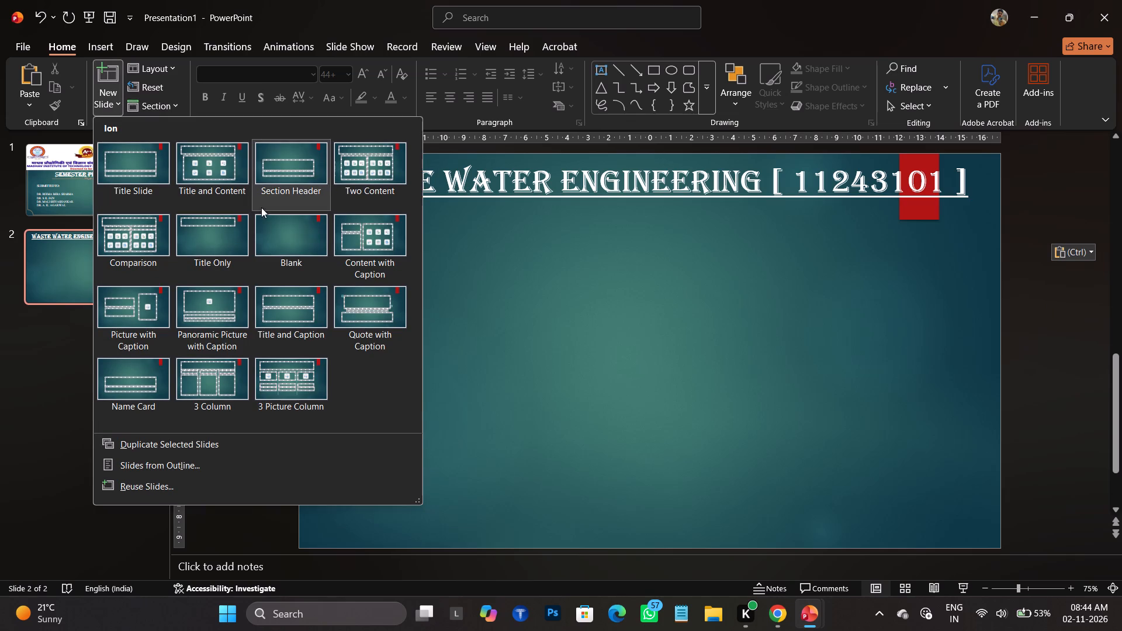
left_click(307, 237)
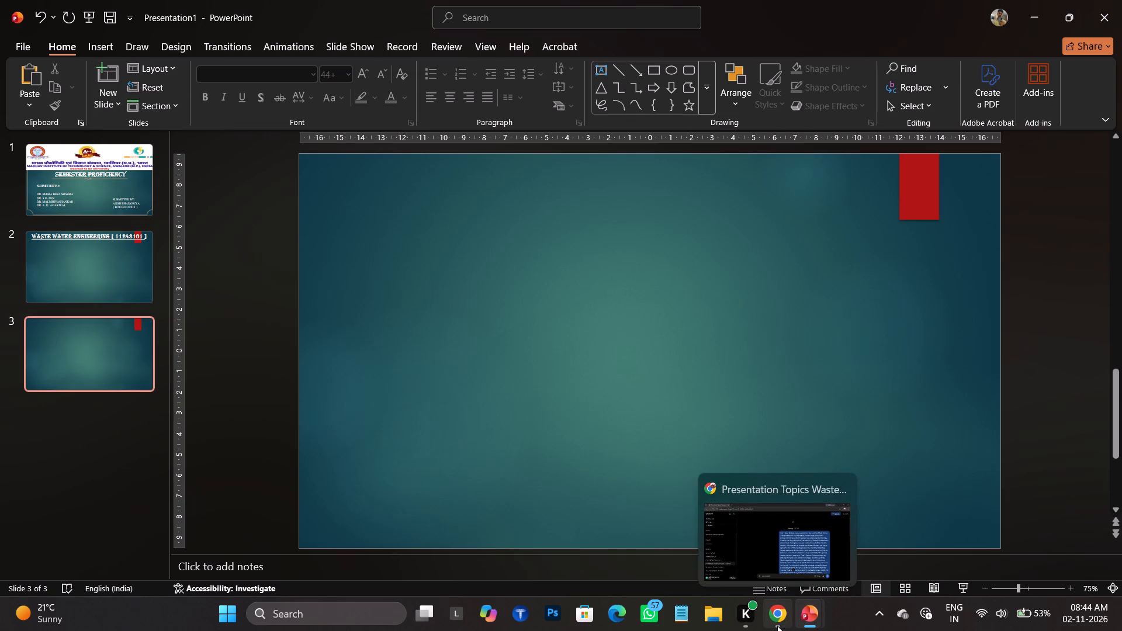
Copy the SDD ( RCC ) - ( 11243102 ) title box from the fifth-semester file and paste it on Presentation1's slide 3, keeping source formatting.
left_click(849, 553)
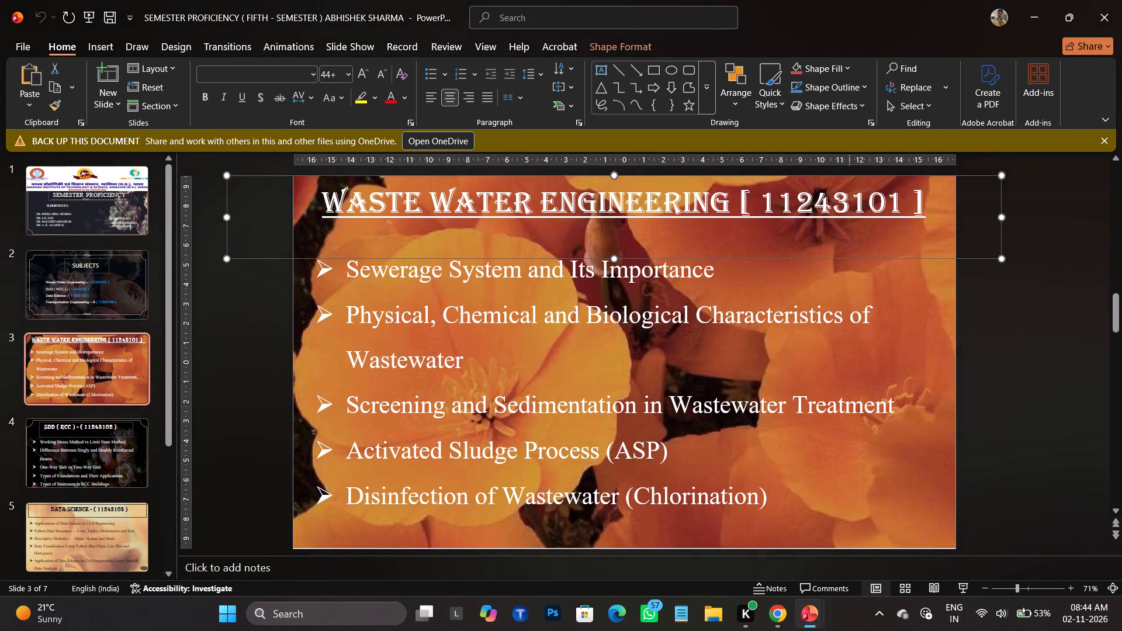
key("Down")
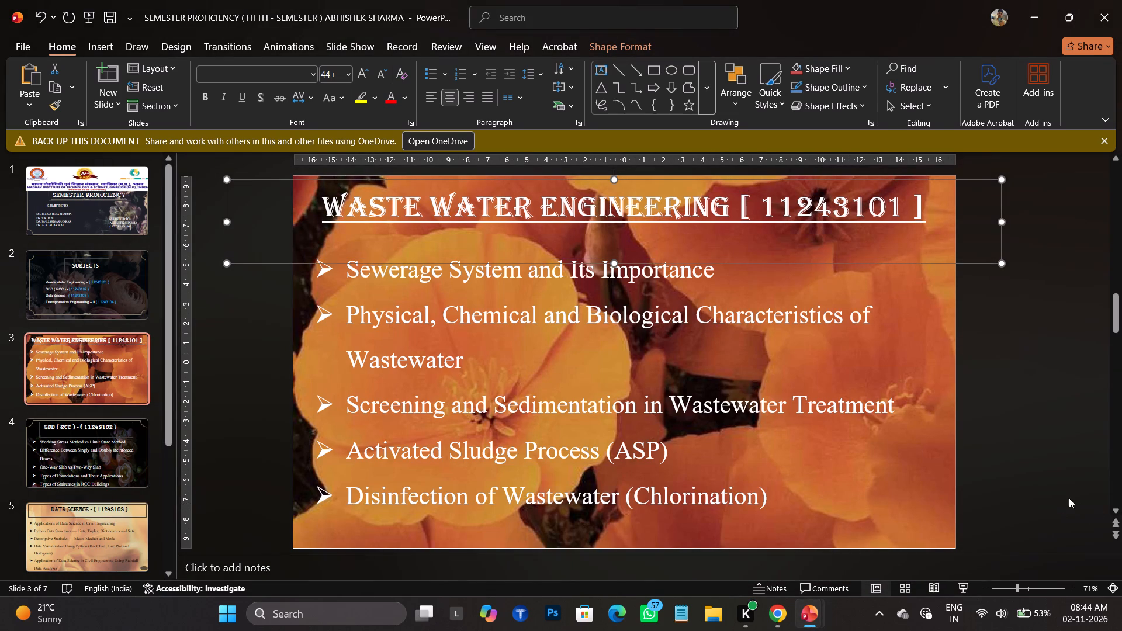
key("Up")
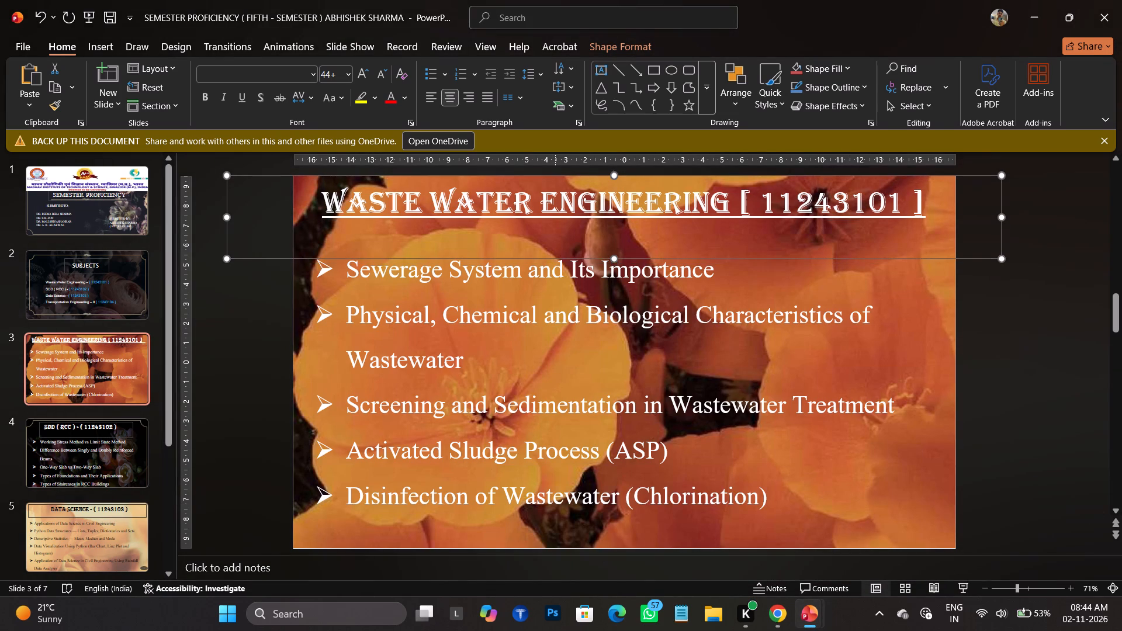
left_click(120, 456)
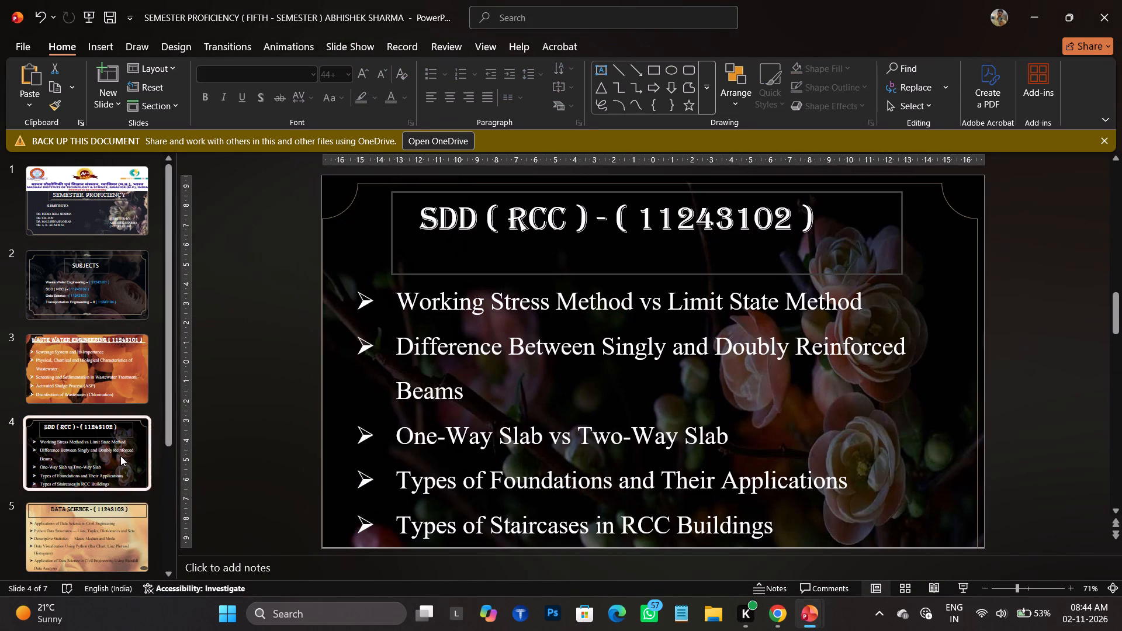
left_click(542, 233)
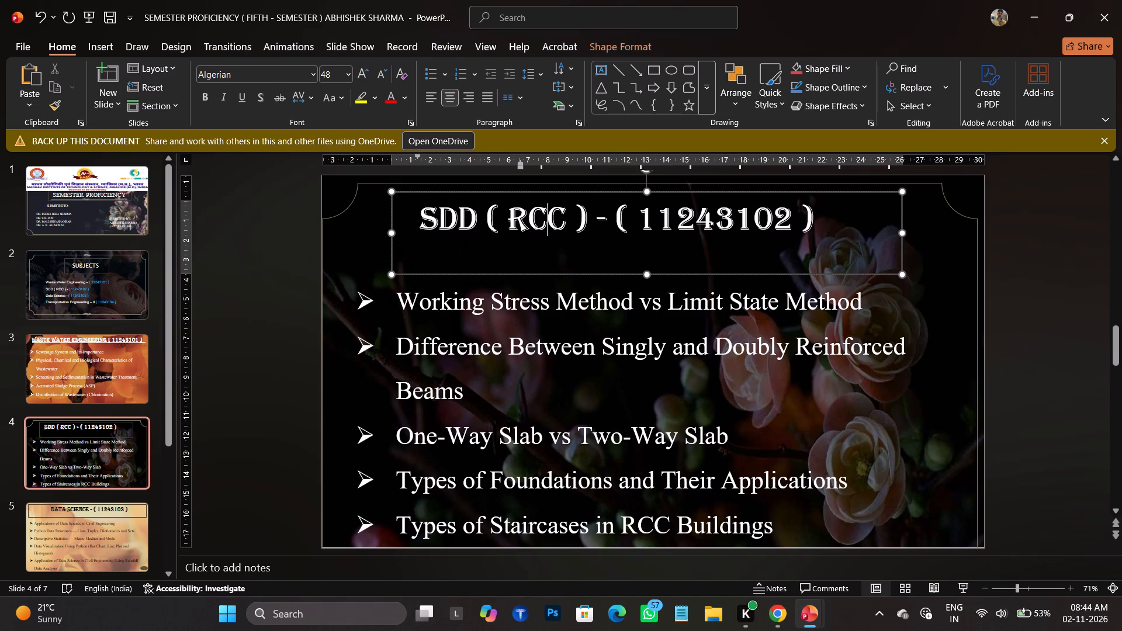
right_click(541, 190)
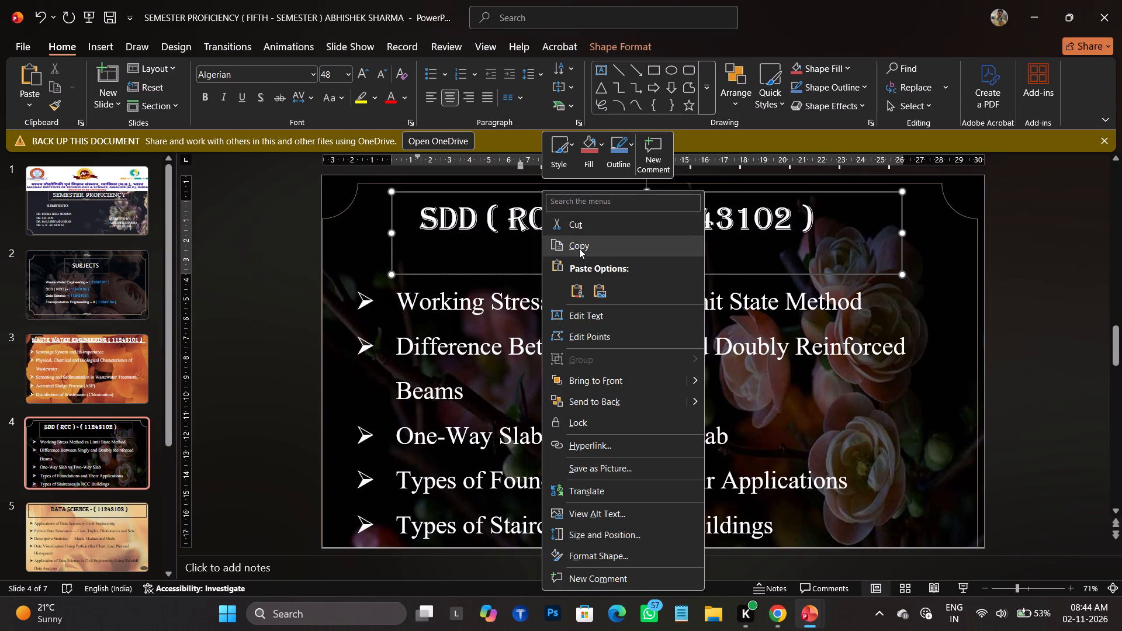
left_click(579, 248)
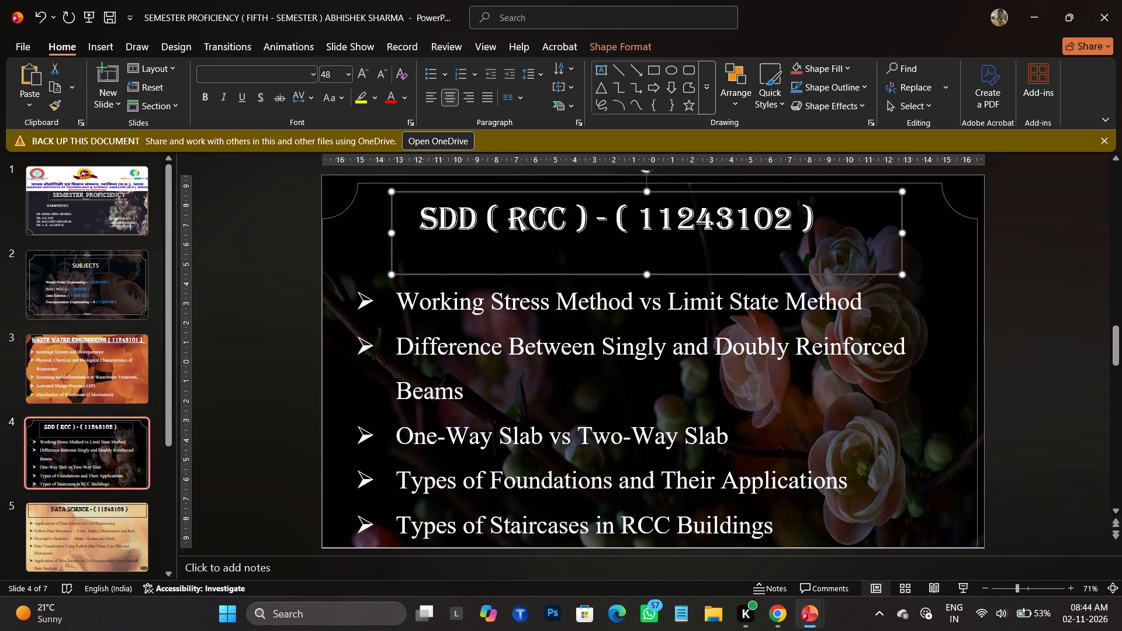
left_click(755, 556)
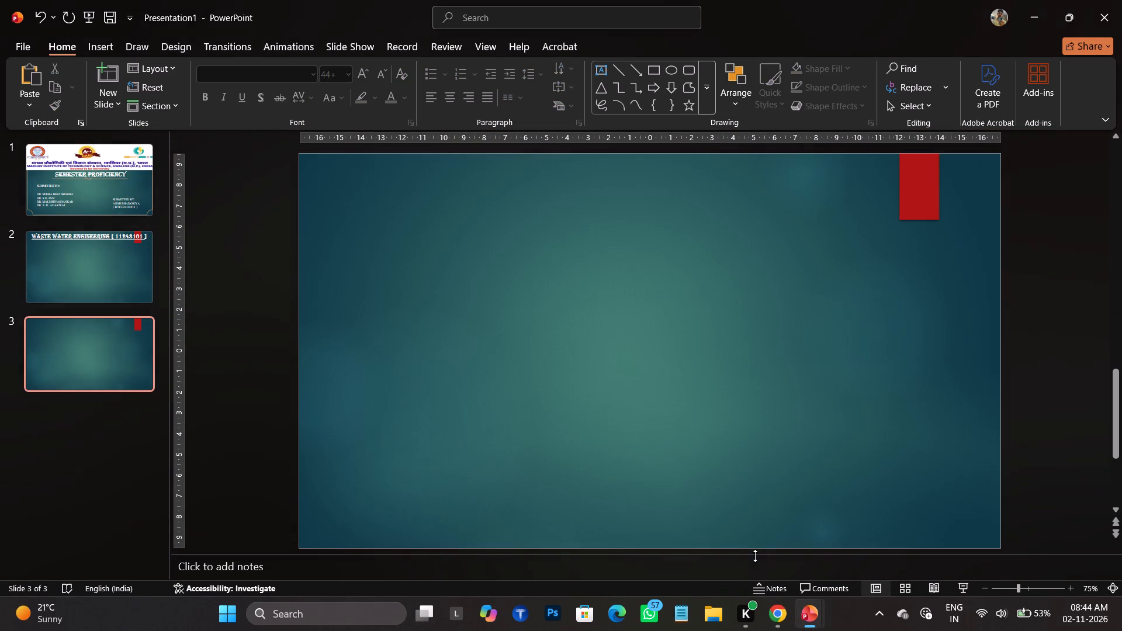
right_click(628, 221)
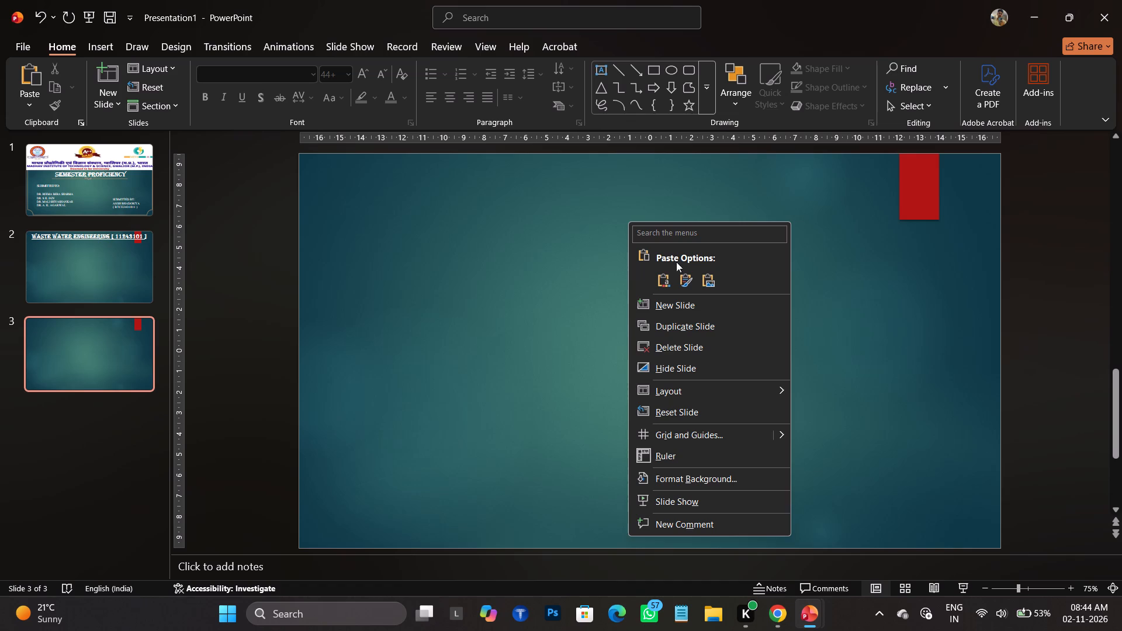
left_click(686, 279)
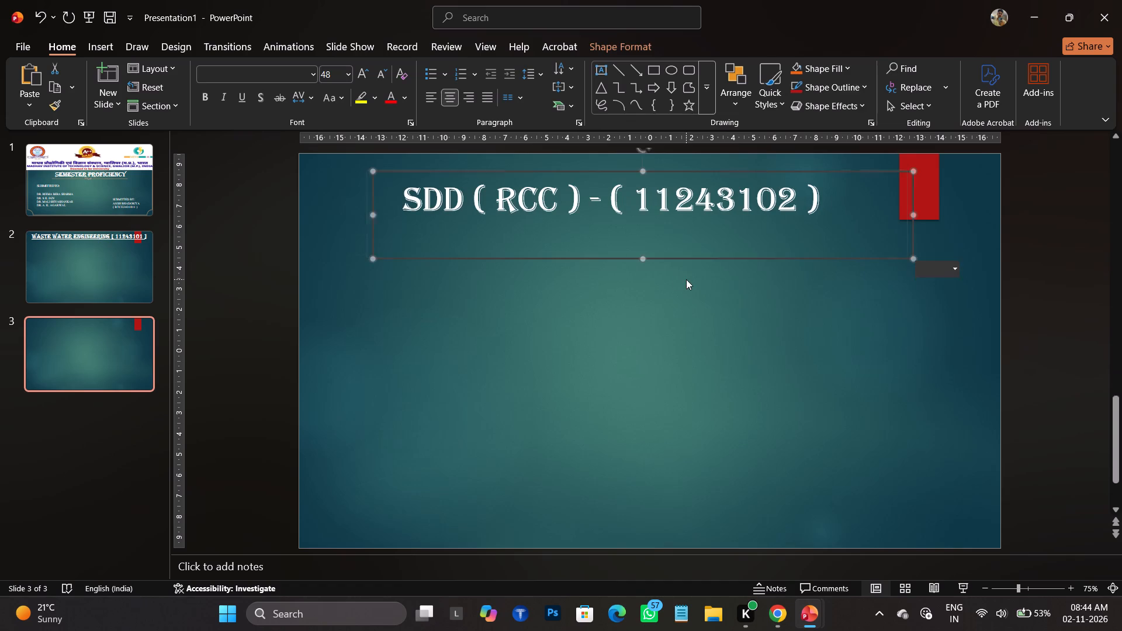
Move the SDD ( RCC ) title box slightly up and left so its upper border meets the slide's top edge, clear of the red ribbon.
left_click_drag(699, 171, 699, 167)
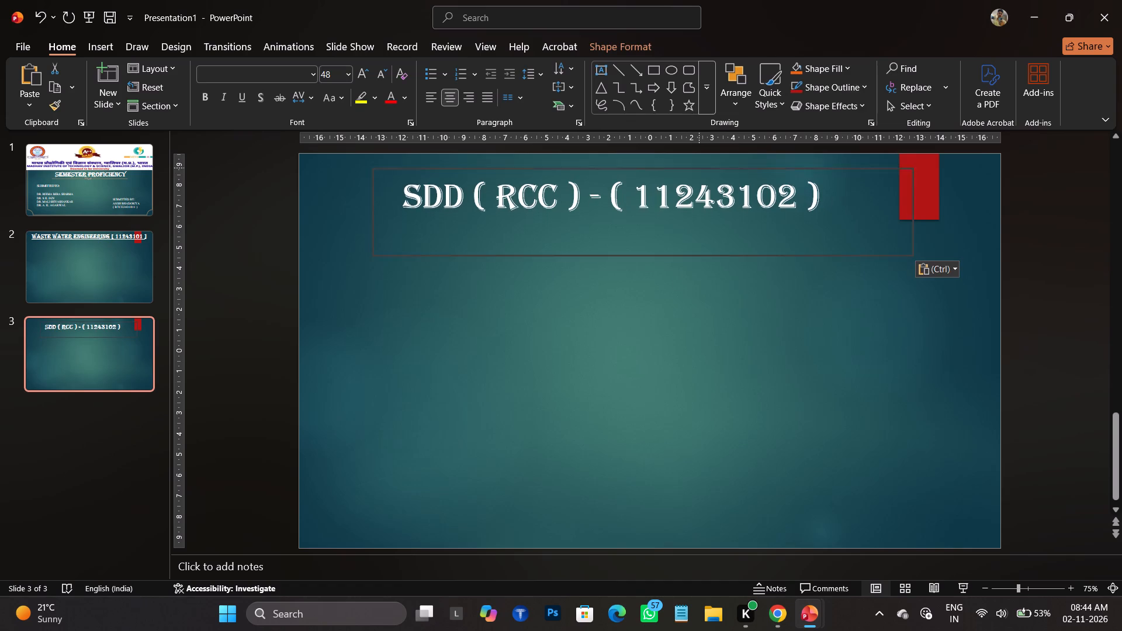
left_click_drag(699, 167, 692, 160)
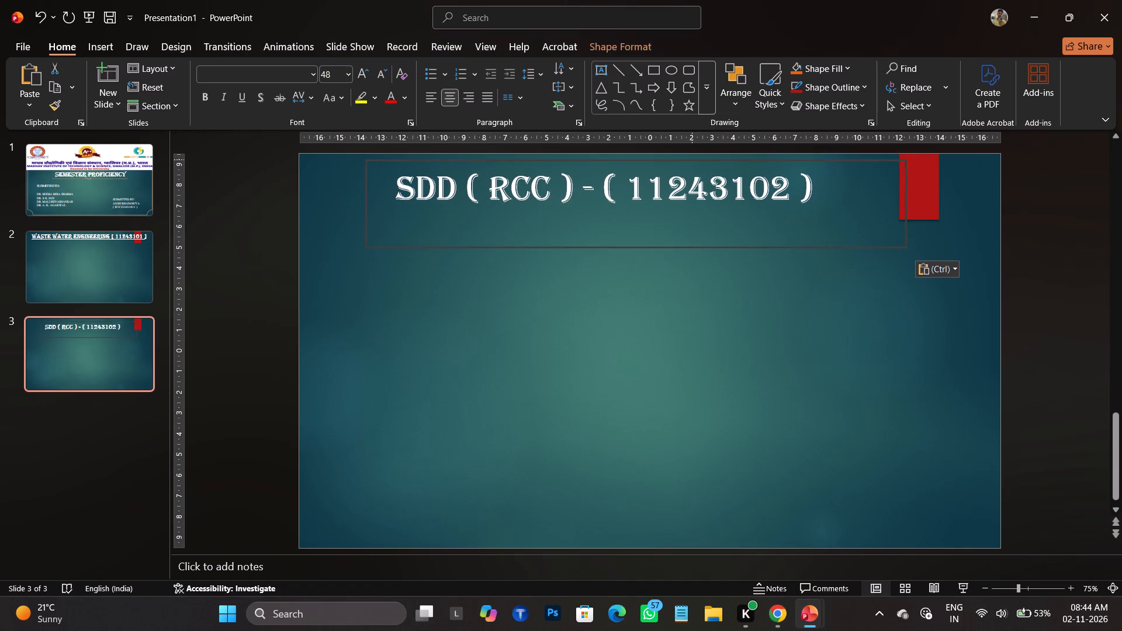
left_click_drag(692, 160, 685, 155)
left_click(1116, 206)
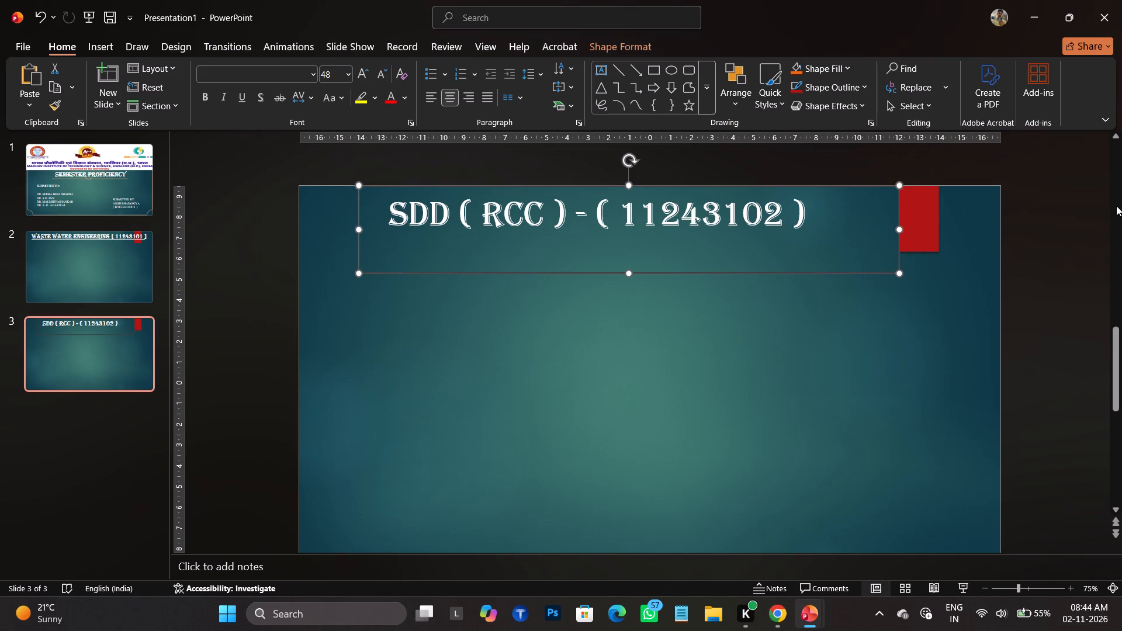
left_click_drag(1116, 333, 1116, 350)
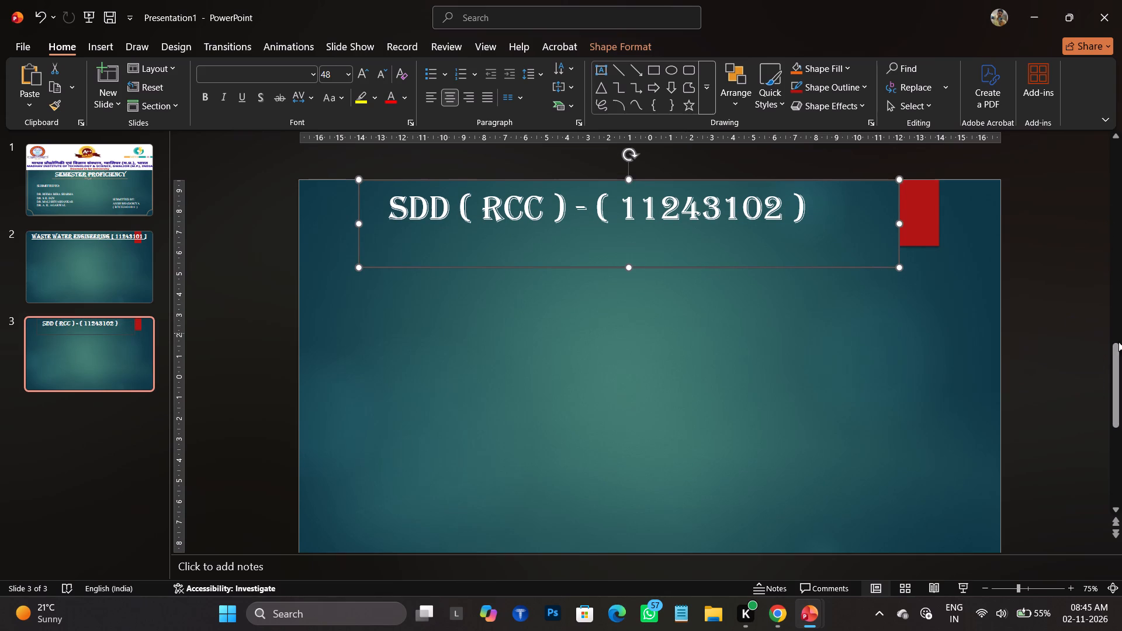
left_click_drag(1112, 375, 1112, 407)
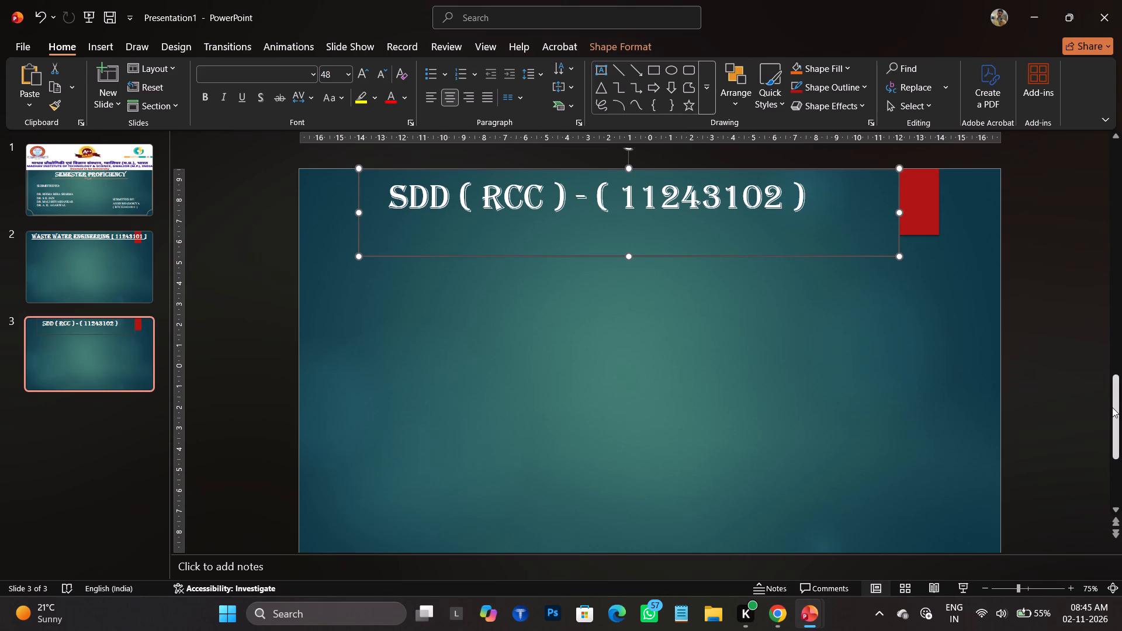
left_click_drag(1112, 407, 1119, 592)
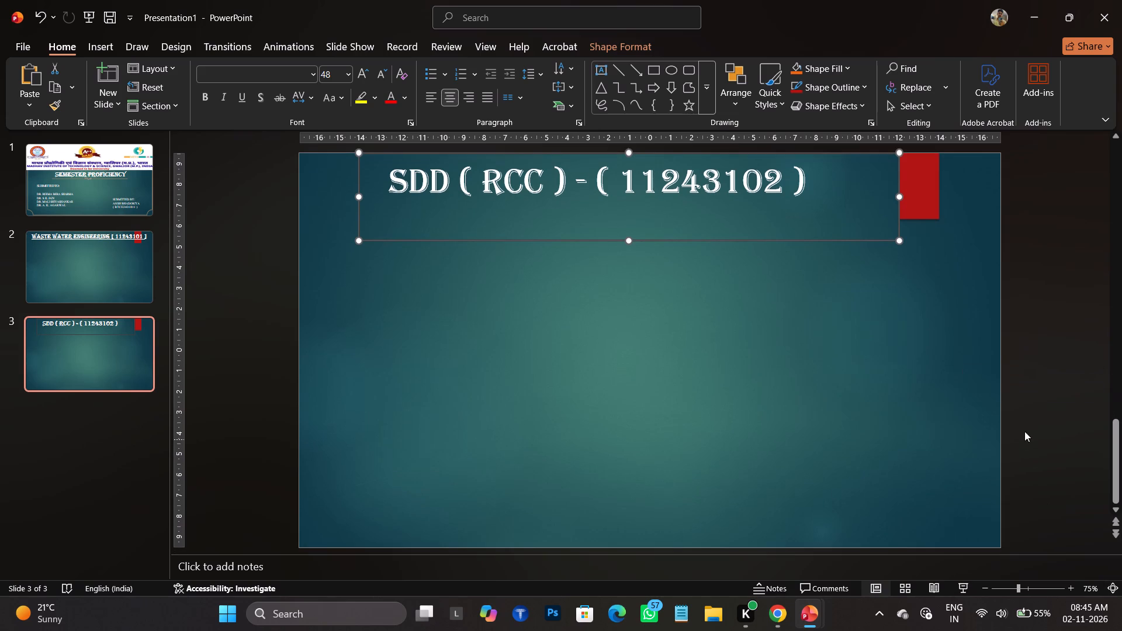
left_click(1067, 385)
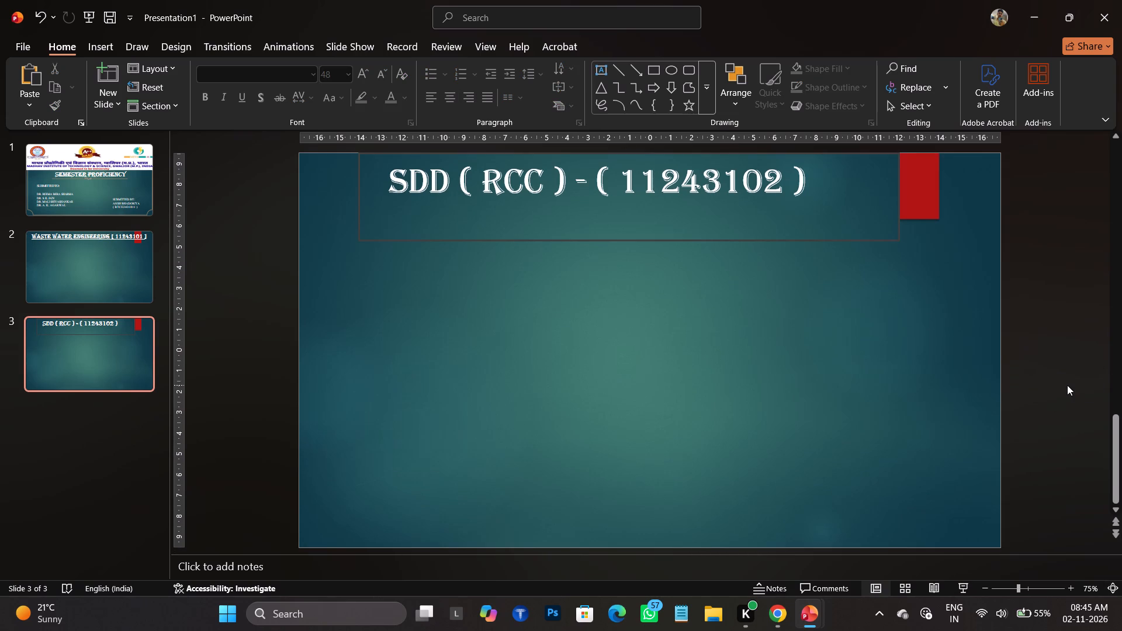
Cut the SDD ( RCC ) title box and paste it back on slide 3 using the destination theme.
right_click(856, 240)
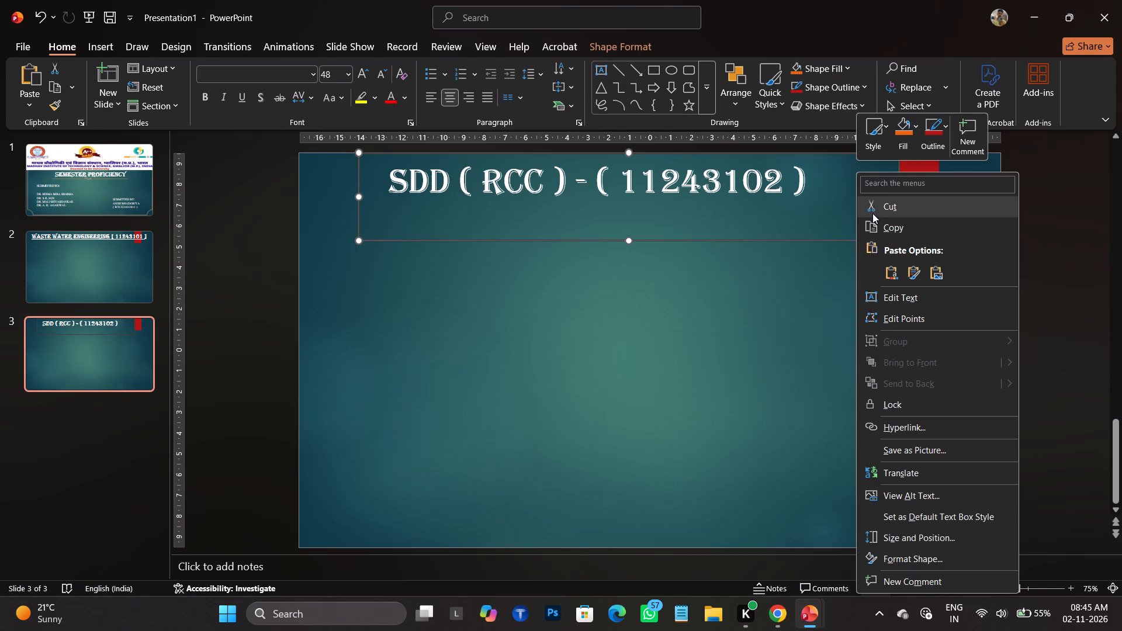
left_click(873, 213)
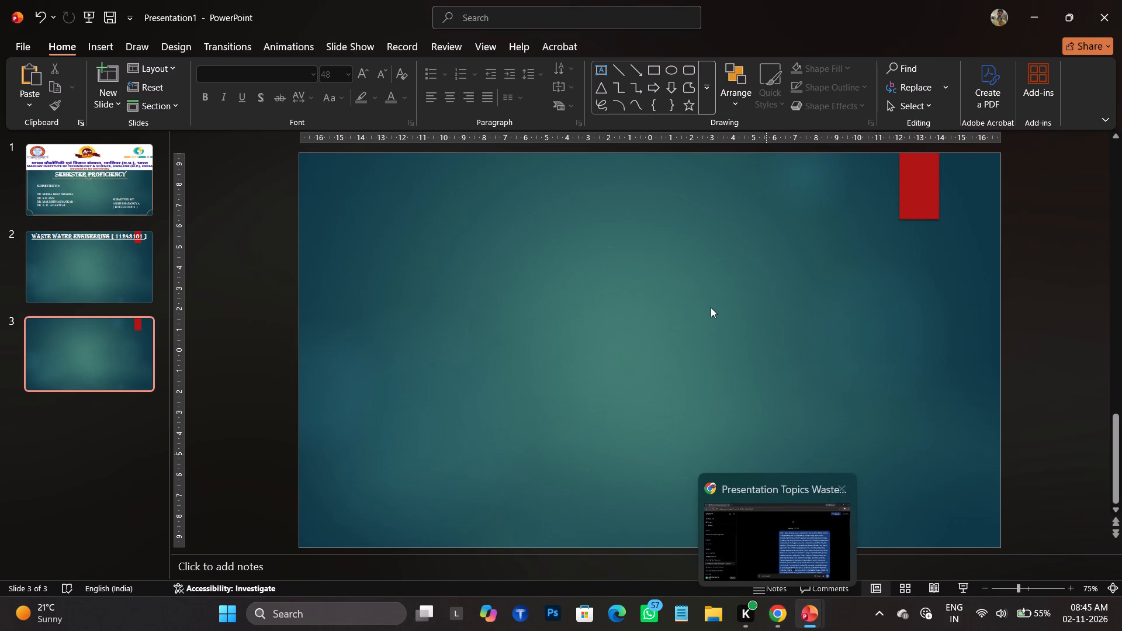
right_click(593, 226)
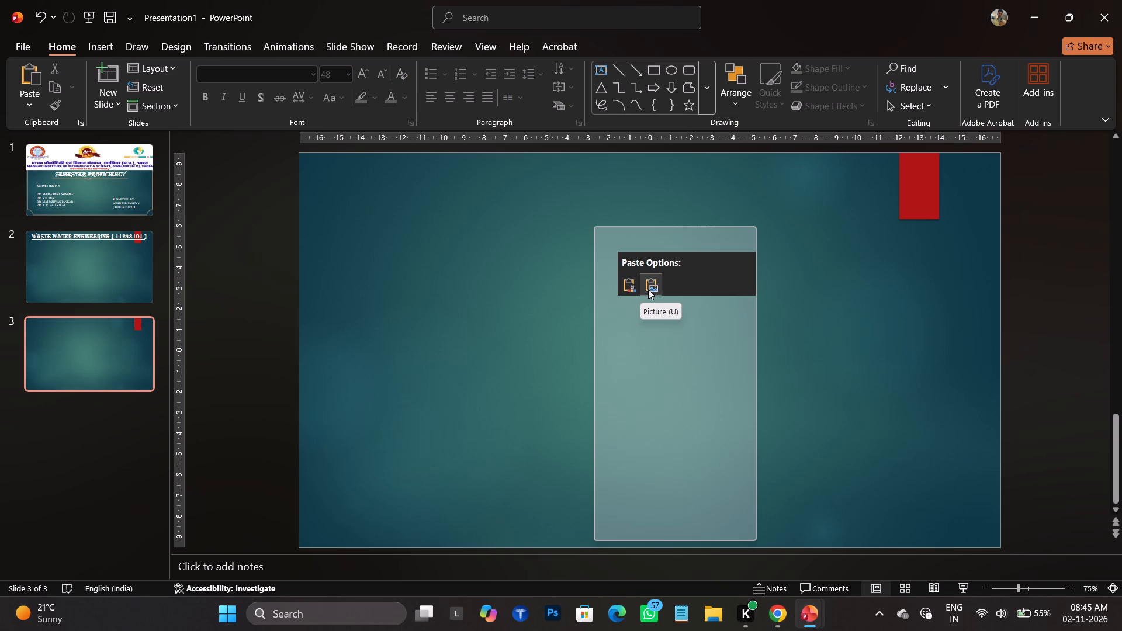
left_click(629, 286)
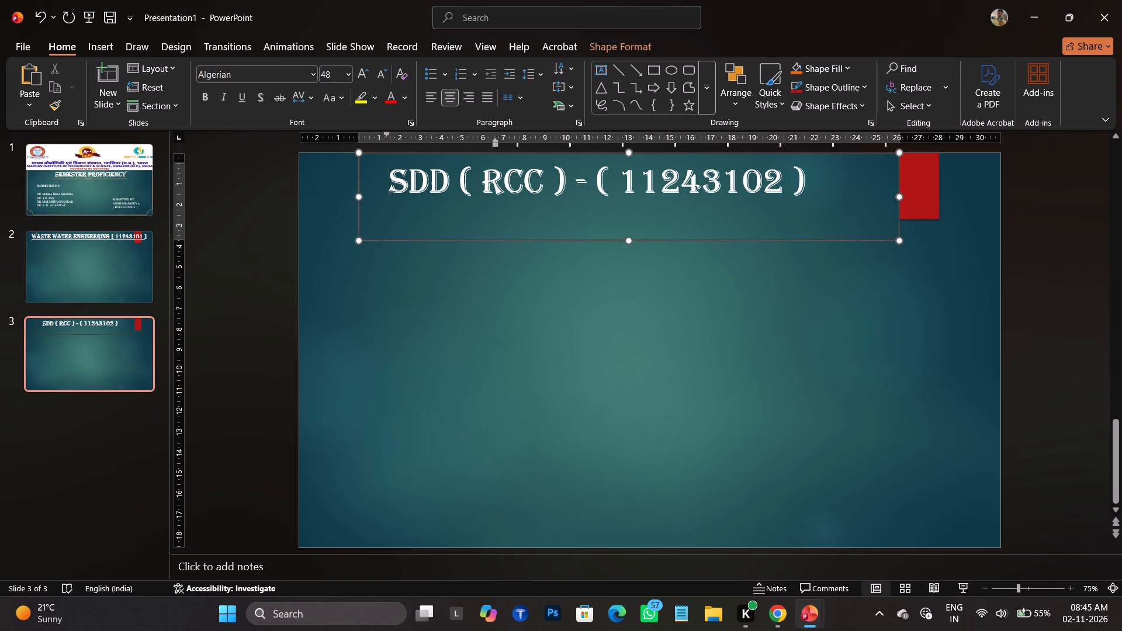
Copy the SDD ( RCC ) heading text on slide 3 and cut its title box off the slide.
left_click_drag(804, 179, 413, 187)
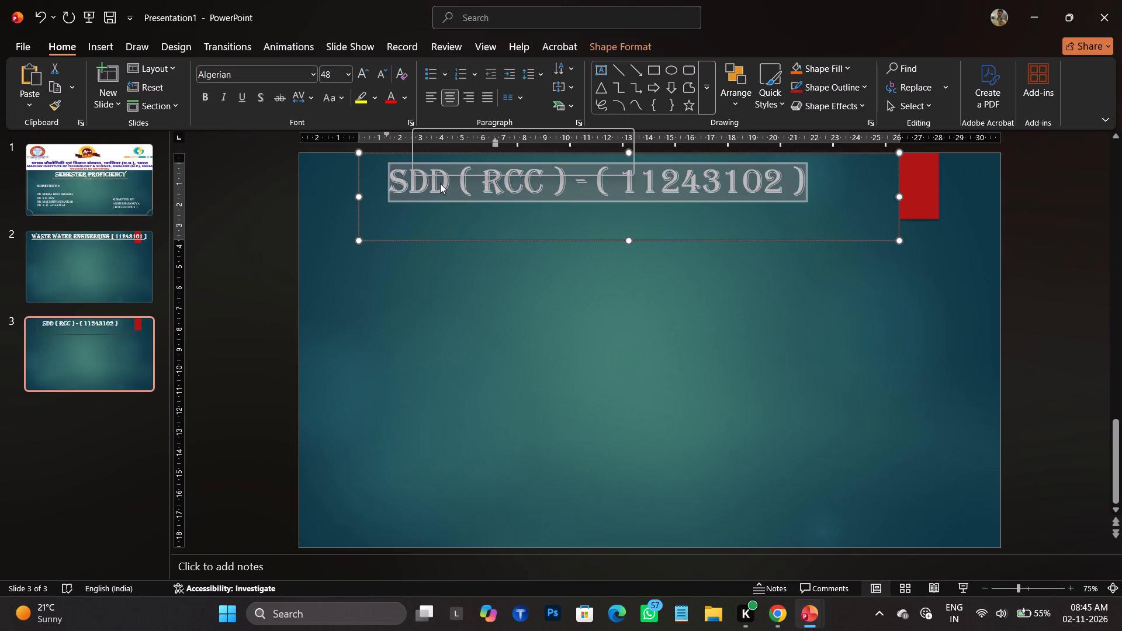
right_click(440, 184)
left_click(475, 240)
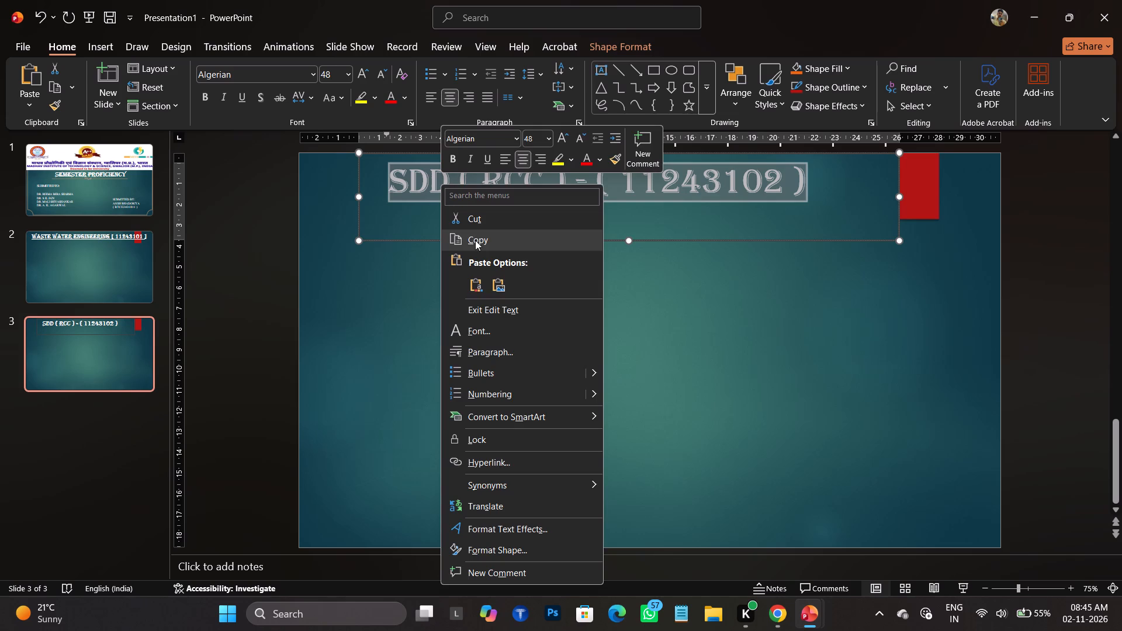
right_click(487, 241)
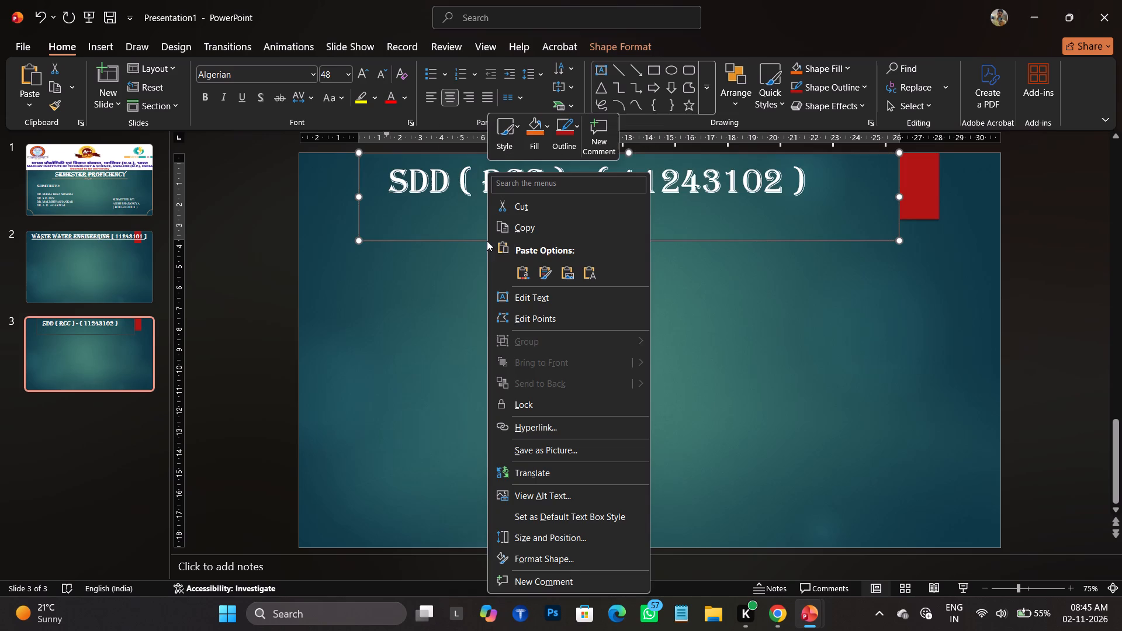
left_click(522, 210)
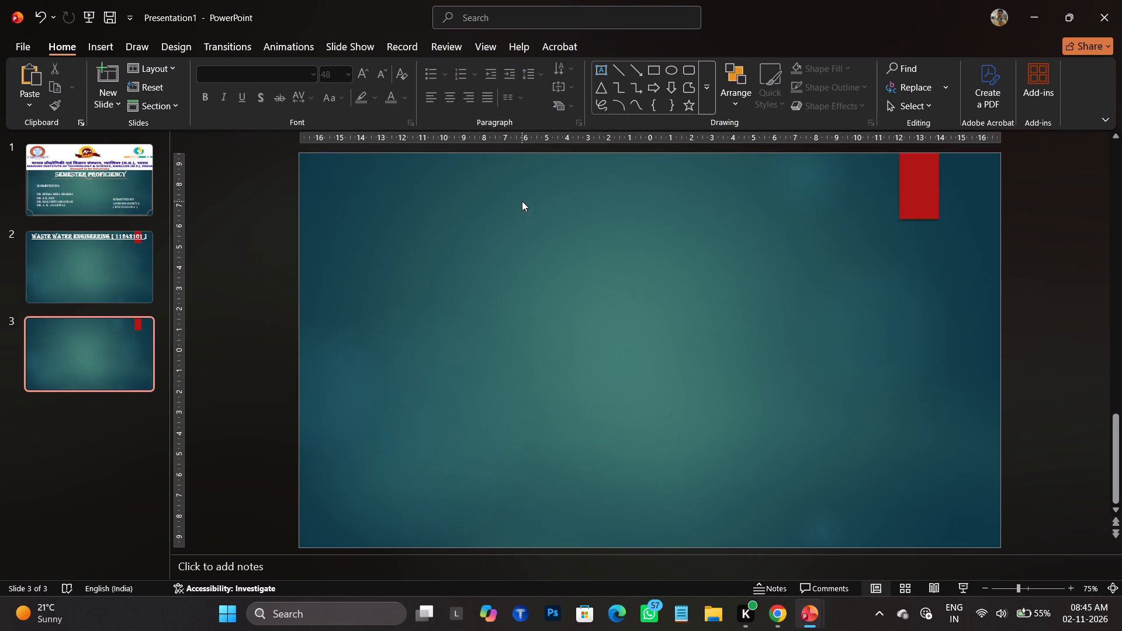
right_click(522, 201)
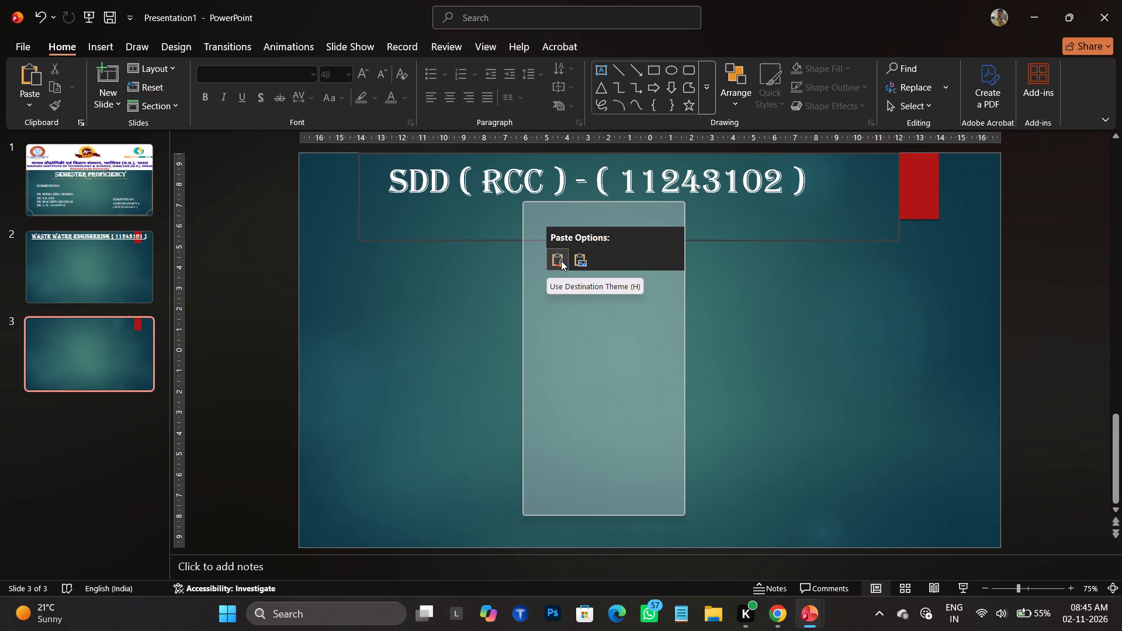
left_click(756, 253)
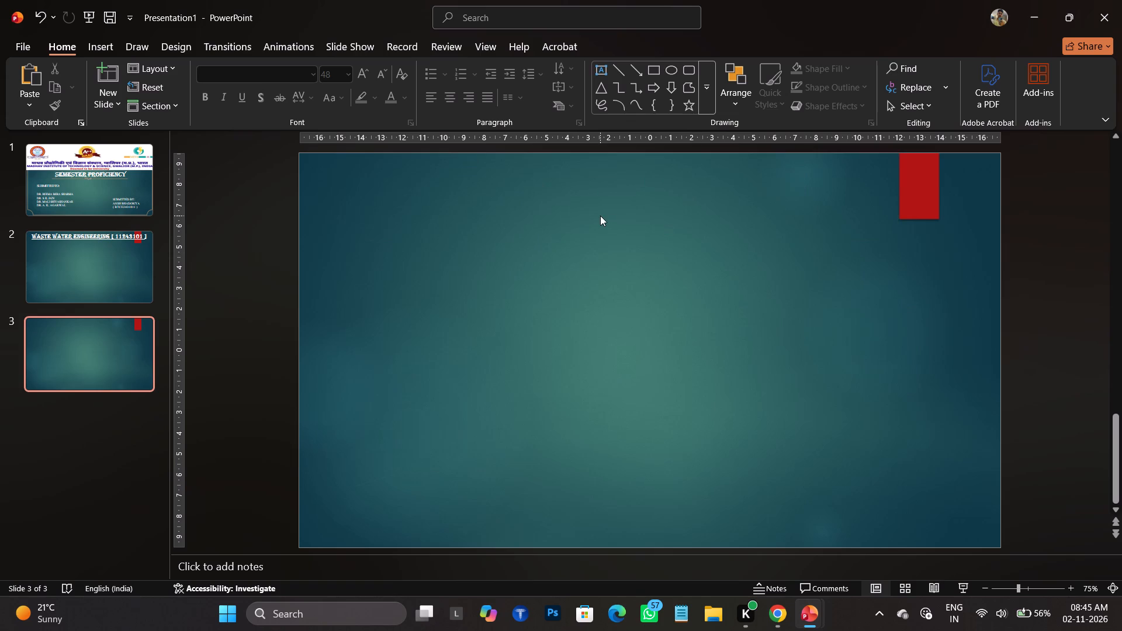
key("ctrl+c")
Draw an empty text box about 21 cm wide near the top of slide 3, ending short of the red ribbon.
left_click(599, 69)
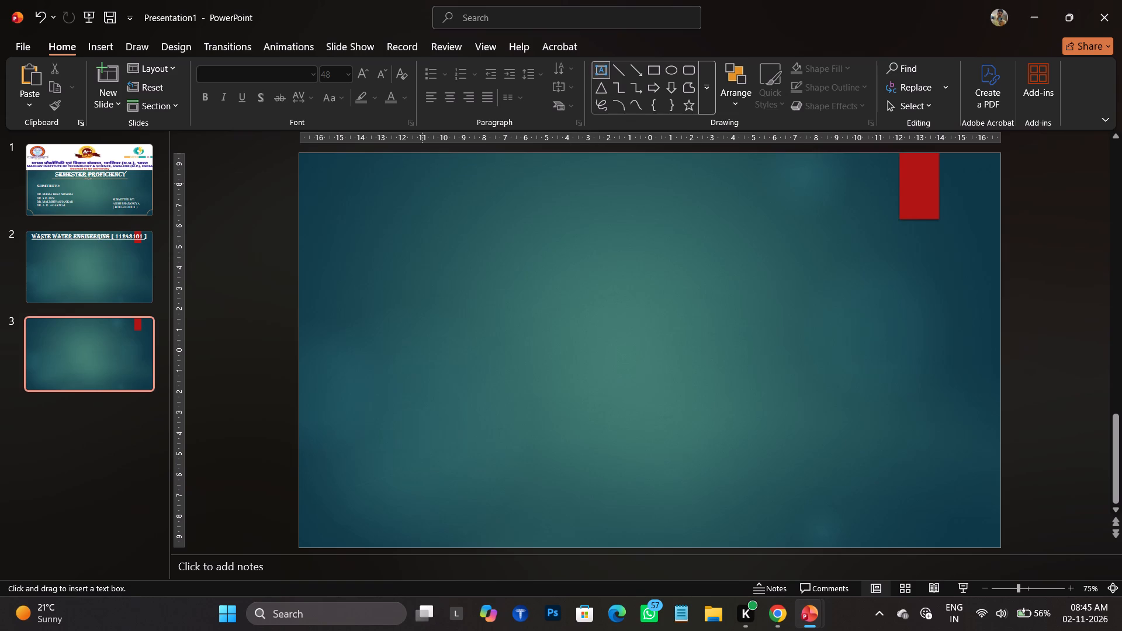
left_click_drag(421, 183, 854, 253)
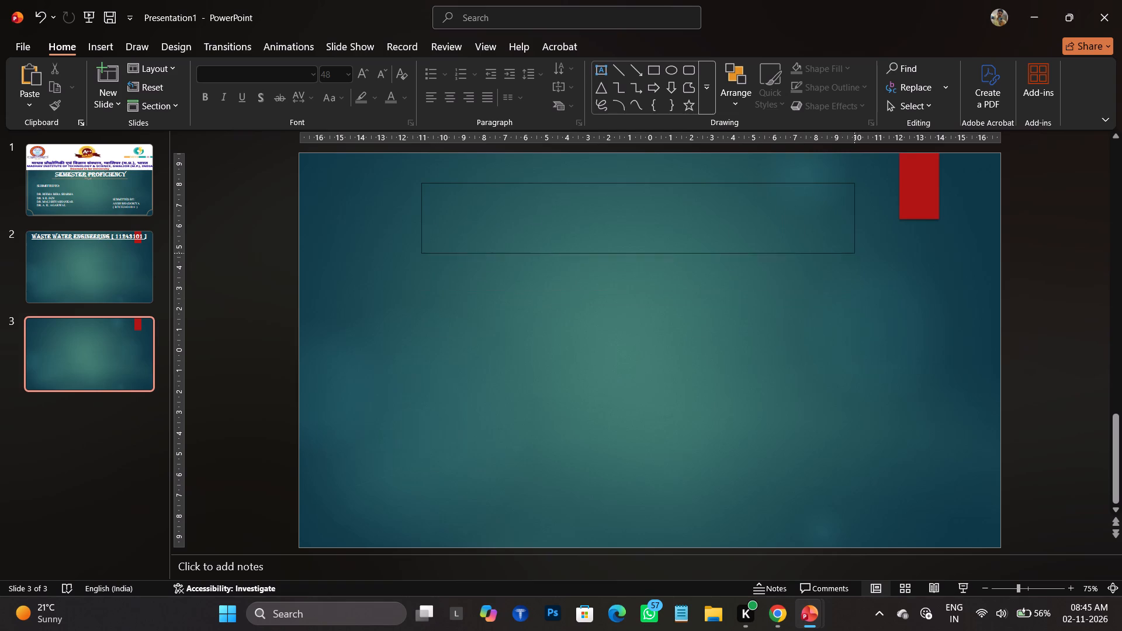
left_click_drag(854, 253, 854, 253)
right_click(463, 210)
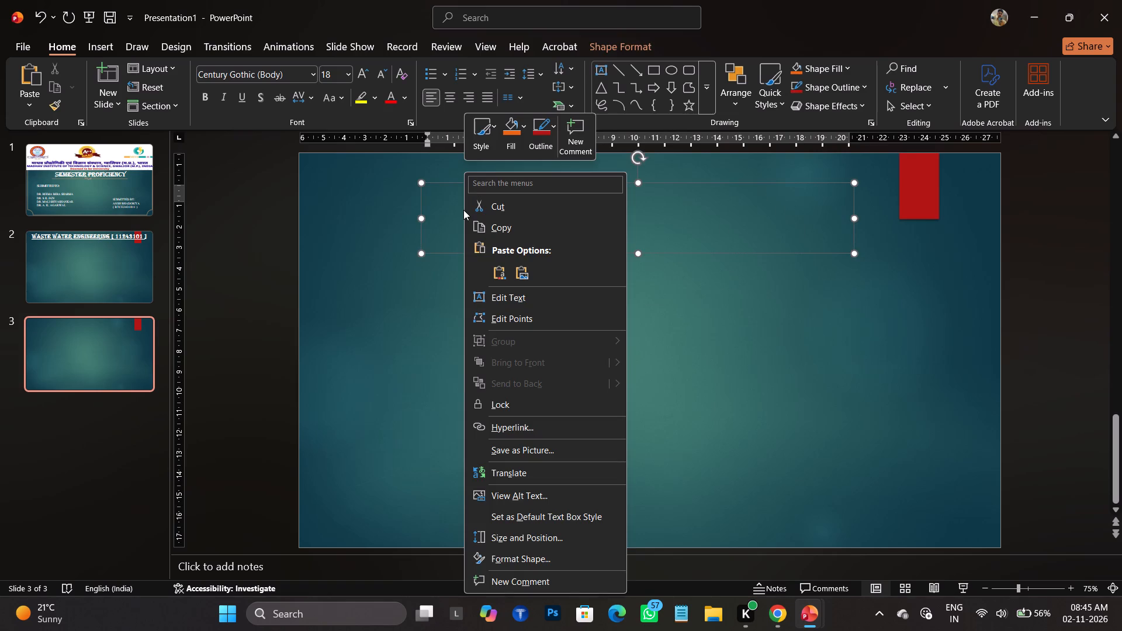
left_click(490, 227)
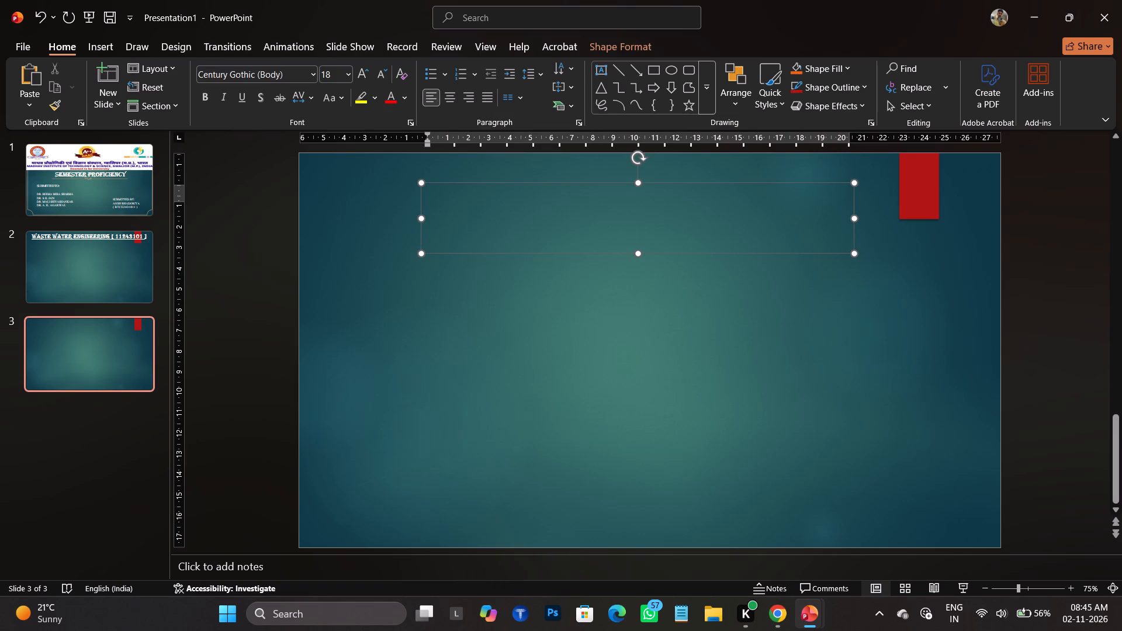
right_click(470, 219)
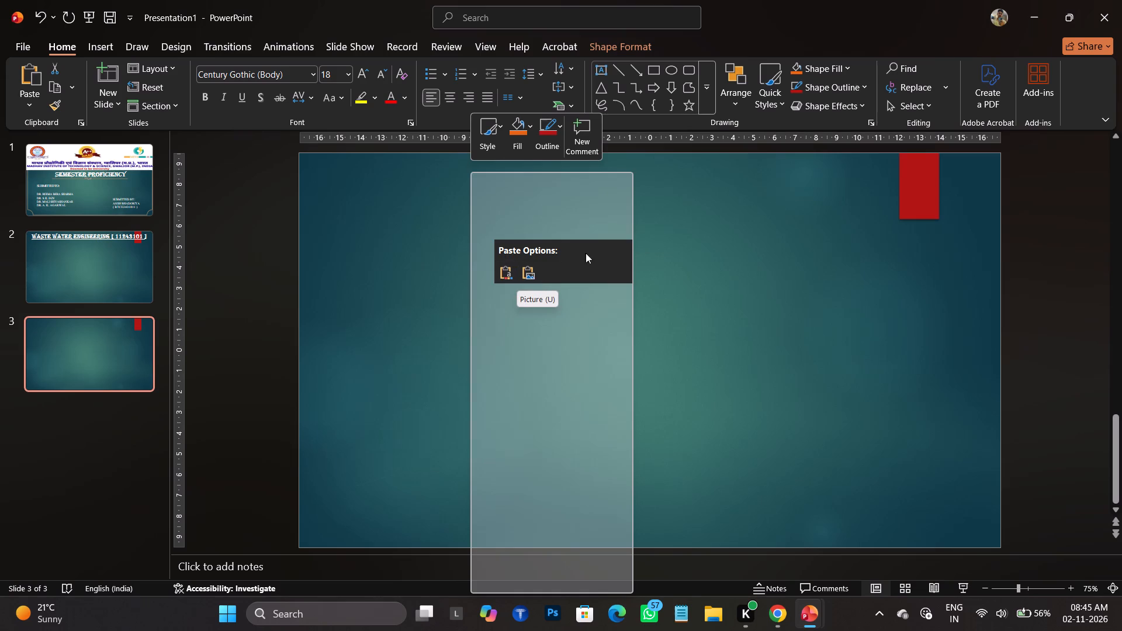
left_click(665, 219)
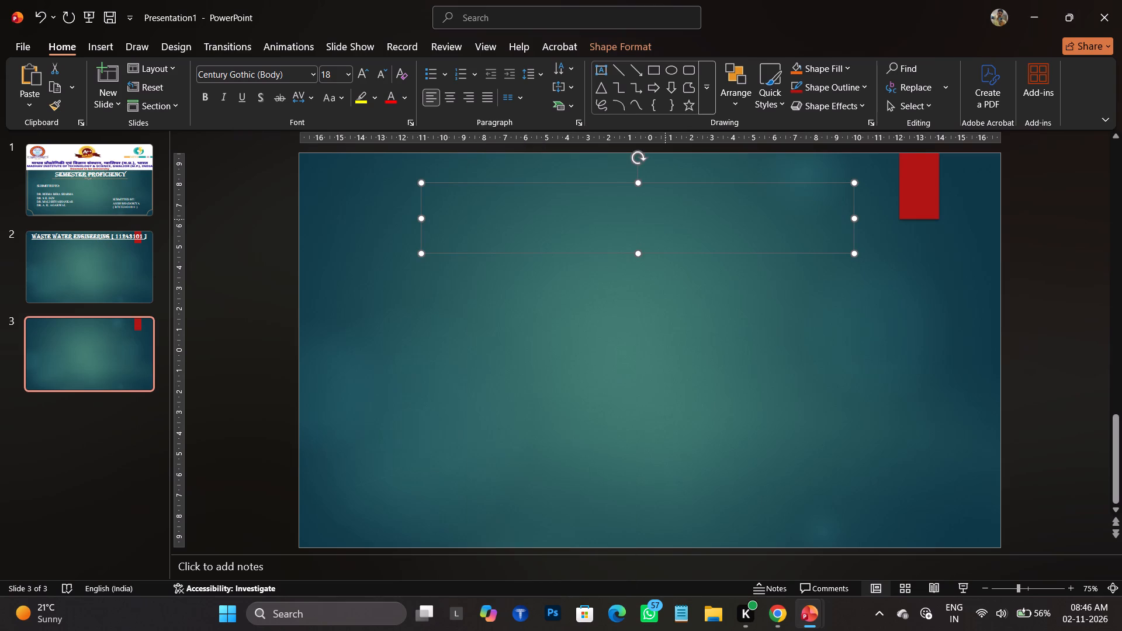
Copy the SDD ( RCC ) - ( 11243102 ) heading text from the fifth-semester file into slide 3's new text box, keeping source formatting.
left_click(813, 618)
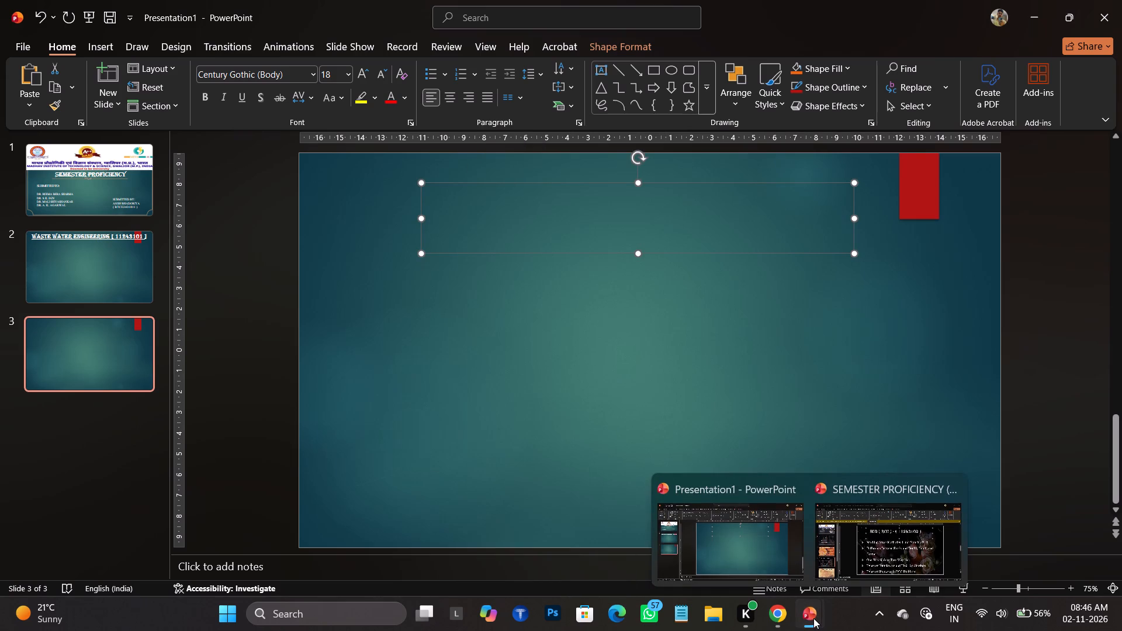
left_click(870, 578)
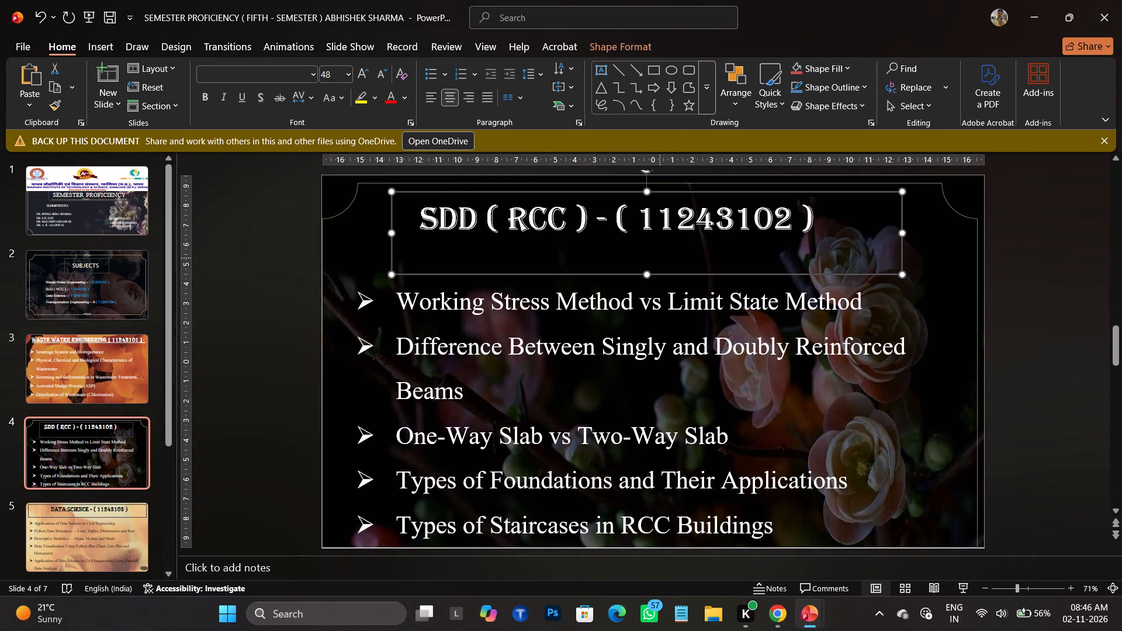
left_click_drag(429, 221, 754, 214)
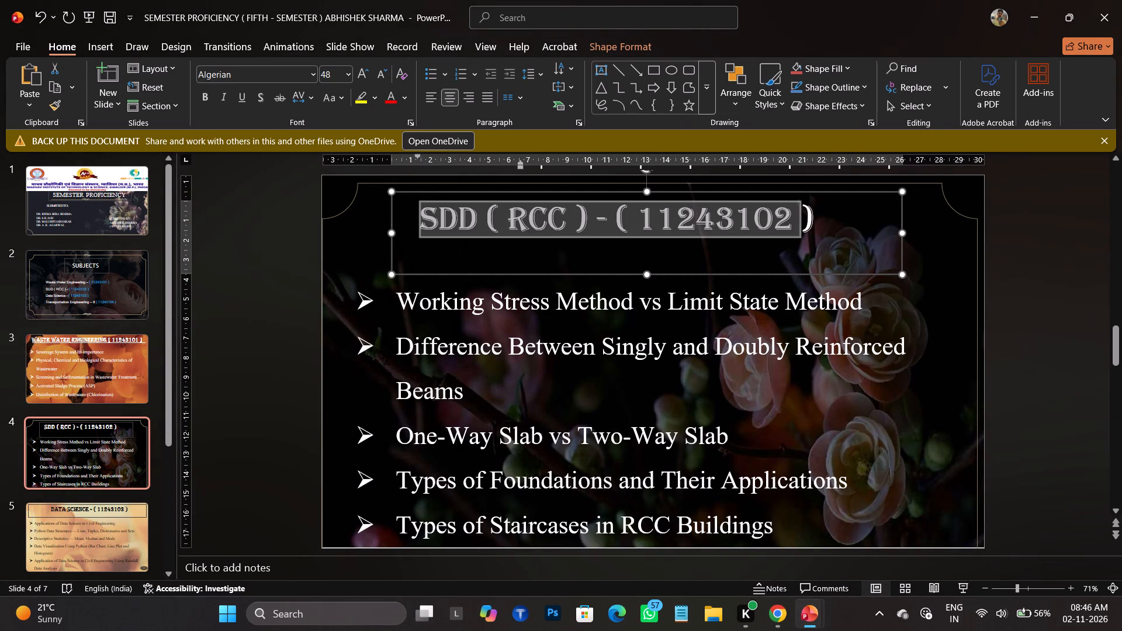
left_click_drag(754, 214, 815, 223)
left_click(589, 251)
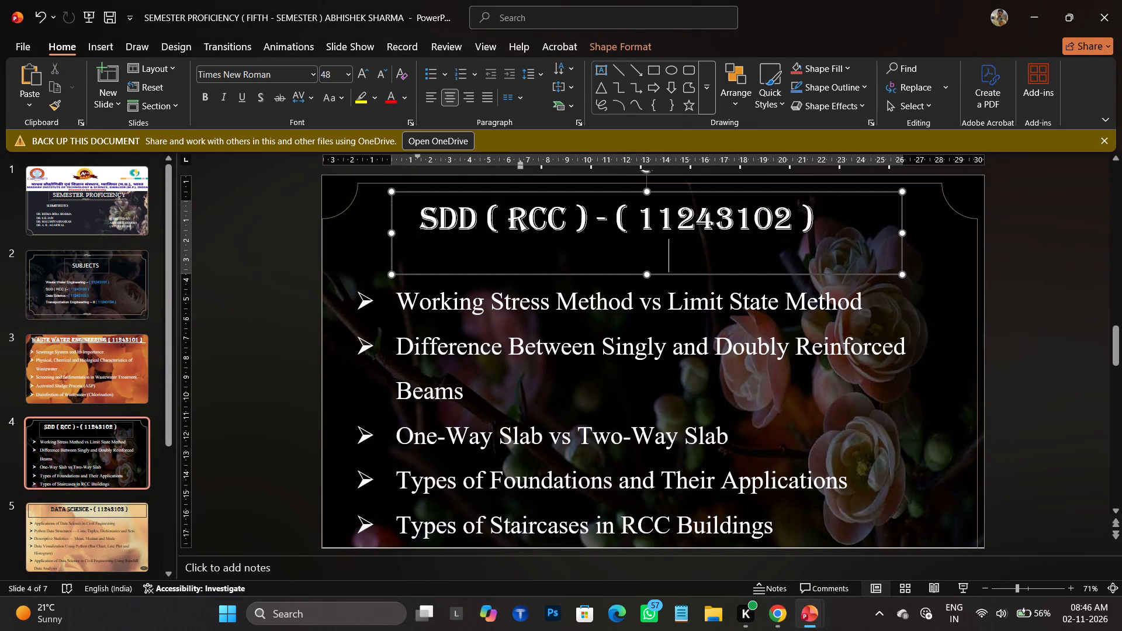
left_click_drag(426, 212, 791, 220)
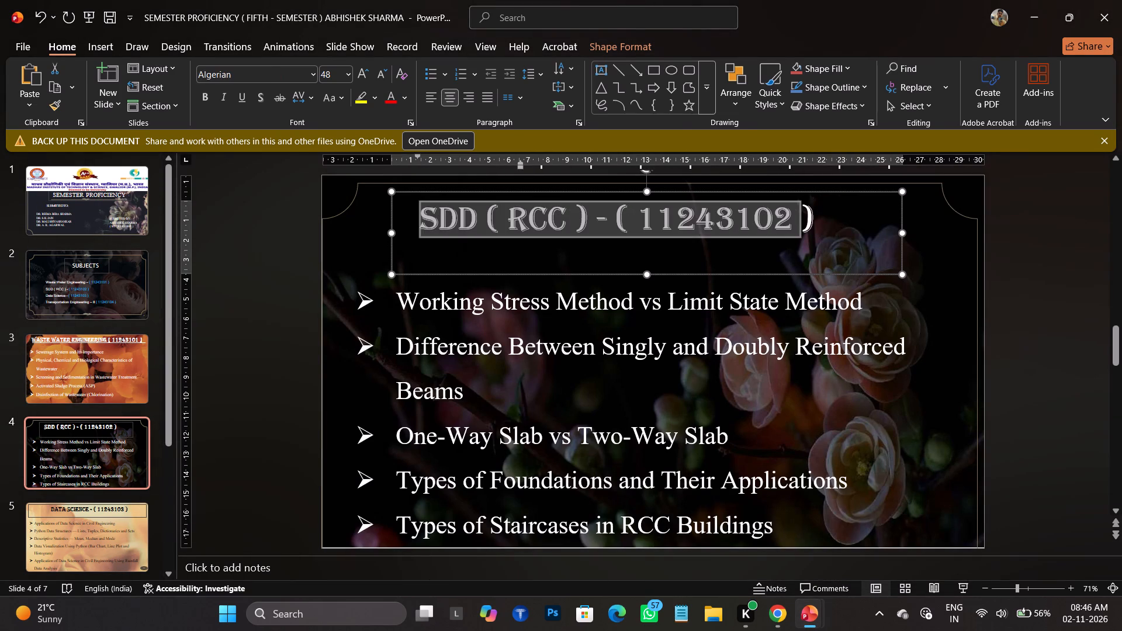
left_click_drag(791, 220, 803, 217)
left_click_drag(803, 217, 815, 219)
right_click(719, 220)
left_click(757, 249)
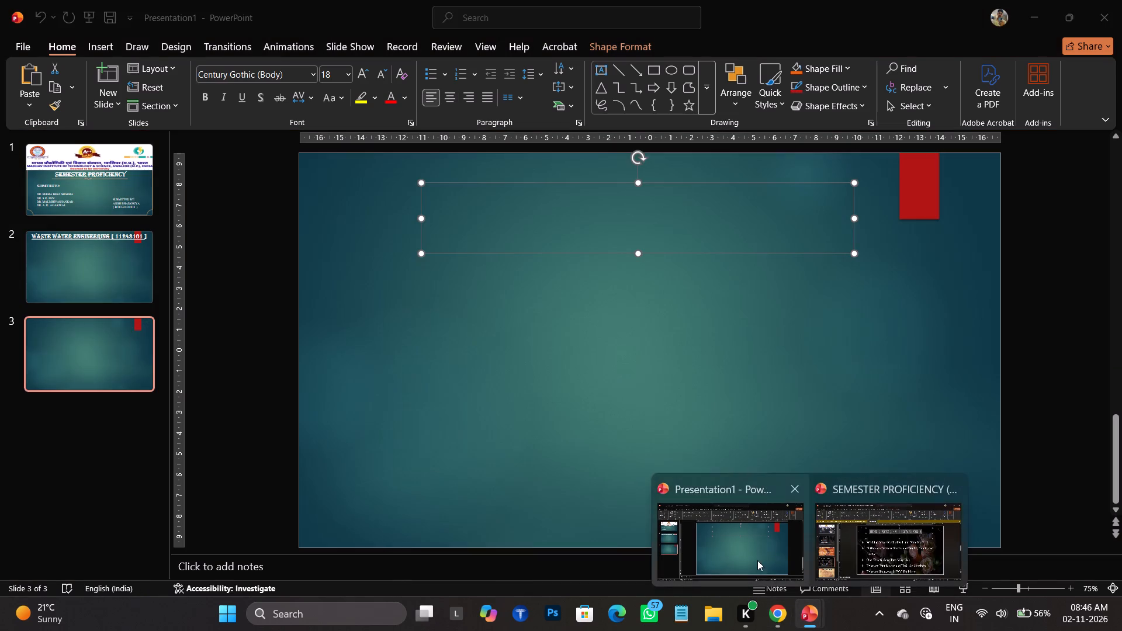
left_click(757, 560)
right_click(487, 224)
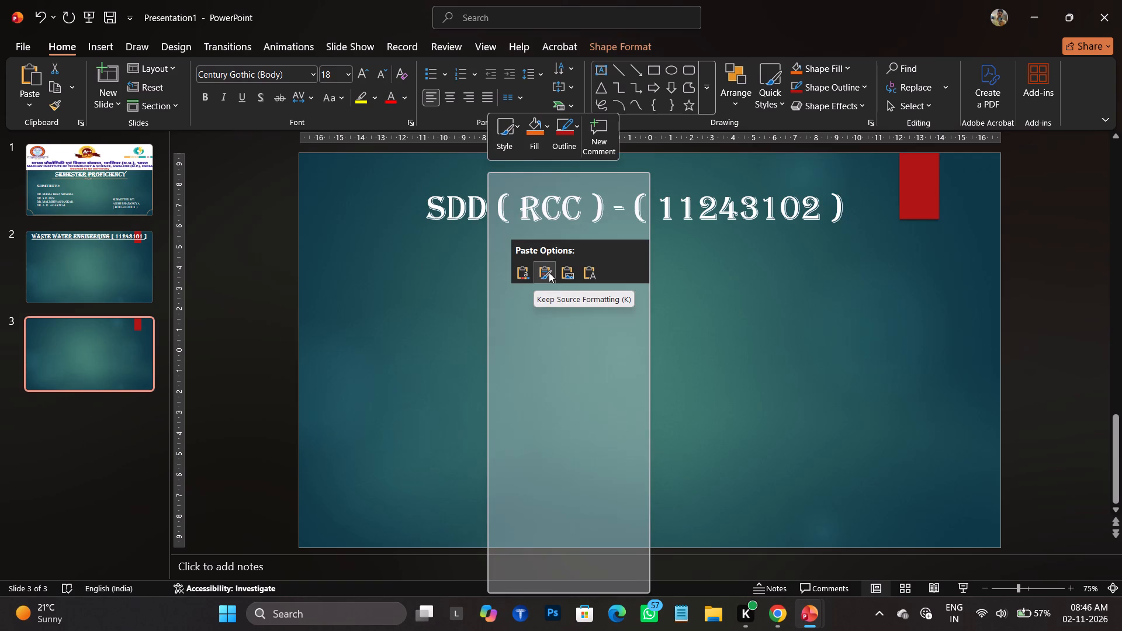
left_click(549, 272)
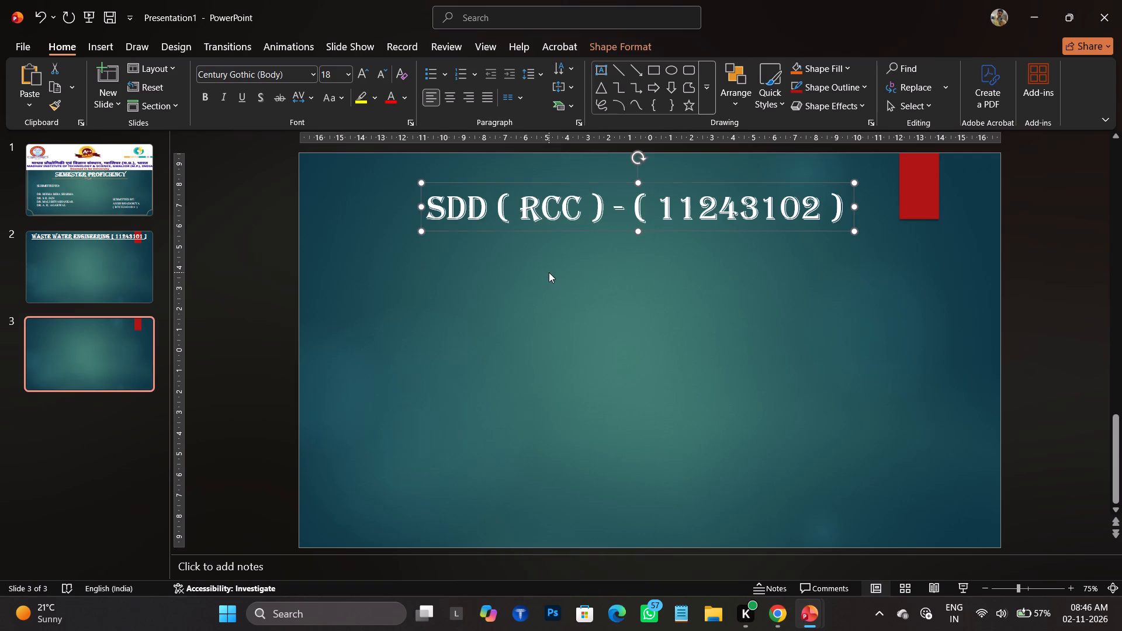
Move the SDD ( RCC ) text box straight up until it sits just below slide 3's top edge.
left_click_drag(625, 233, 624, 203)
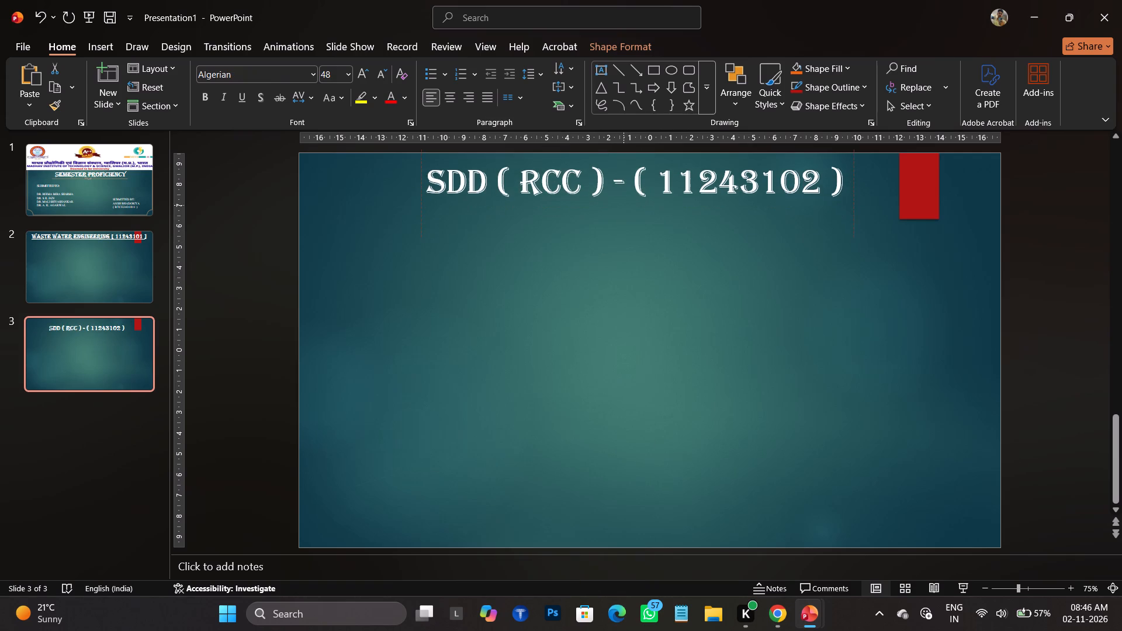
left_click_drag(624, 203, 624, 207)
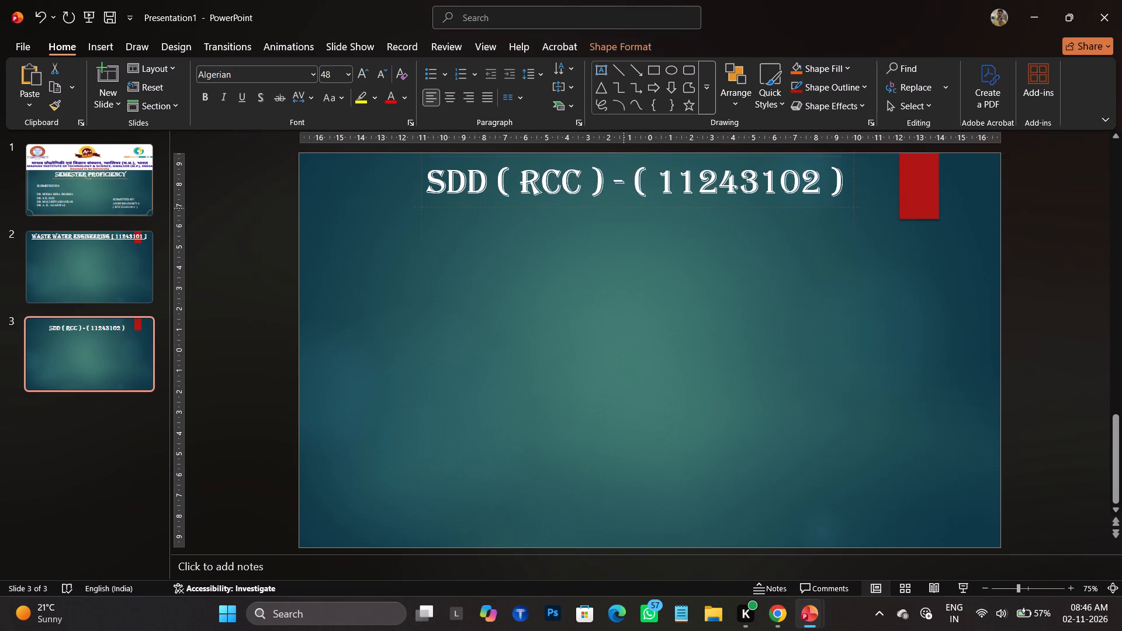
left_click_drag(624, 207, 623, 207)
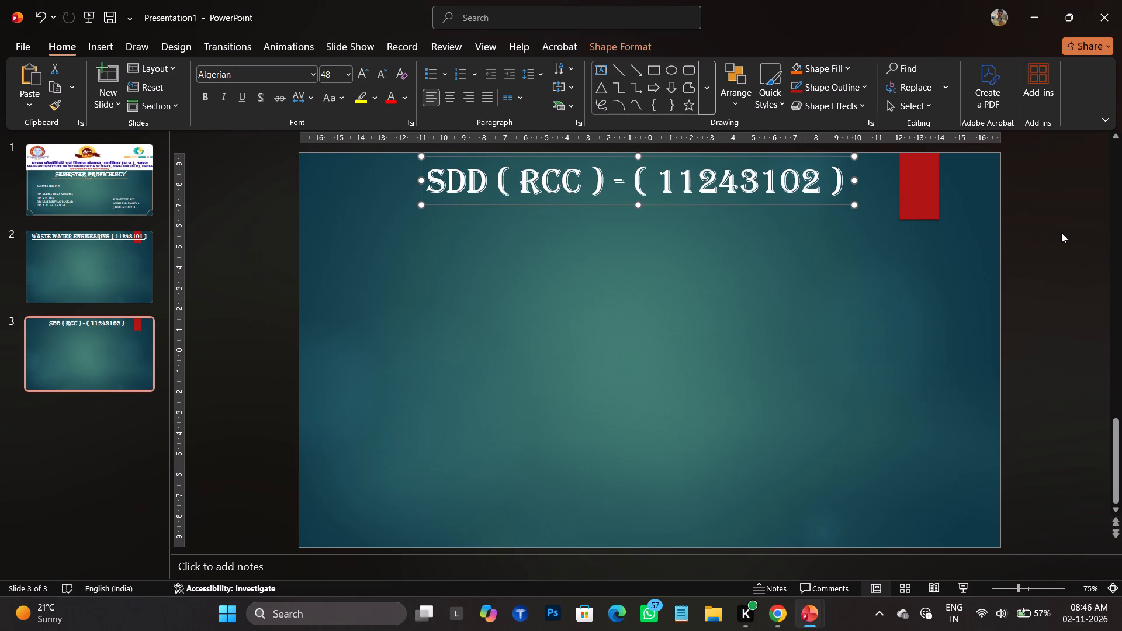
left_click(1061, 233)
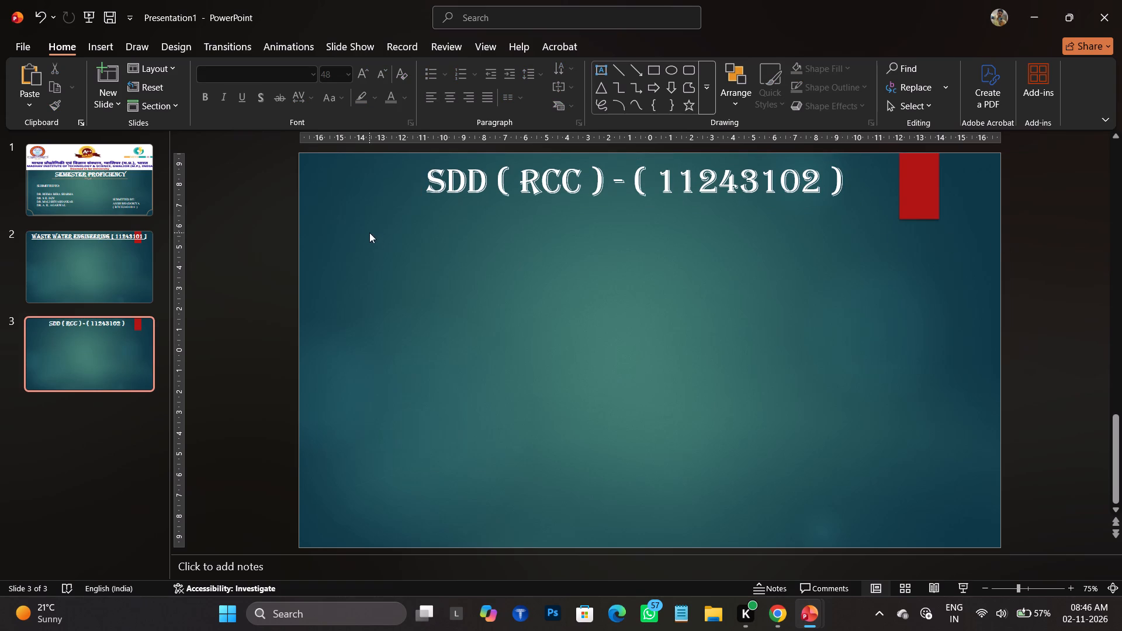
Add a new slide with the Blank layout after slide 3.
left_click(116, 102)
left_click(316, 252)
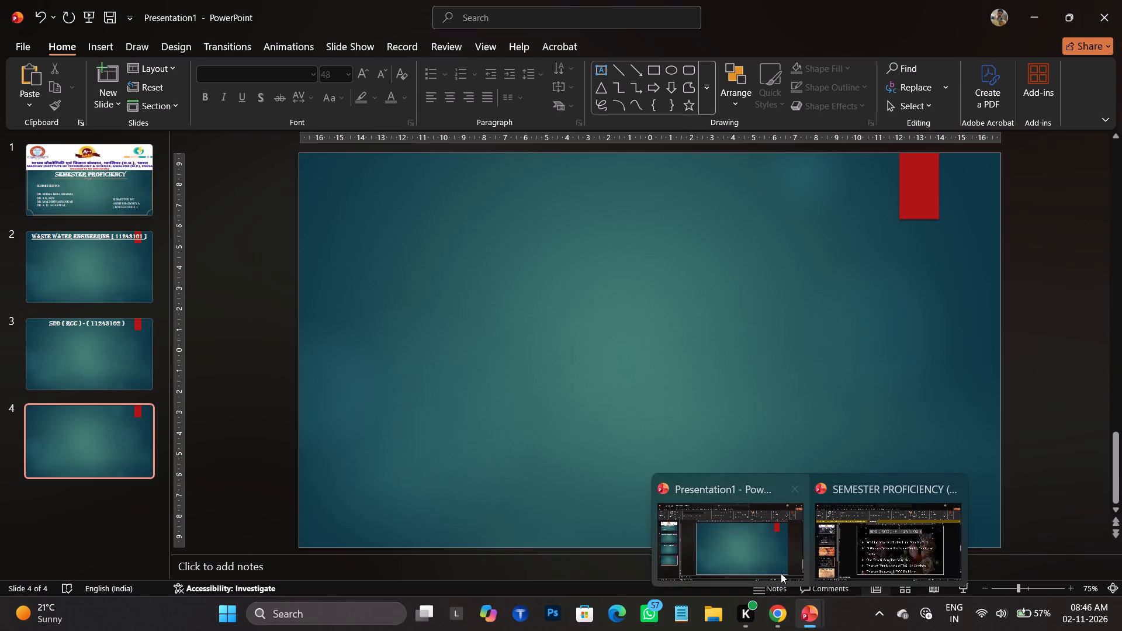
Copy the Data Science - ( 11243103 ) heading box from the fifth-semester file onto blank slide 4, keeping source formatting.
left_click(868, 541)
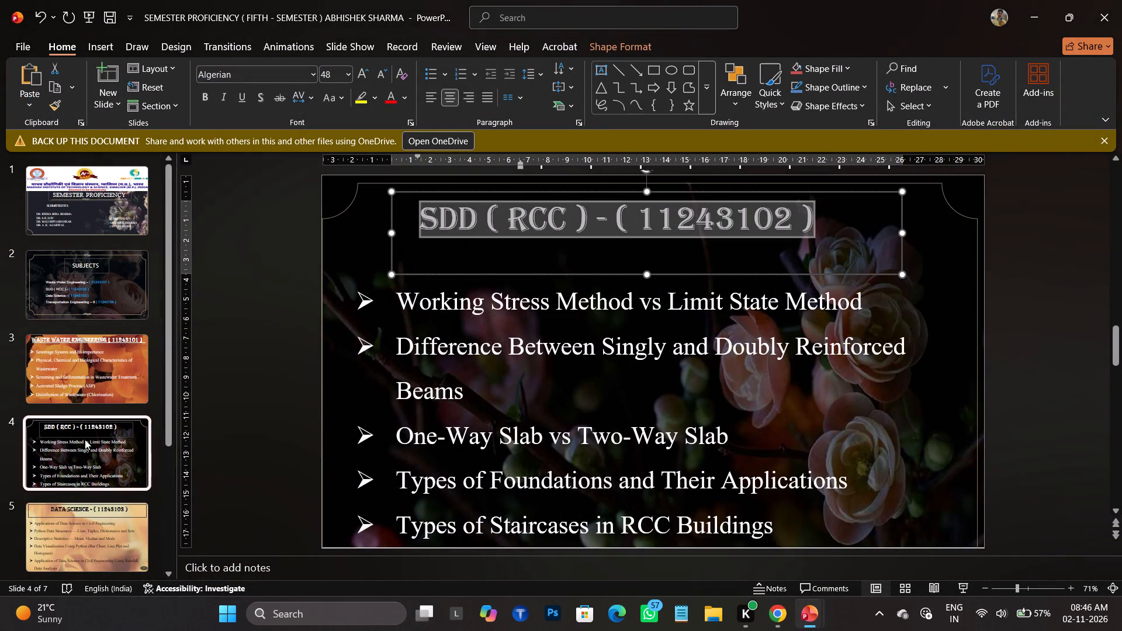
left_click(83, 528)
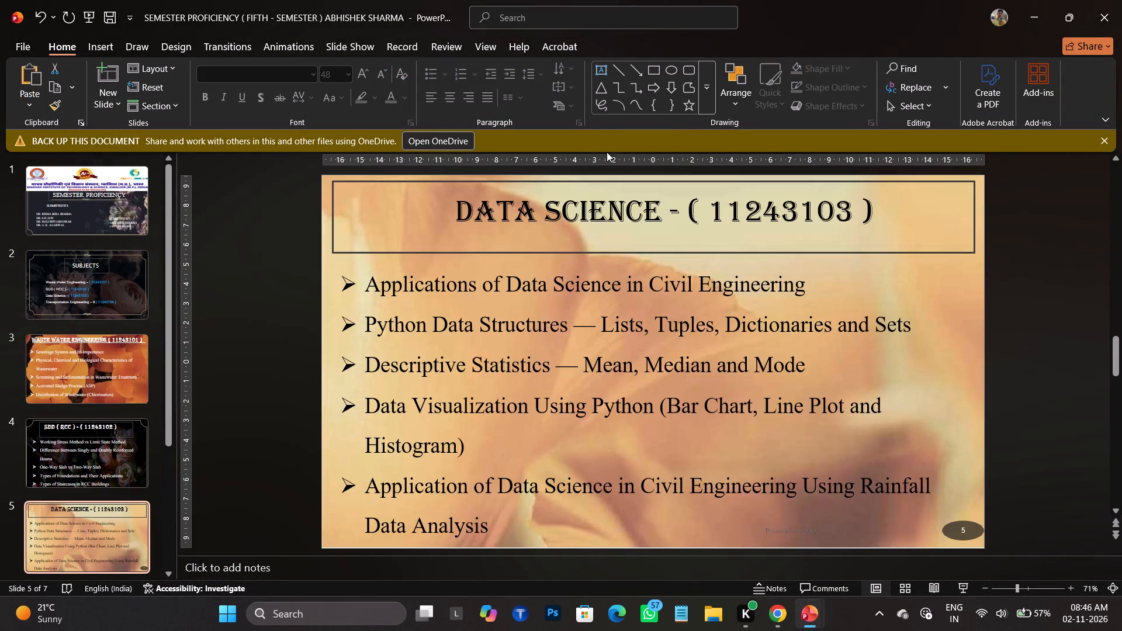
left_click(573, 216)
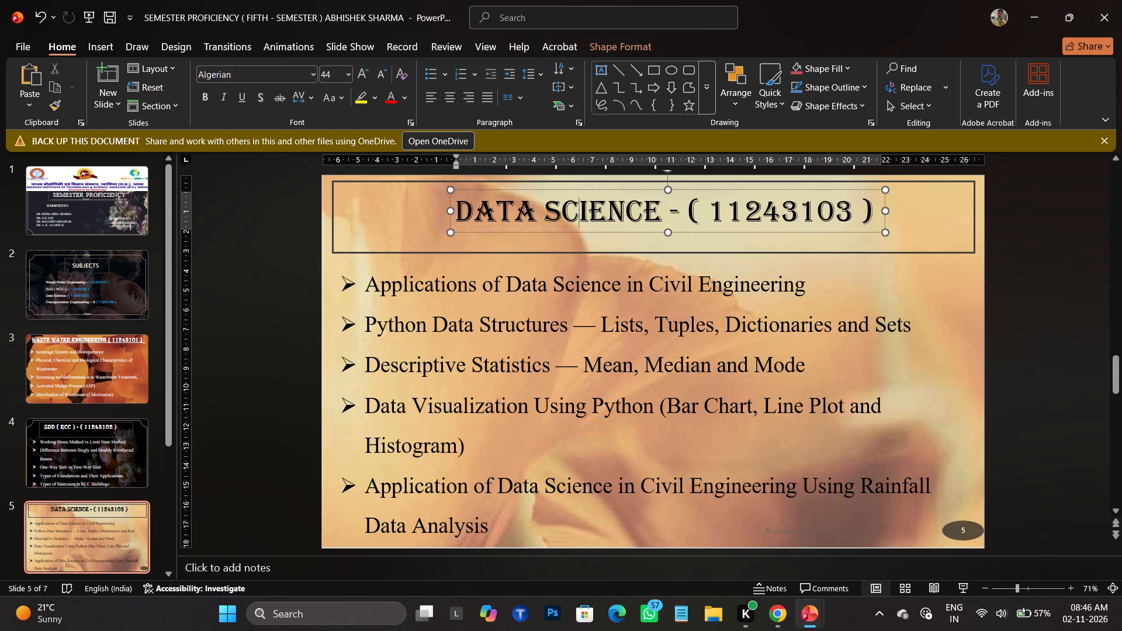
right_click(549, 190)
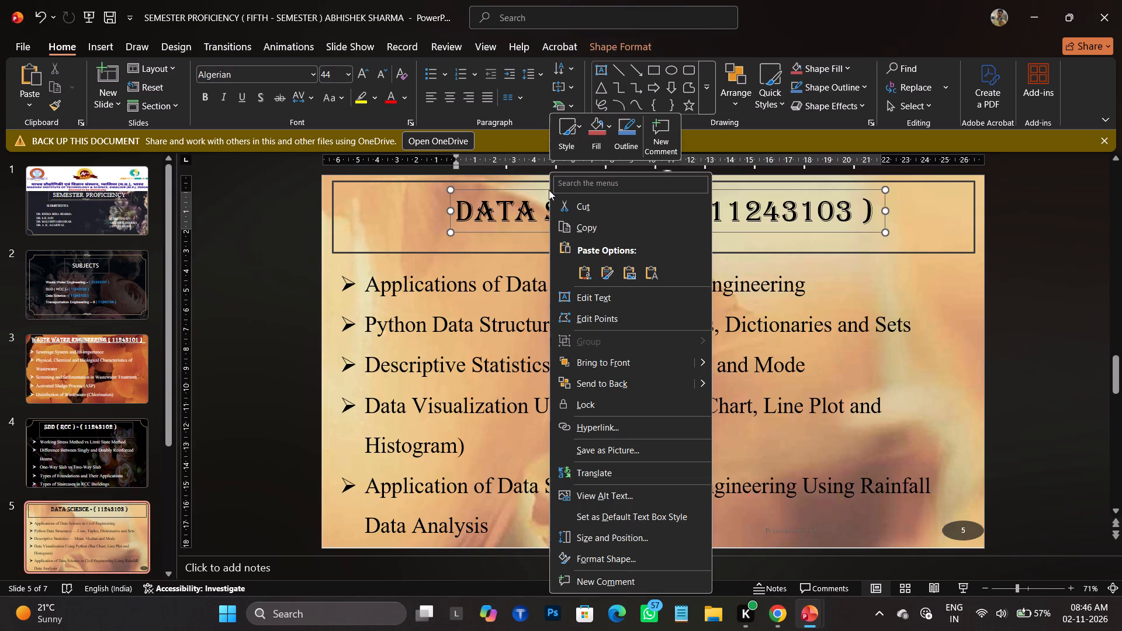
left_click(598, 226)
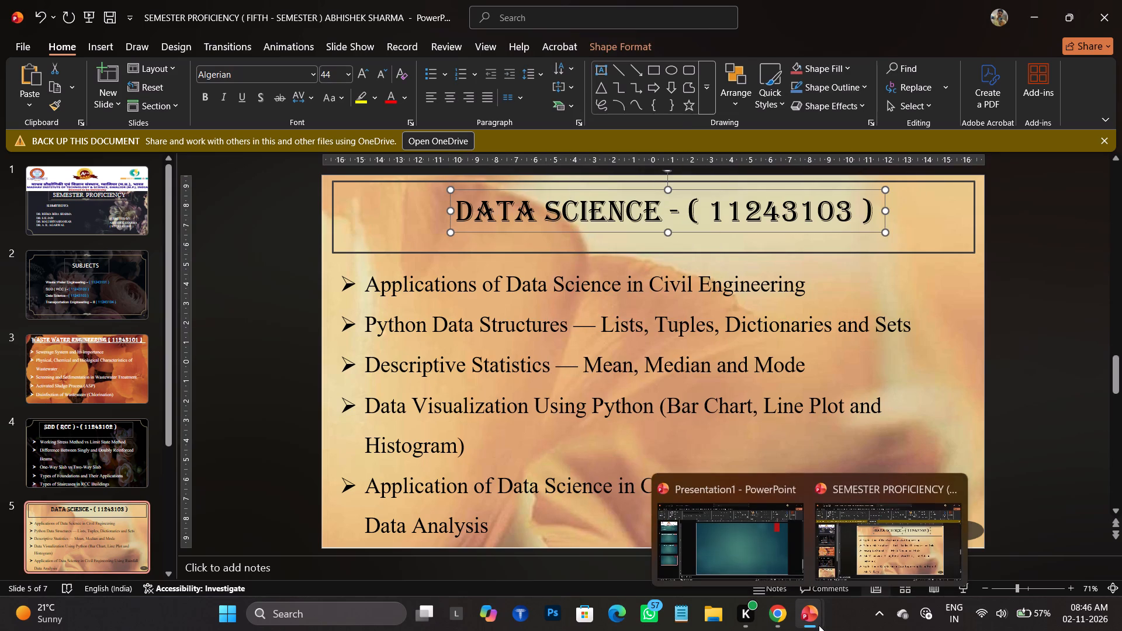
left_click(750, 560)
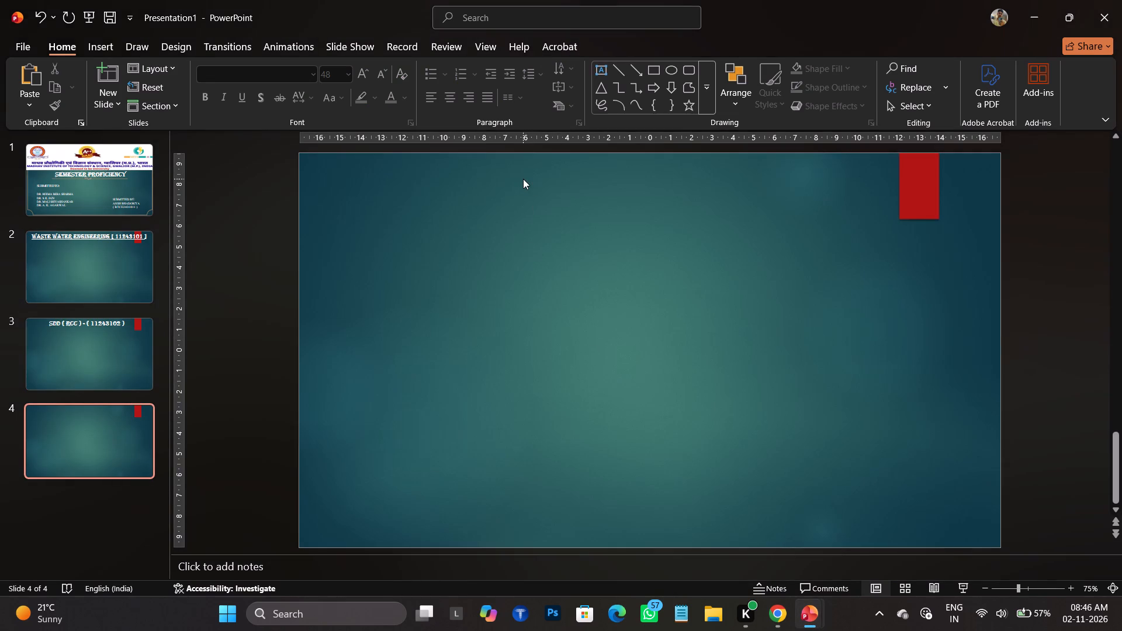
right_click(523, 179)
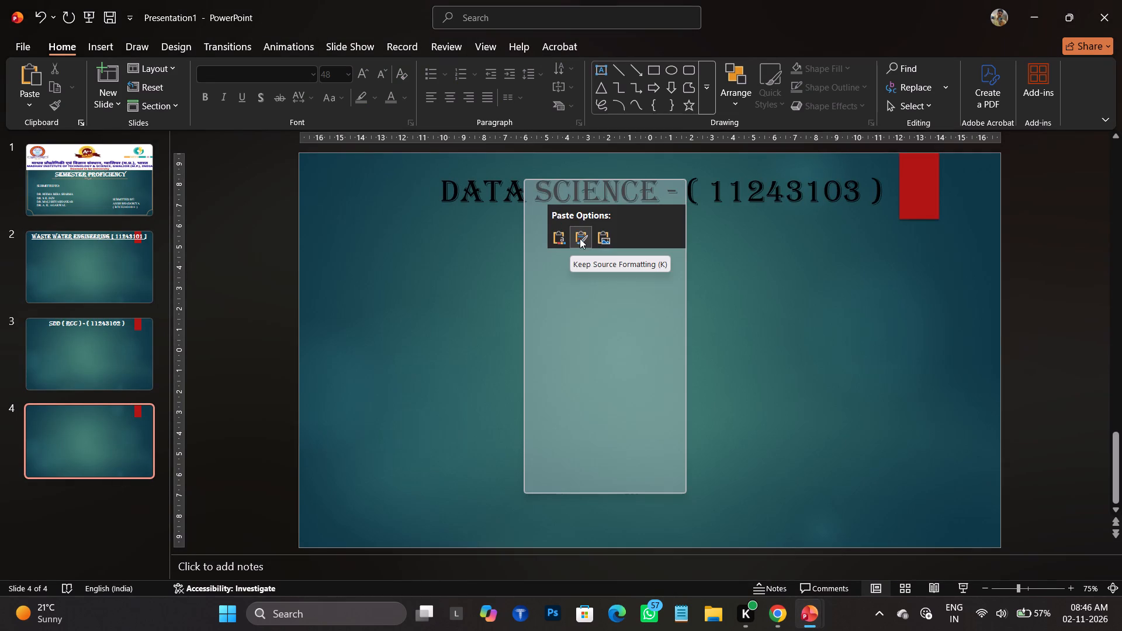
left_click(580, 238)
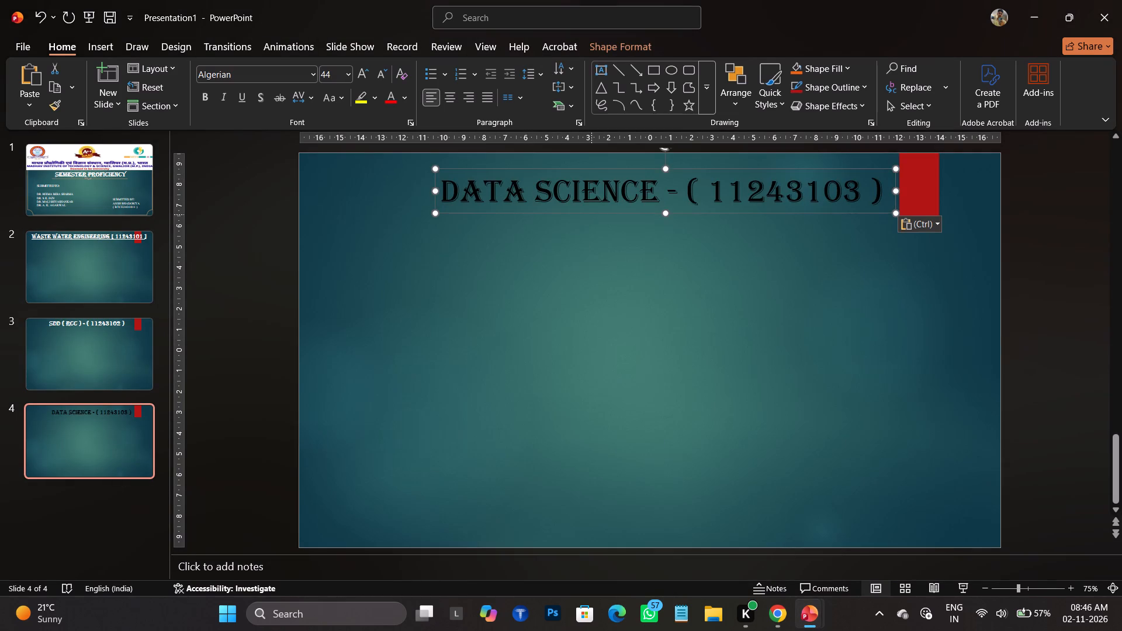
Move the Data Science heading on slide 4 slightly up and about 0.5 cm left, clear of the red ribbon.
left_click_drag(593, 212, 583, 200)
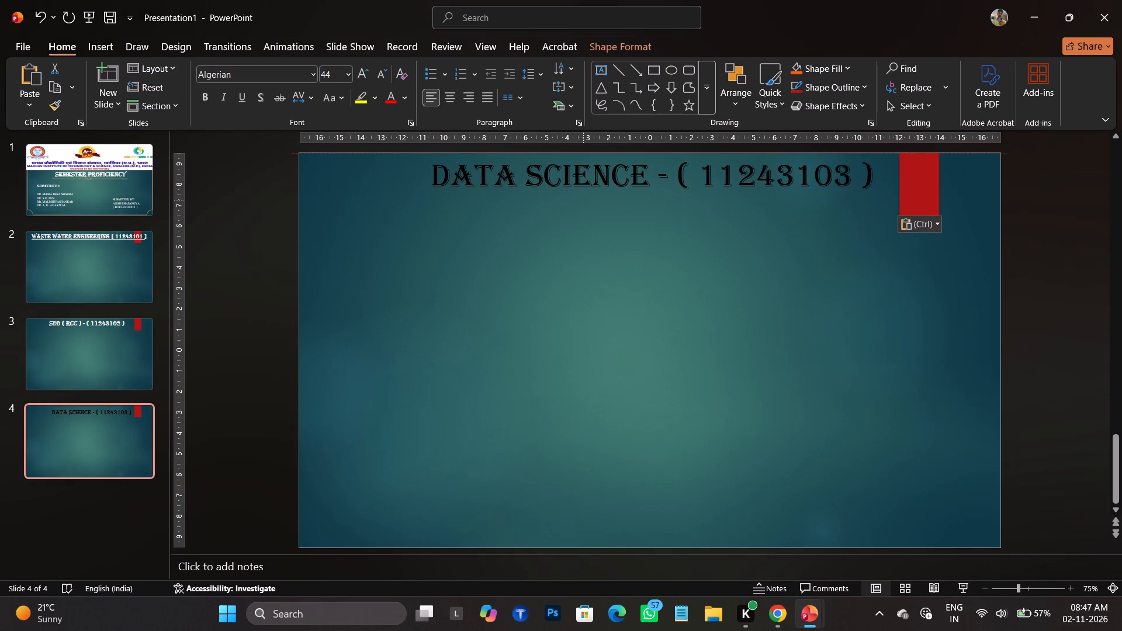
left_click_drag(583, 200, 581, 205)
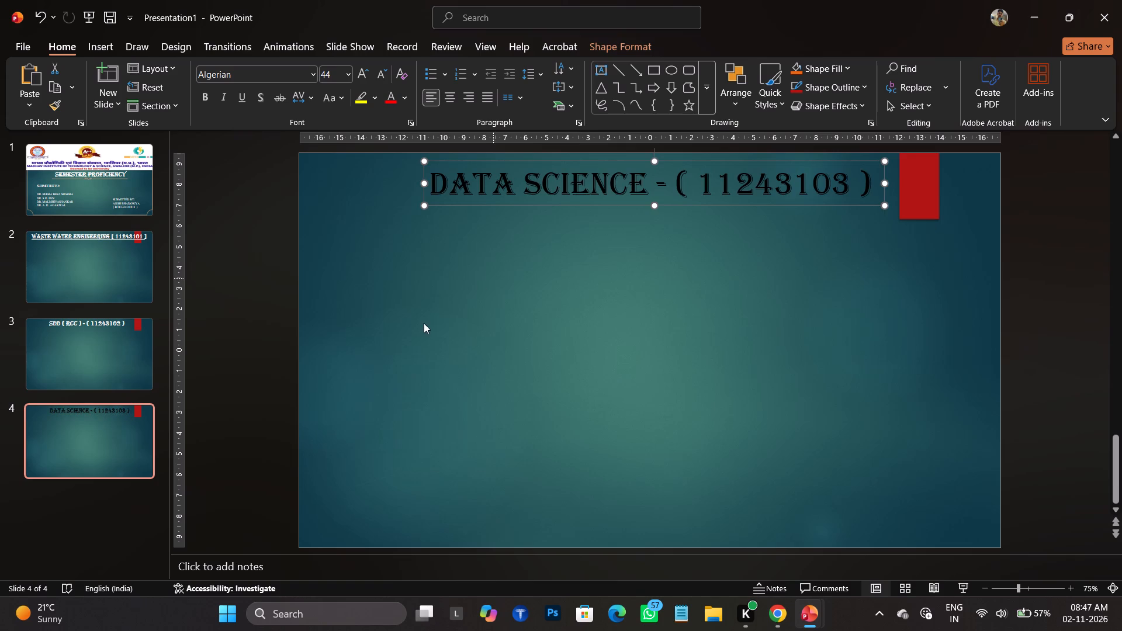
left_click(332, 277)
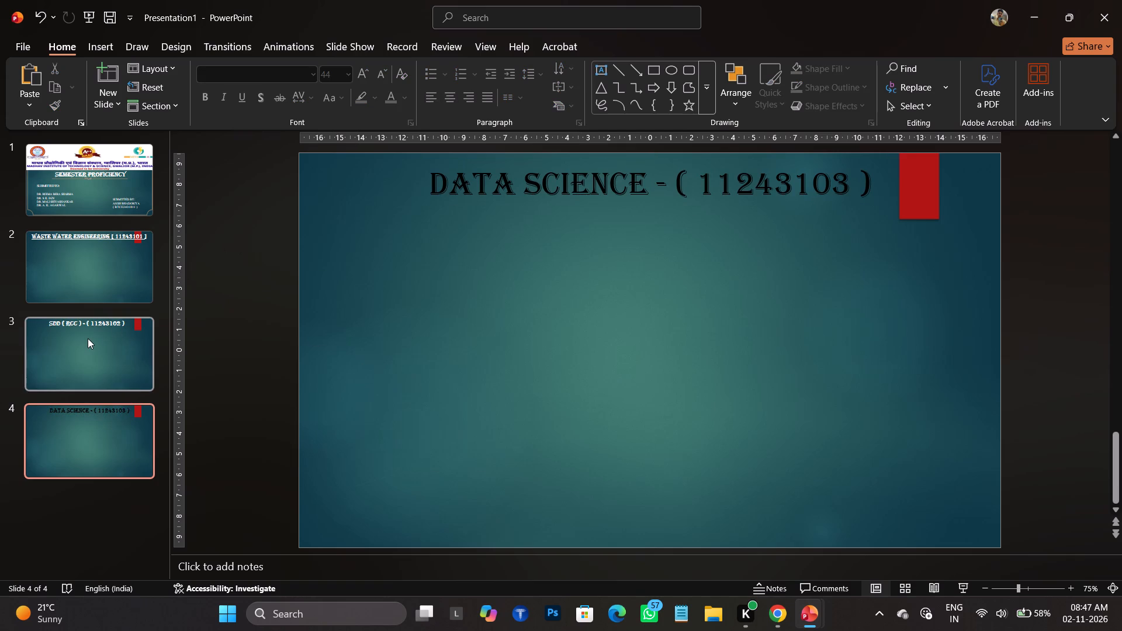
Add a new slide with the Blank layout after slide 4.
left_click(88, 338)
left_click(92, 280)
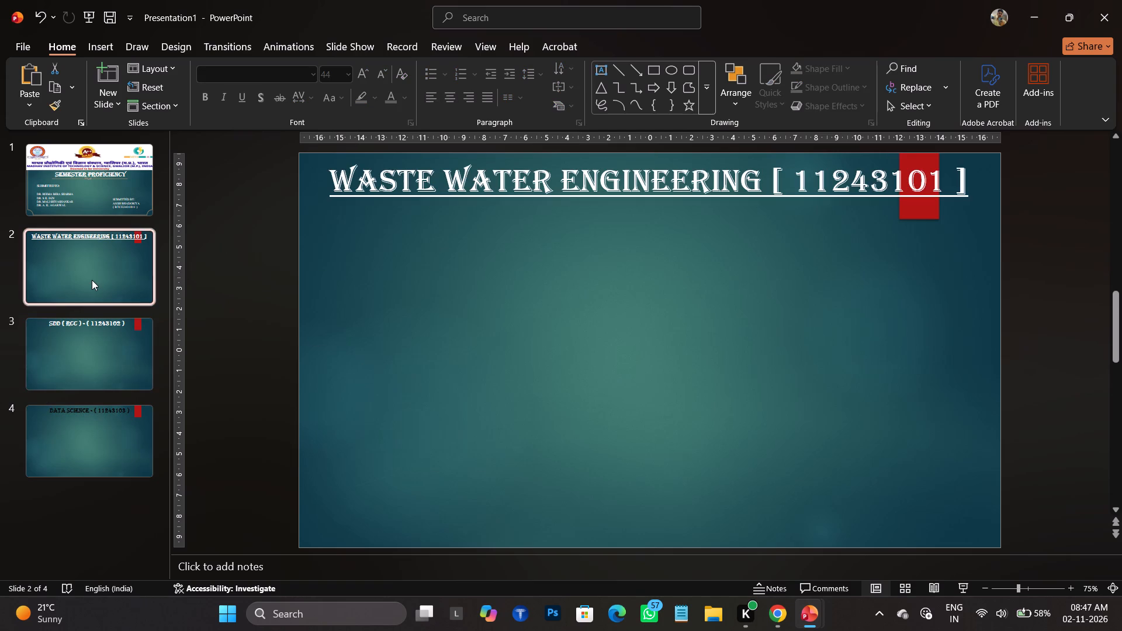
left_click(90, 441)
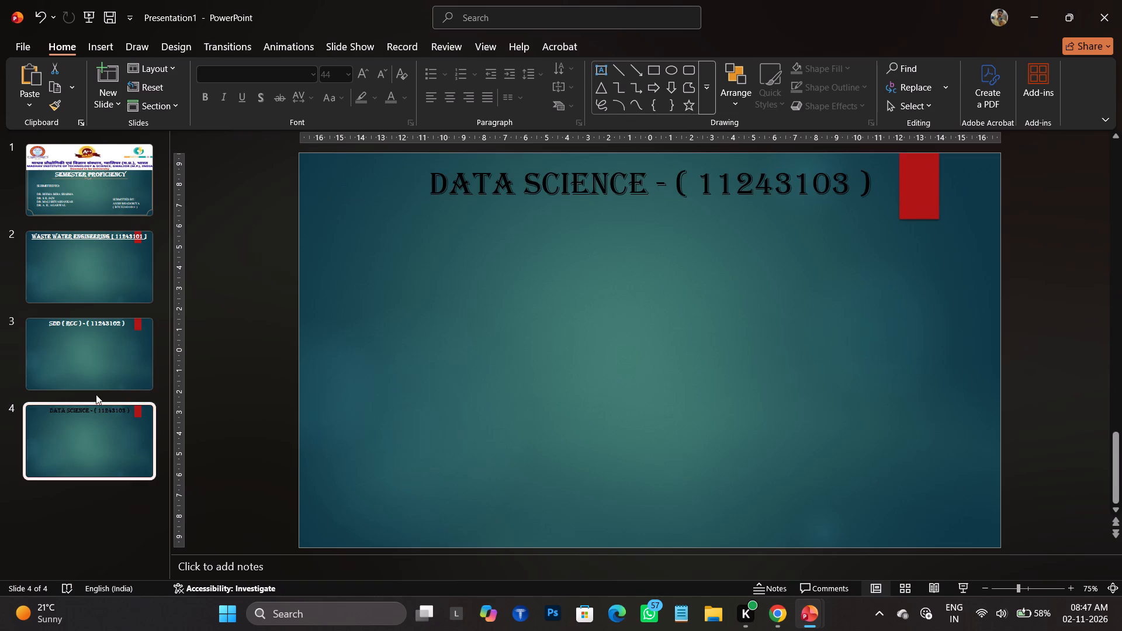
left_click(112, 103)
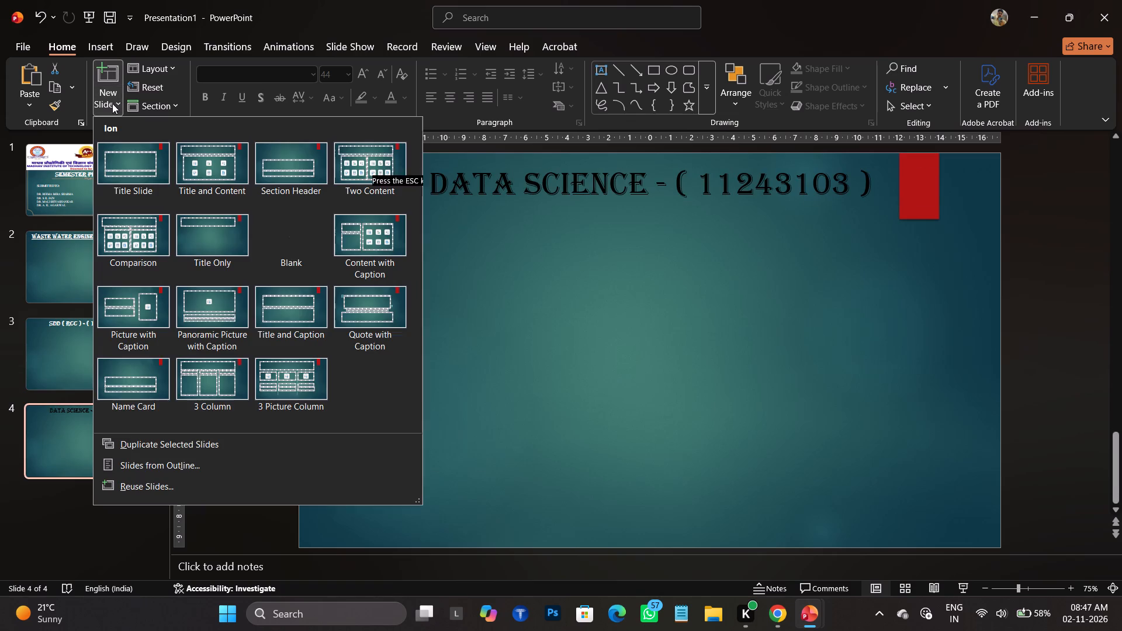
left_click(299, 234)
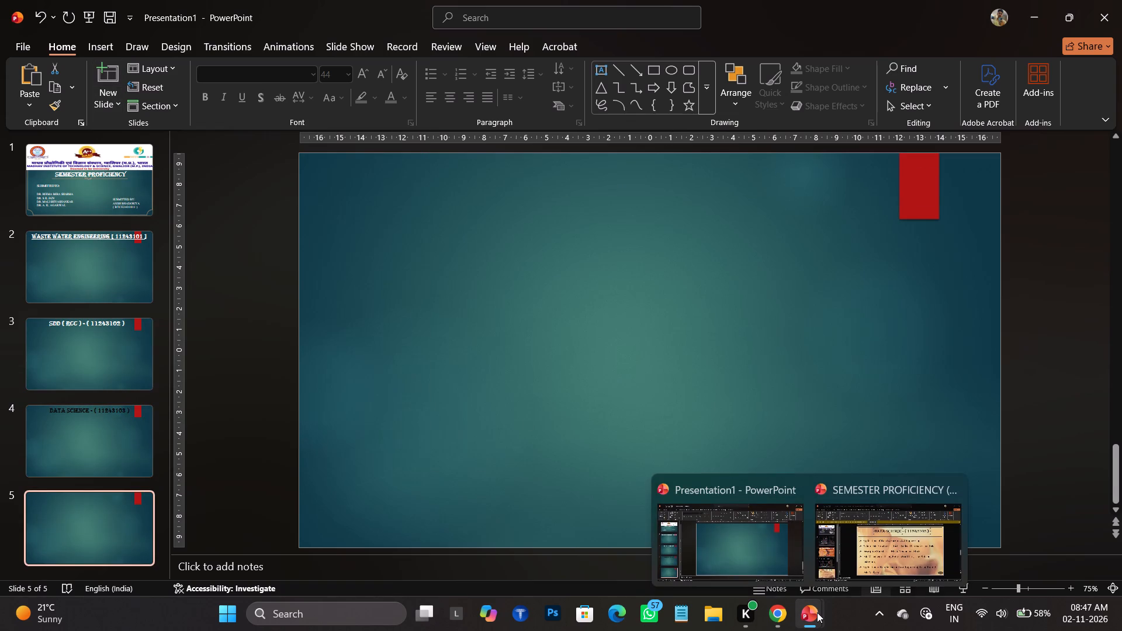
Copy the Transportation Engineering – II ( 11243104 ) heading box from the fifth-semester file onto blank slide 5, keeping source formatting.
left_click(865, 553)
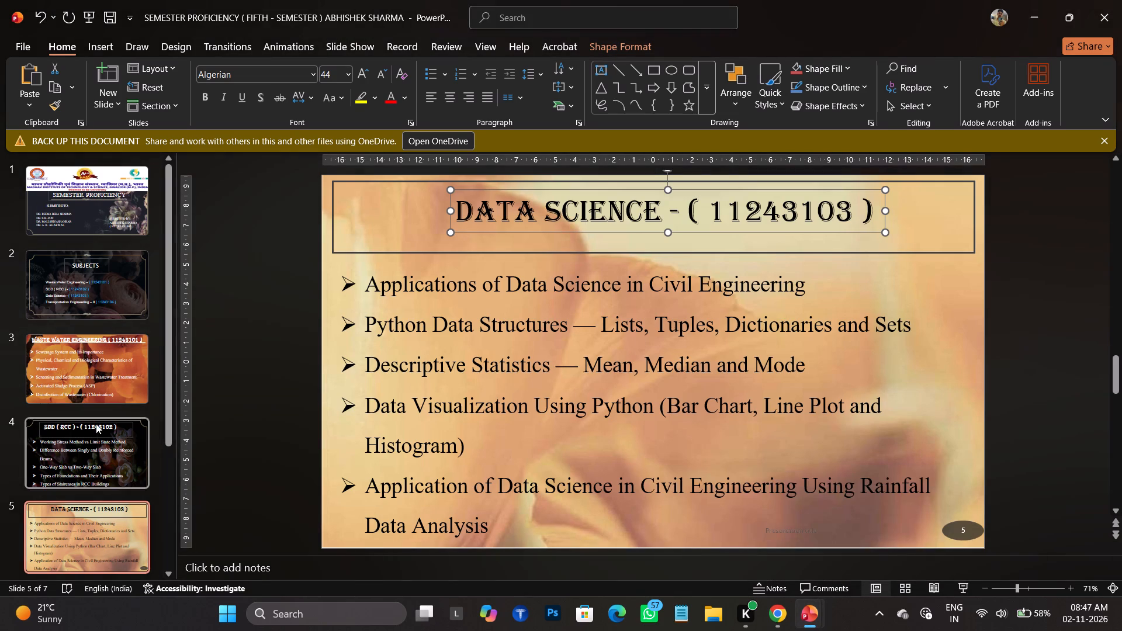
scroll(96, 424, "down", 5)
left_click(83, 431)
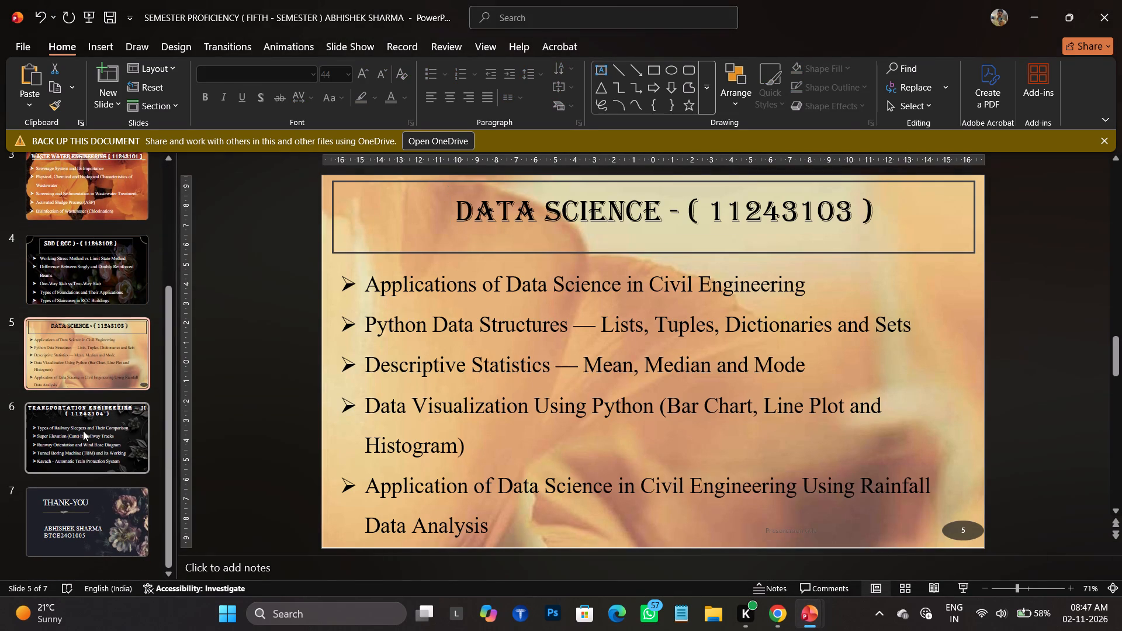
left_click(570, 198)
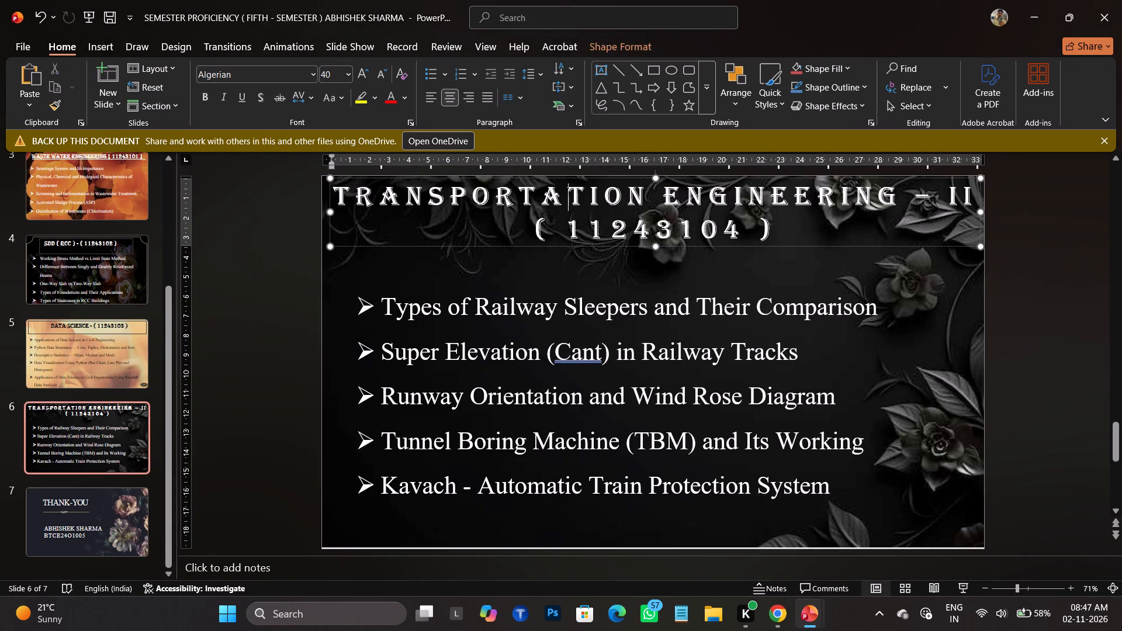
right_click(553, 247)
left_click(604, 249)
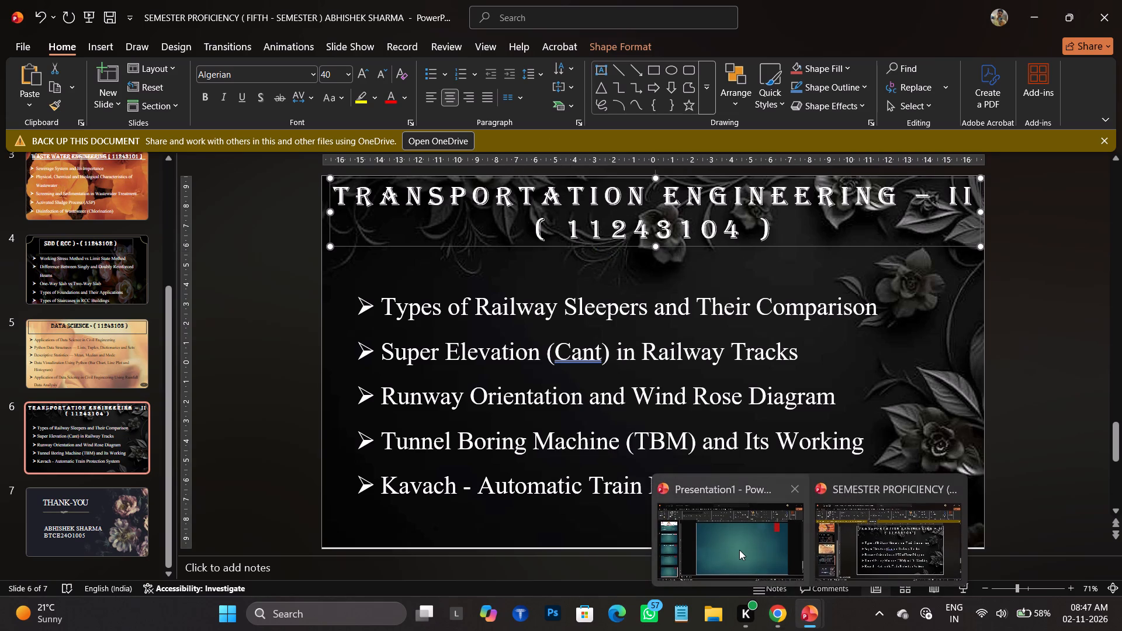
left_click(739, 550)
right_click(566, 178)
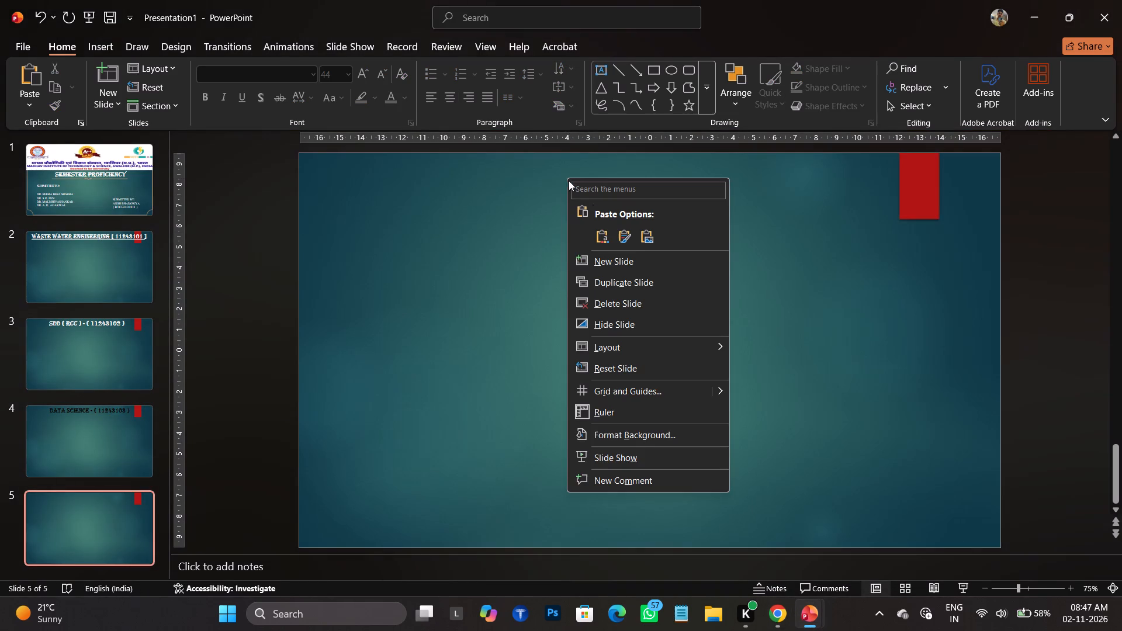
left_click(622, 238)
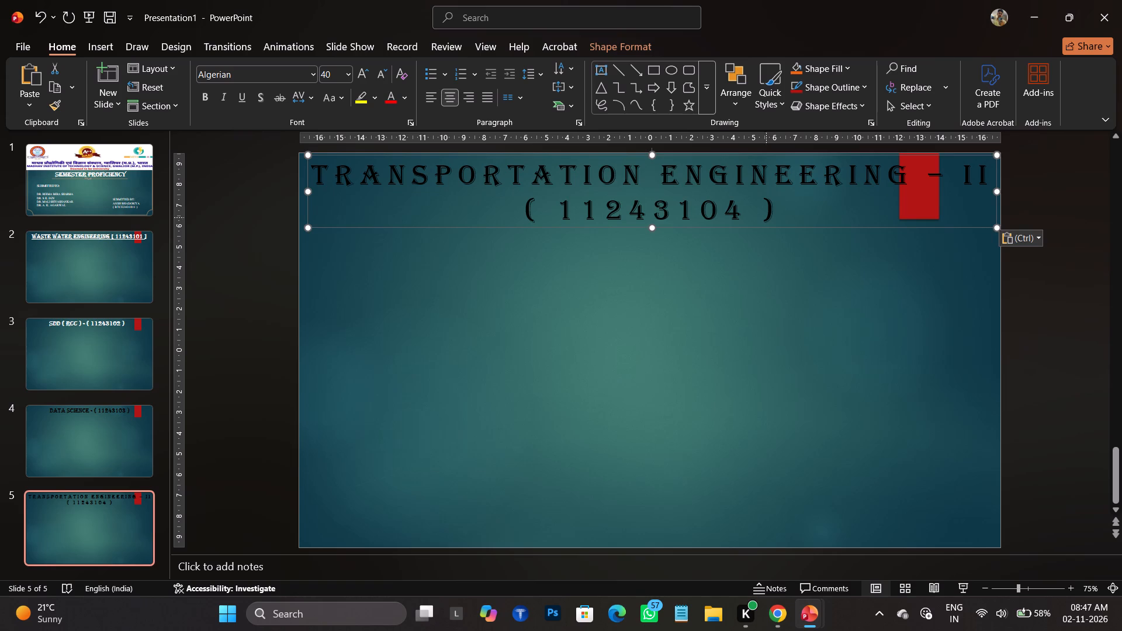
left_click(1045, 319)
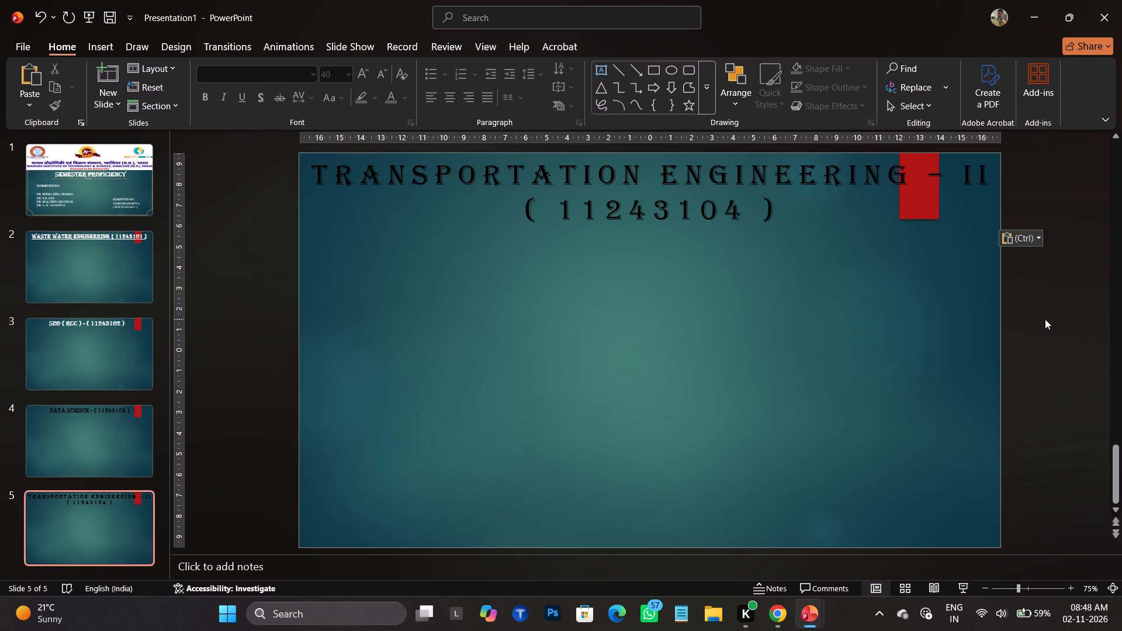
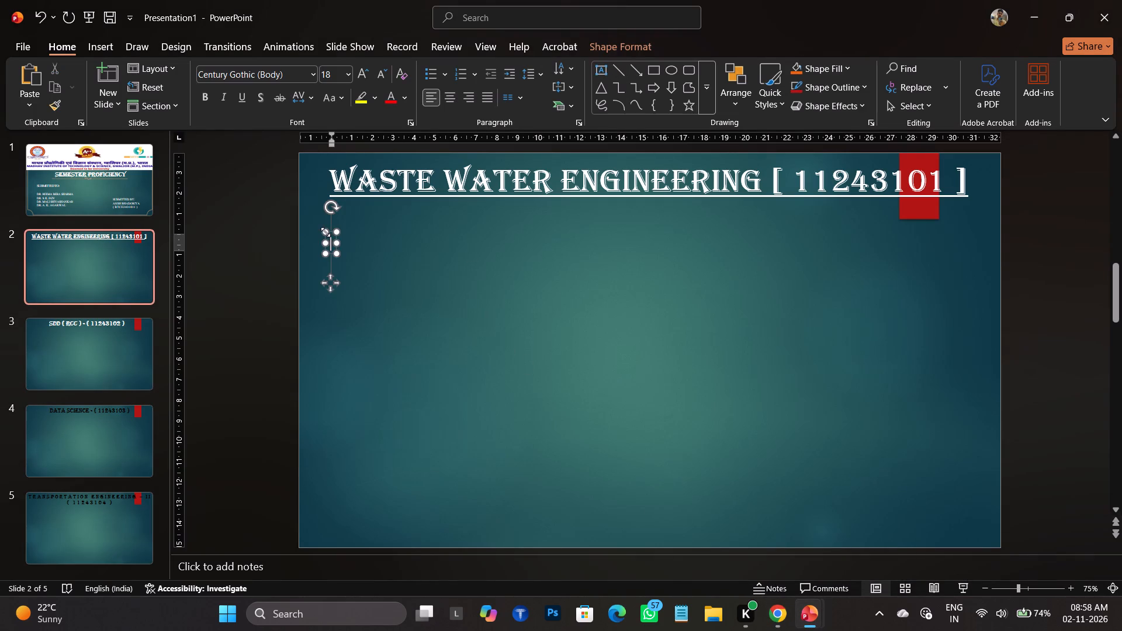
left_click_drag(339, 254, 991, 501)
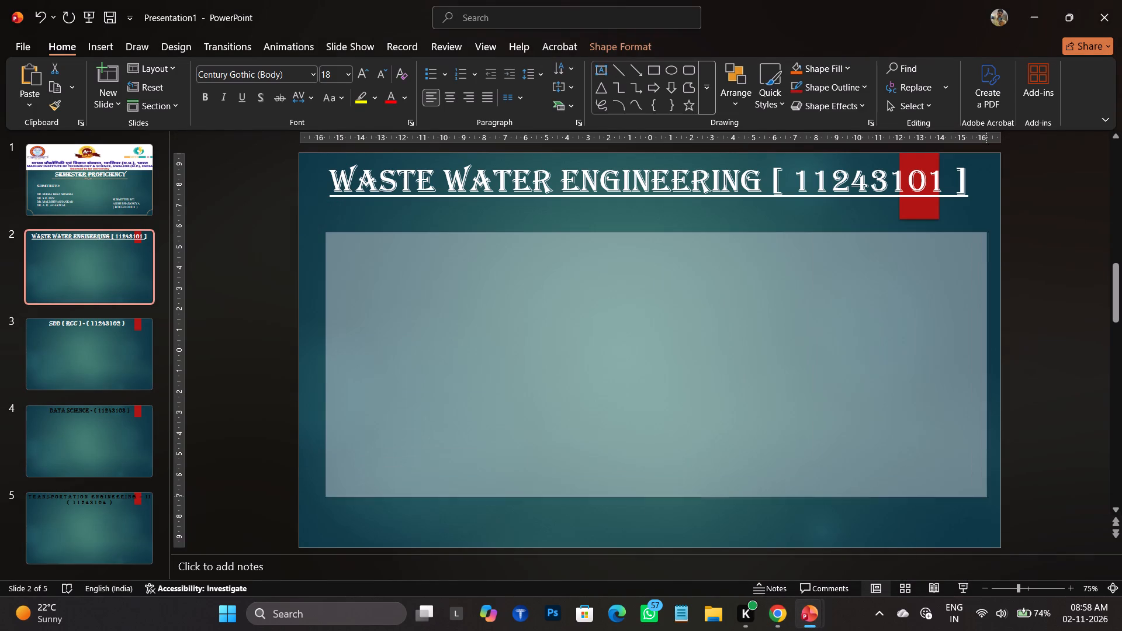
left_click_drag(991, 501, 982, 539)
right_click(374, 256)
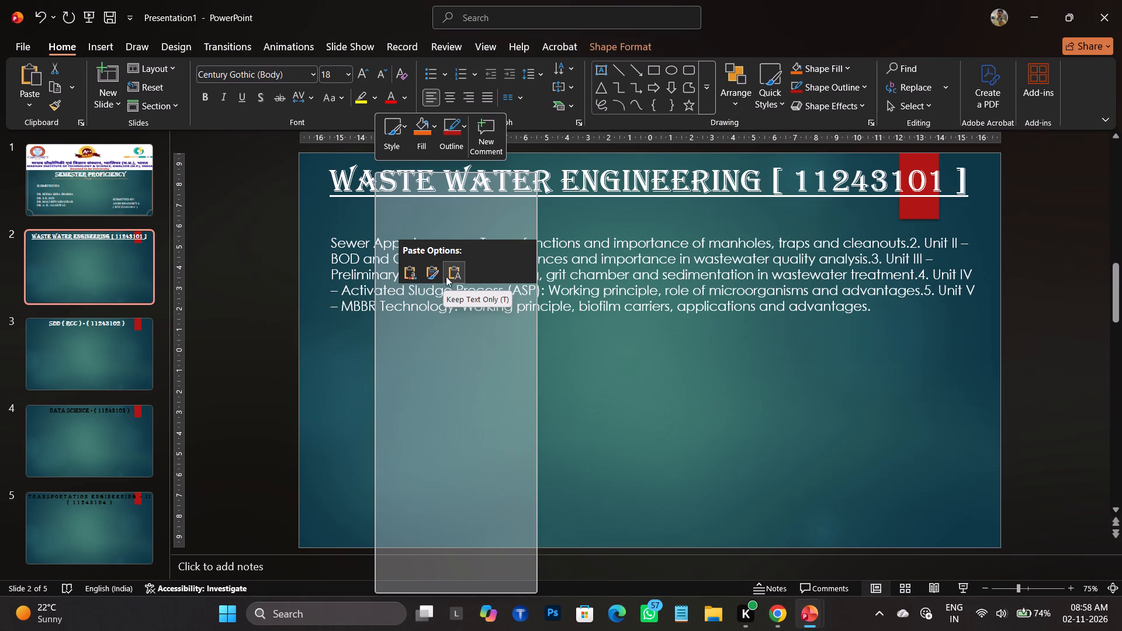
left_click(433, 275)
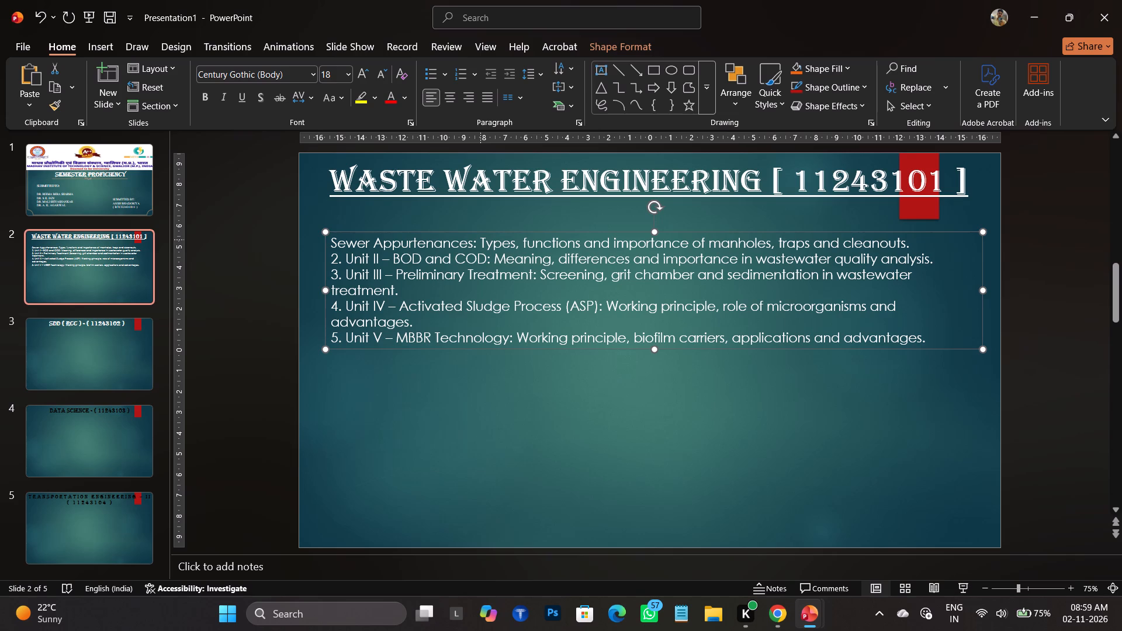
Delete the "Sewer Appurtenances:" lead-in so the first point starts with "Types, functions and importance".
left_click(476, 244)
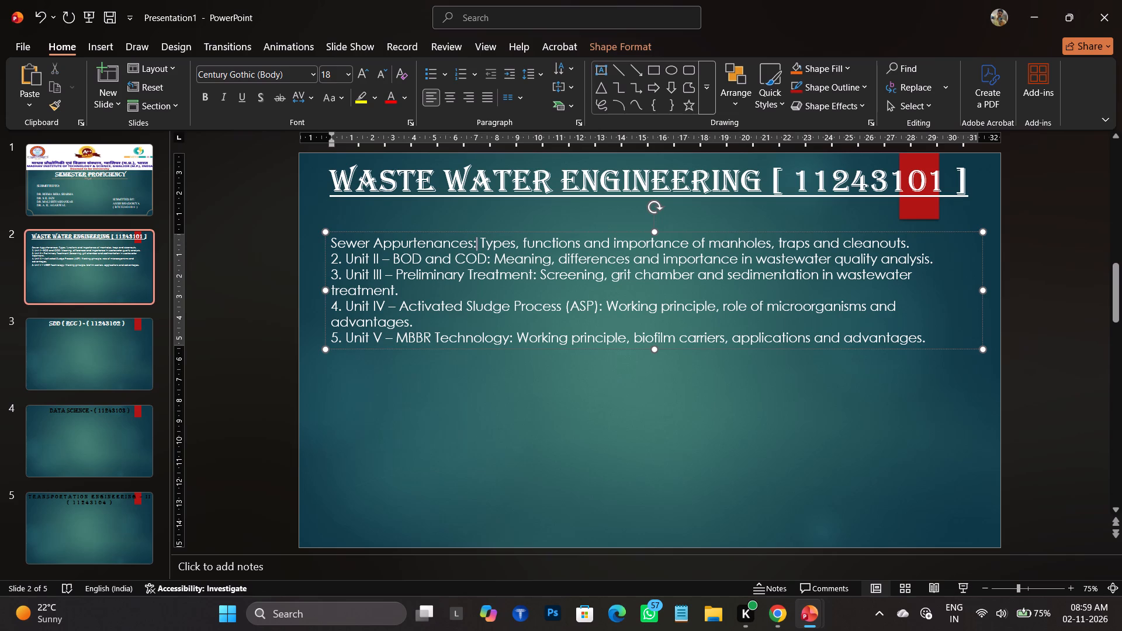
key("BackSpace")
key("BackSpace")
key("BackSpace")
key("BackSpace")
key("BackSpace")
key("BackSpace")
key("BackSpace")
key("BackSpace")
key("BackSpace")
key("BackSpace")
key("BackSpace")
key("BackSpace")
key("BackSpace")
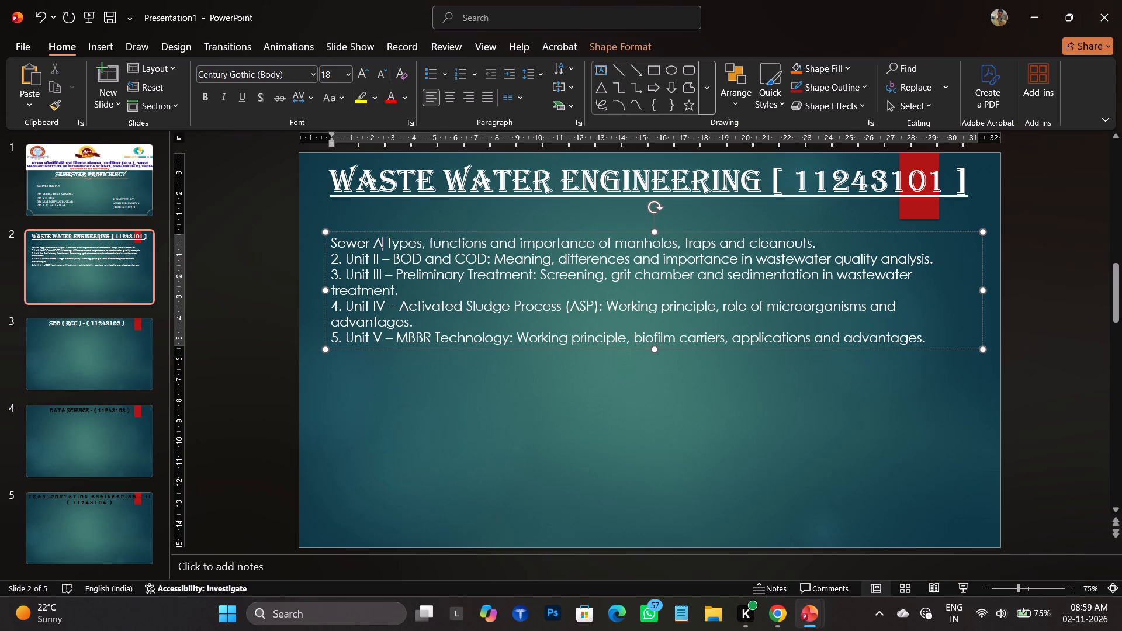
key("BackSpace")
key("BackSpace")
key("BackSpace")
key("BackSpace")
key("BackSpace")
key("BackSpace")
key("BackSpace")
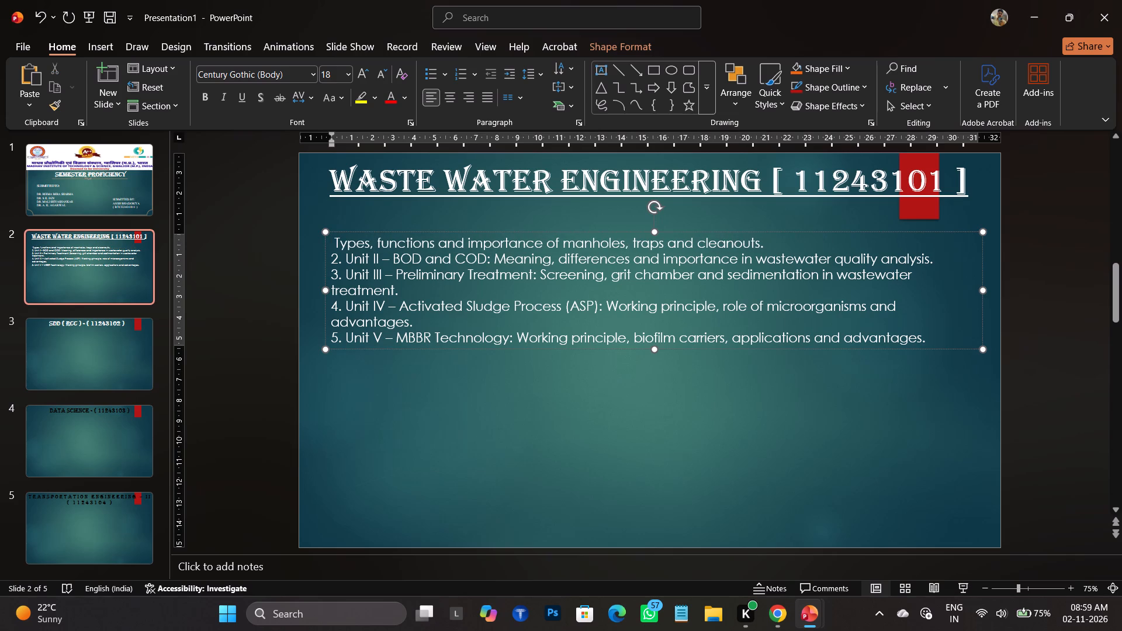
key("Right")
key("BackSpace")
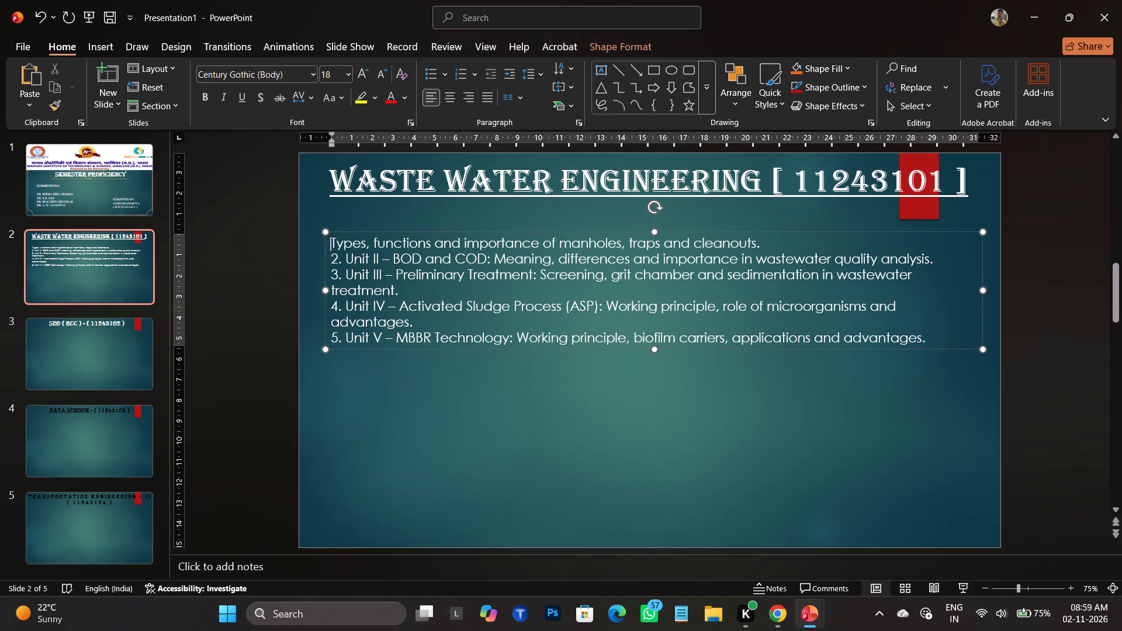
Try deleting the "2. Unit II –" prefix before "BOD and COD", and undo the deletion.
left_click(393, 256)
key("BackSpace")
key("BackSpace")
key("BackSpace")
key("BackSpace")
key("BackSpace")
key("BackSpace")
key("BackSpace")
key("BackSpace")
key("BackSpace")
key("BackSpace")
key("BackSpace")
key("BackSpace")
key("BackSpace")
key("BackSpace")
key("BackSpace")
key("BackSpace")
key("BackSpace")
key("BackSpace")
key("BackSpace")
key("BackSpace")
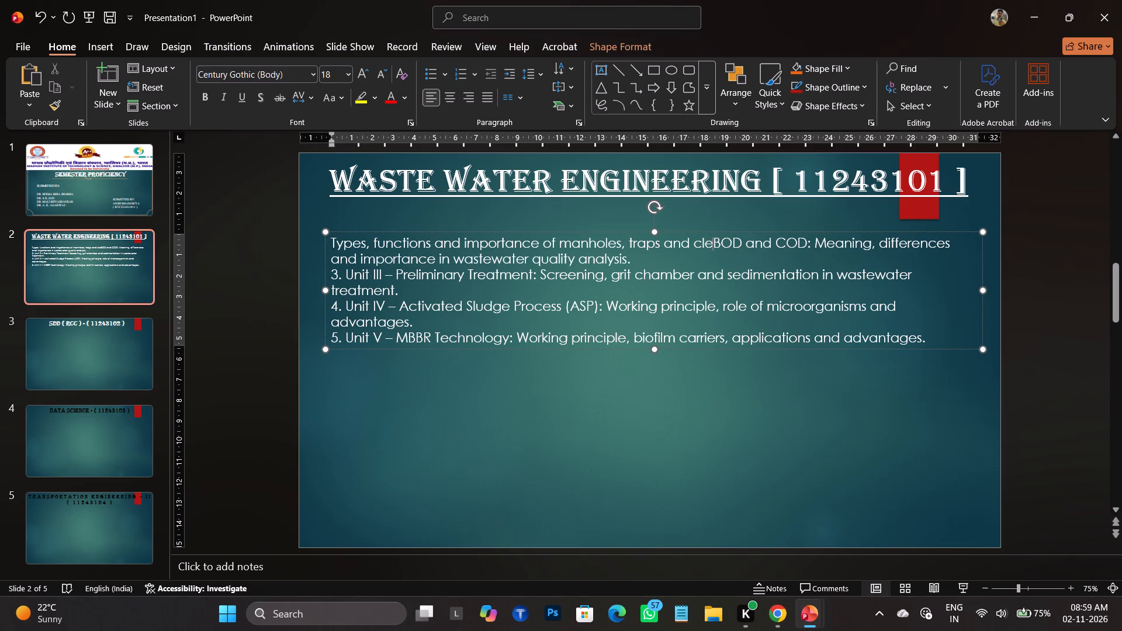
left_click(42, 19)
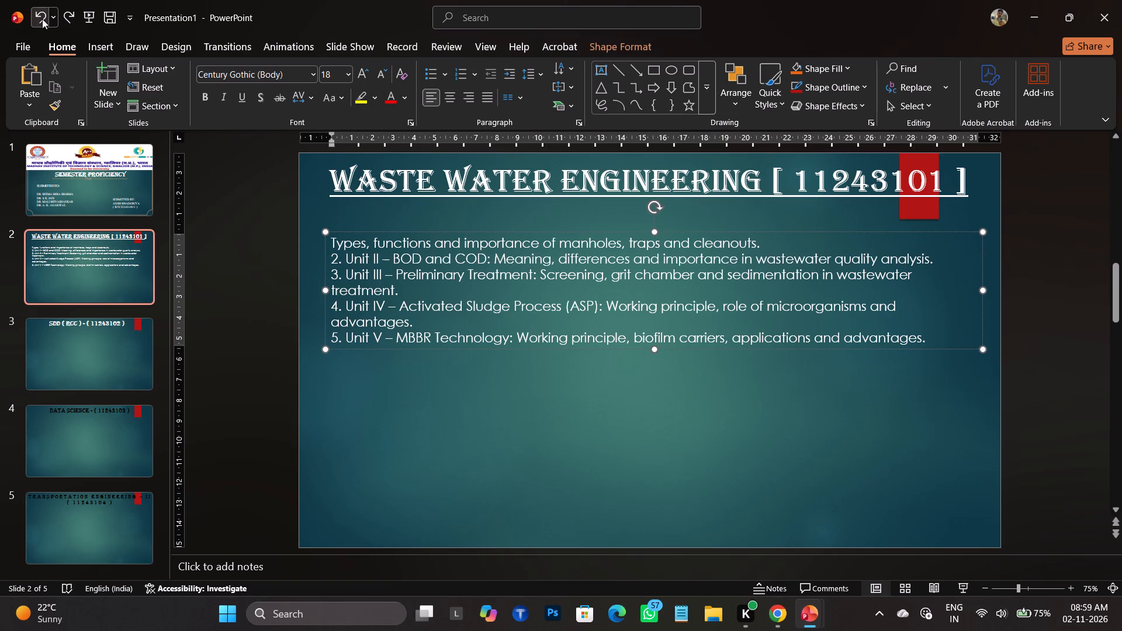
Delete the "2. Unit II –" prefix so the second point starts with "BOD and COD".
key("BackSpace")
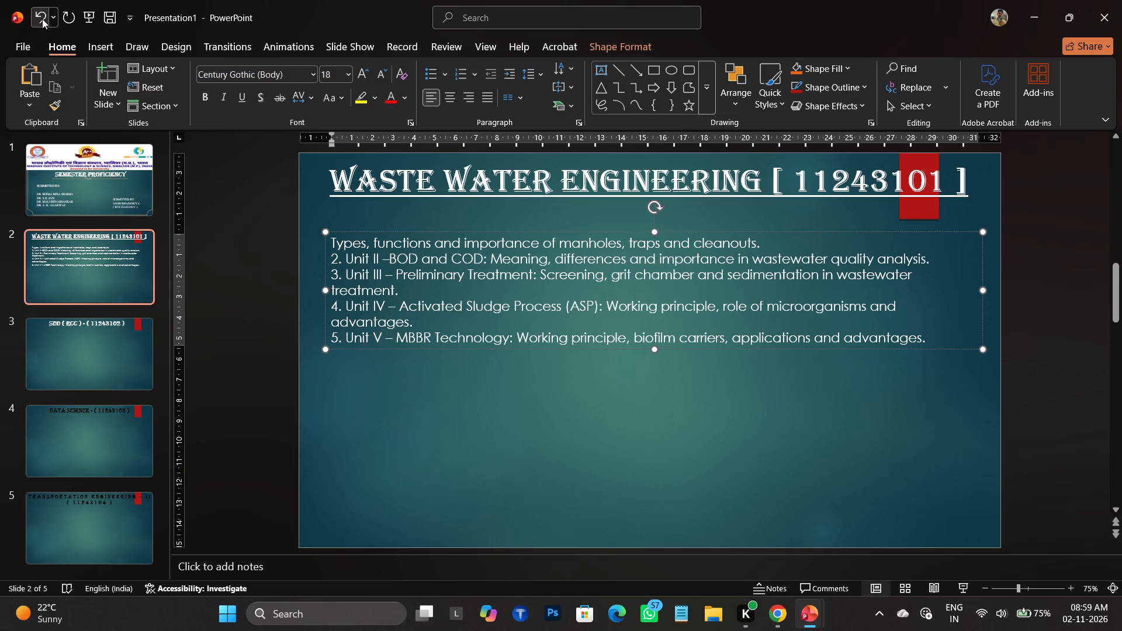
key("BackSpace")
key("BackSpace")
key("BackSpace")
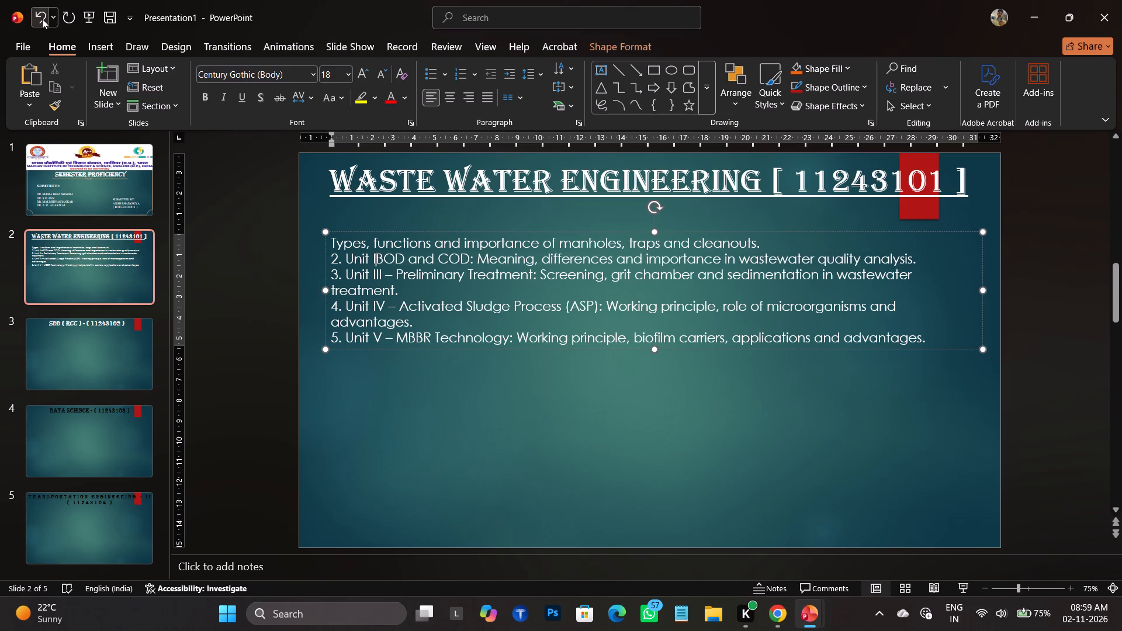
key("BackSpace")
key("BackSpace")
key("BackSpace")
key("BackSpace")
key("BackSpace")
key("BackSpace")
key("BackSpace")
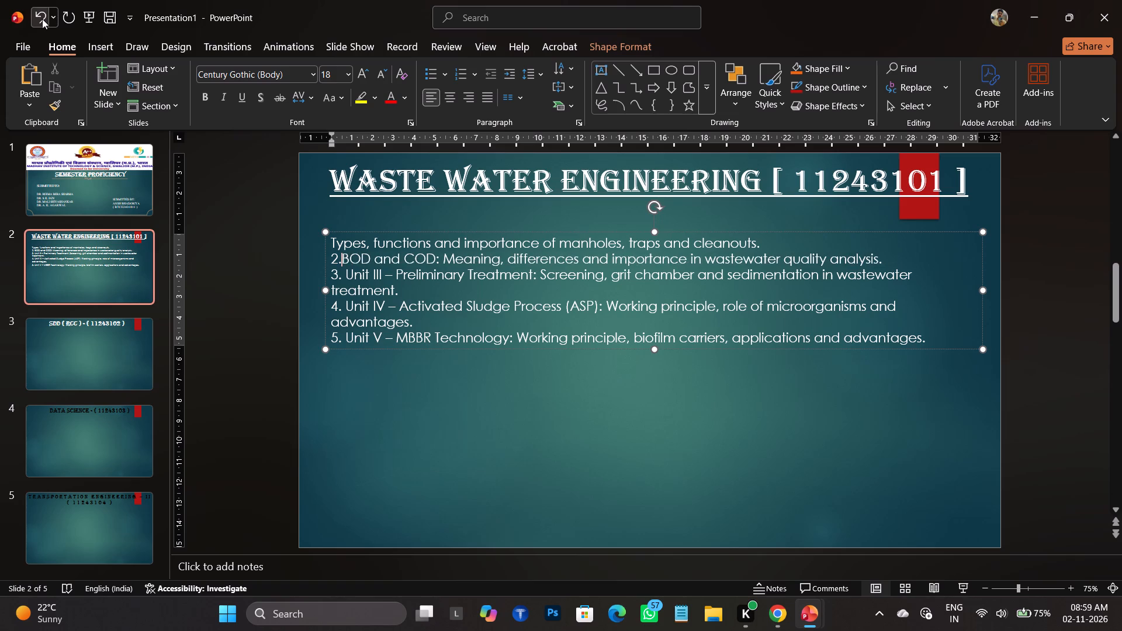
key("BackSpace")
key("BackSpace")
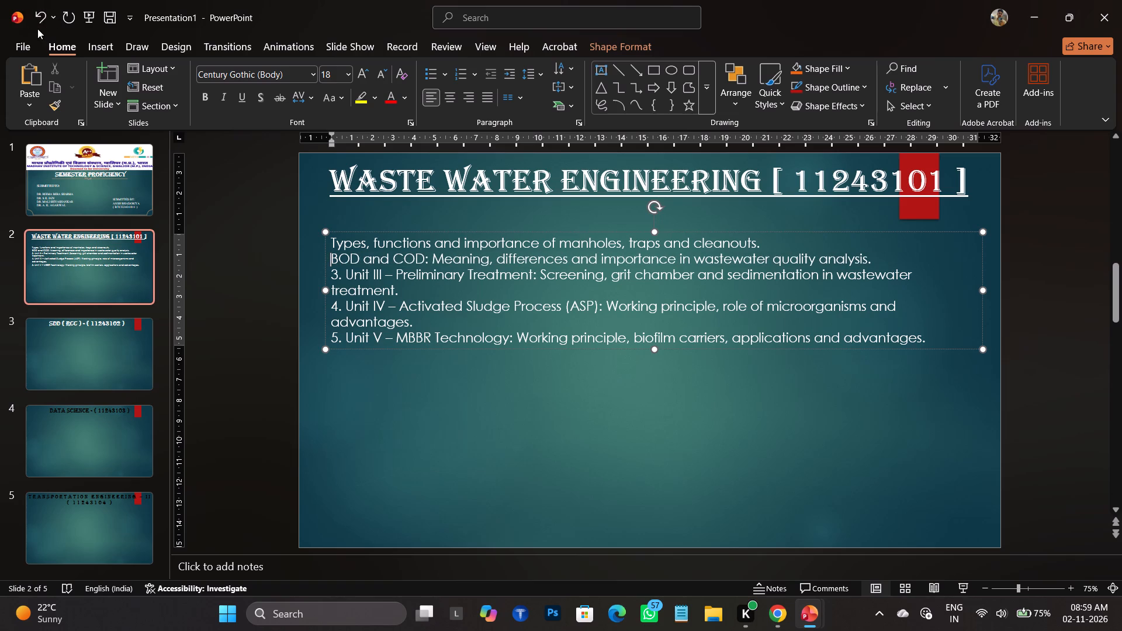
Delete the "3. Unit III –" prefix so the third point starts with "Preliminary Treatment".
left_click(397, 274)
key("BackSpace")
key("BackSpace")
key("BackSpace")
key("BackSpace")
key("BackSpace")
key("BackSpace")
key("BackSpace")
key("BackSpace")
key("BackSpace")
key("BackSpace")
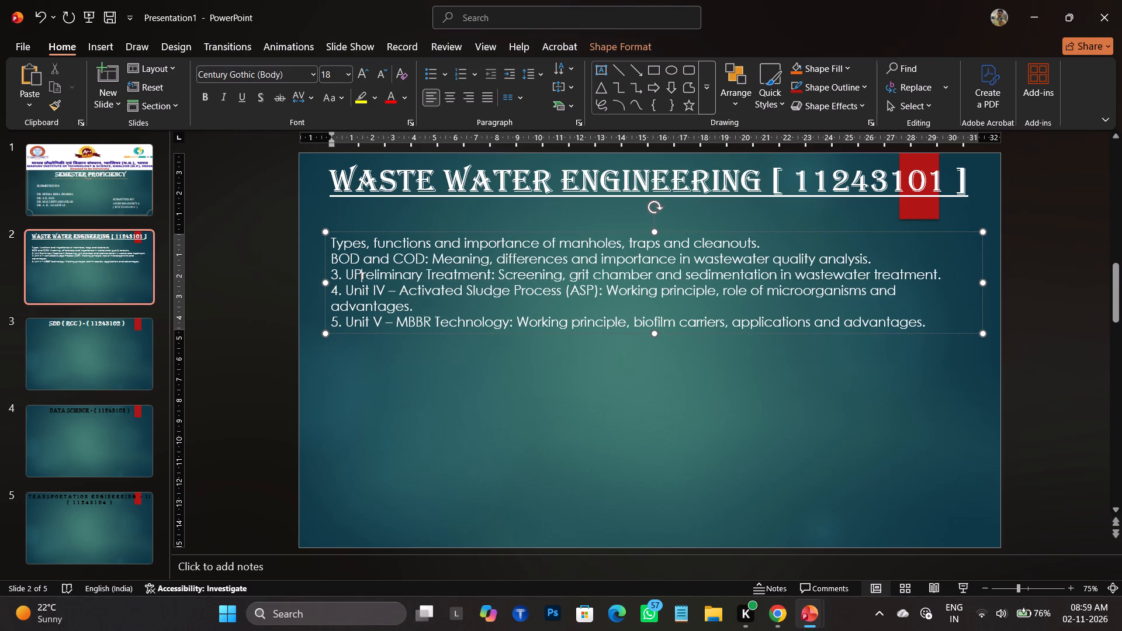
key("BackSpace")
key("BackSpace")
key("BackSpace")
key("BackSpace")
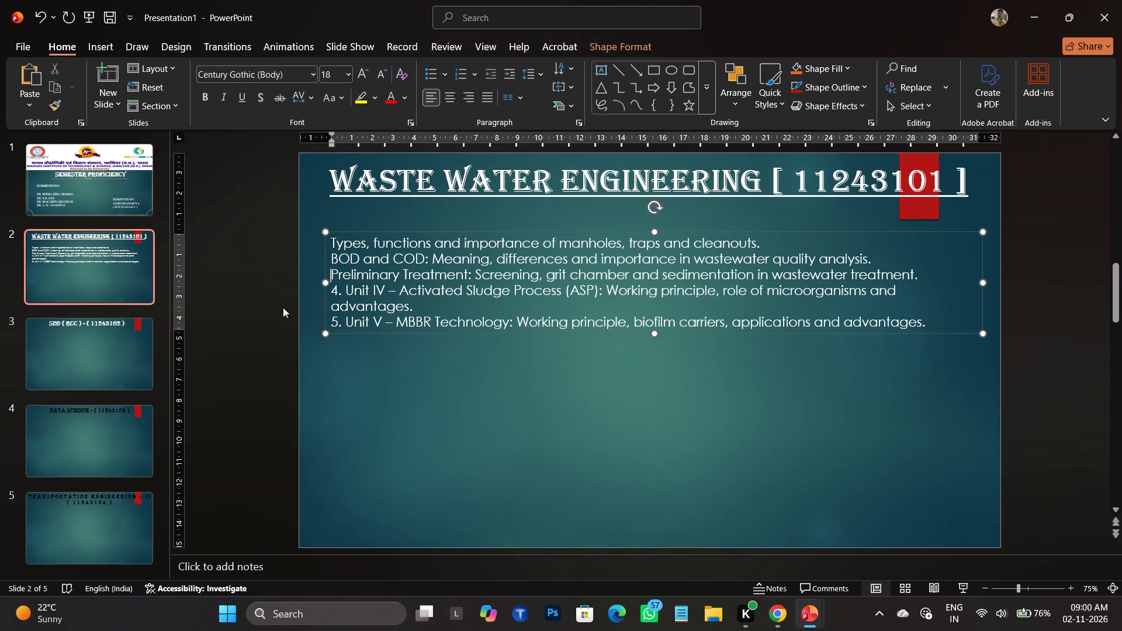
Delete the "4. Unit IV –" prefix so the fourth point starts with "Activated Sludge Process (ASP)".
left_click(401, 293)
key("BackSpace")
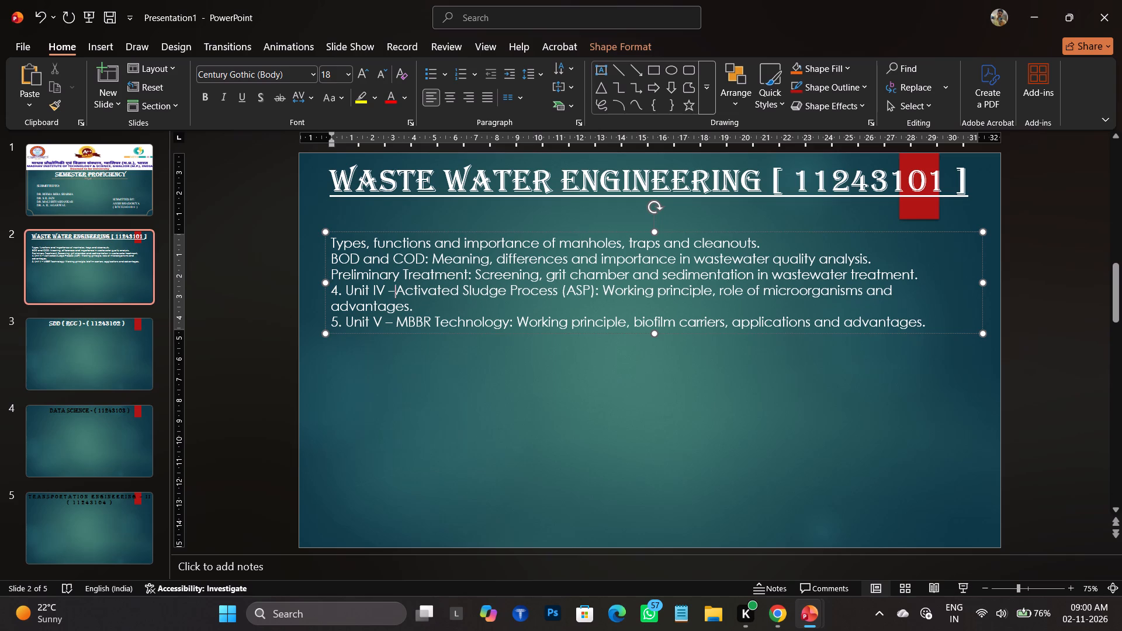
key("BackSpace")
key("BackSpace")
key("BackSpace")
key("BackSpace")
key("BackSpace")
key("BackSpace")
key("BackSpace")
key("BackSpace")
key("BackSpace")
key("BackSpace")
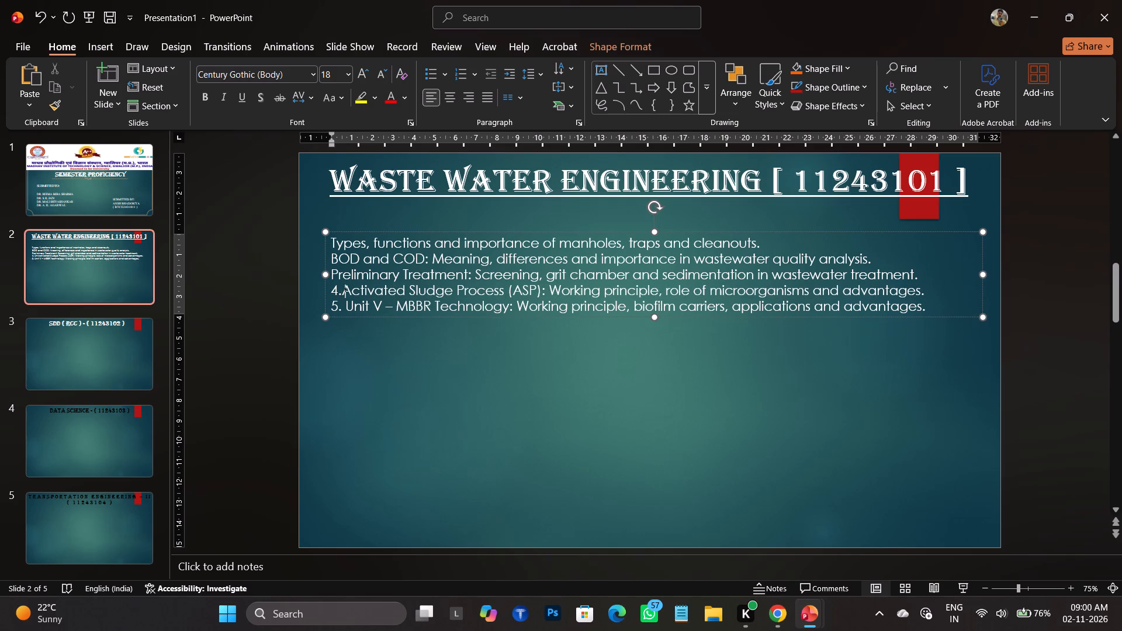
key("BackSpace")
key("BackSpace")
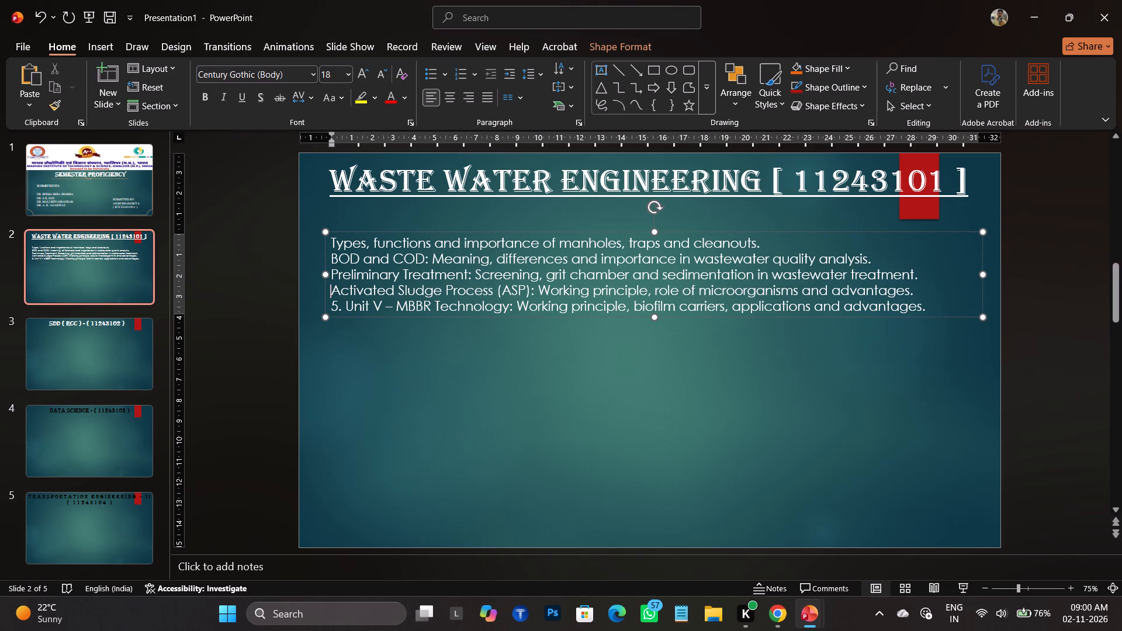
Delete the "5. Unit V –" prefix so the last point starts with "MBBR Technology".
key("Down")
key("Right")
key("Right")
key("Right")
key("Right")
key("Right")
key("Right")
key("Right")
key("Right")
key("Right")
key("Right")
key("Right")
key("Right")
key("BackSpace")
key("BackSpace")
key("BackSpace")
key("BackSpace")
key("BackSpace")
key("BackSpace")
key("BackSpace")
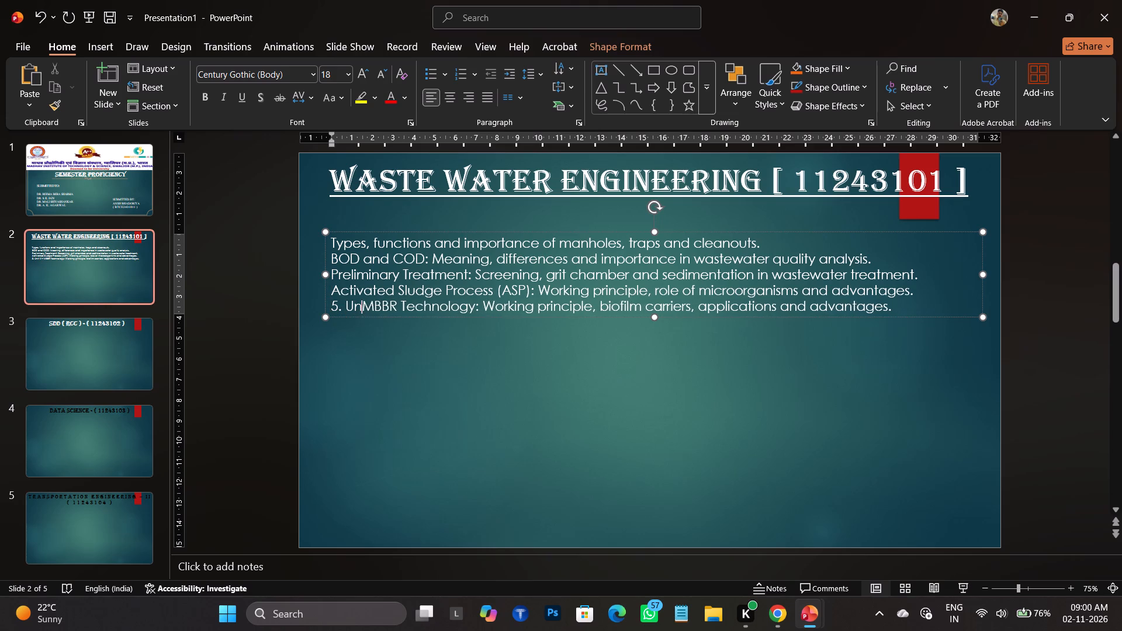
key("BackSpace")
key("BackSpace")
key("BackSpace")
key("BackSpace")
key("BackSpace")
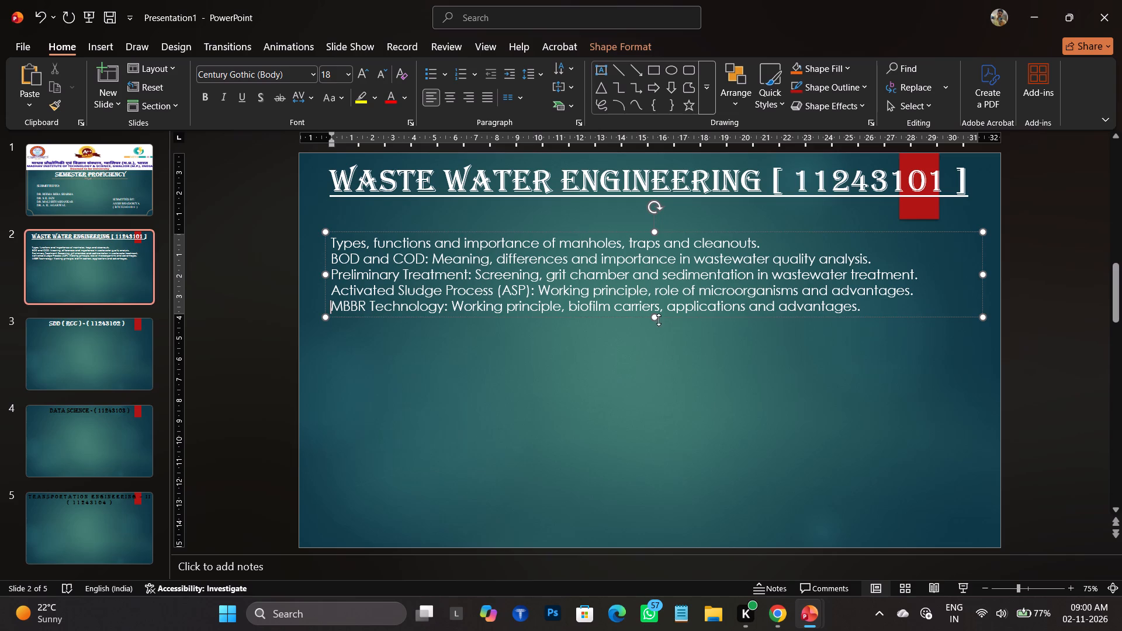
Format all five wastewater points in Arial at size 28.
left_click_drag(652, 316, 656, 382)
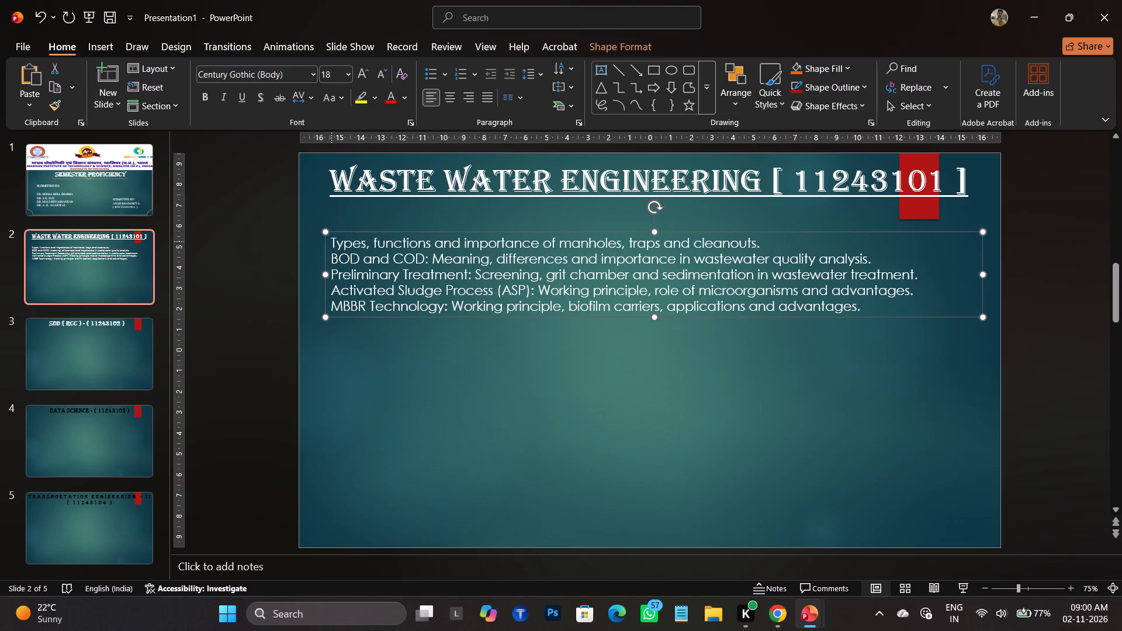
left_click_drag(331, 241, 872, 304)
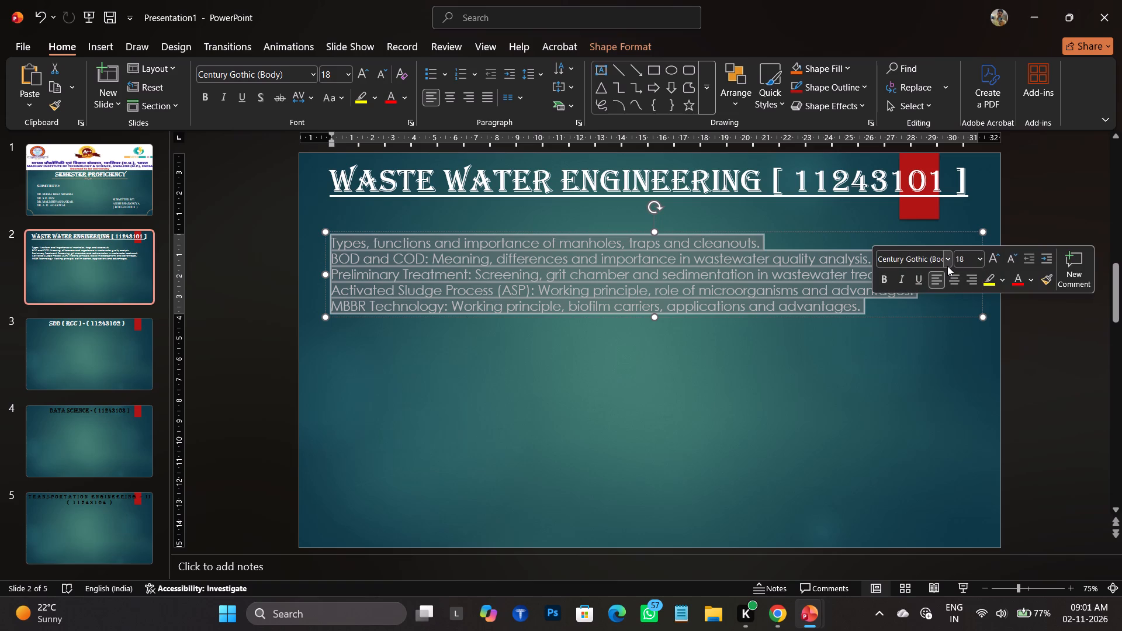
left_click(947, 266)
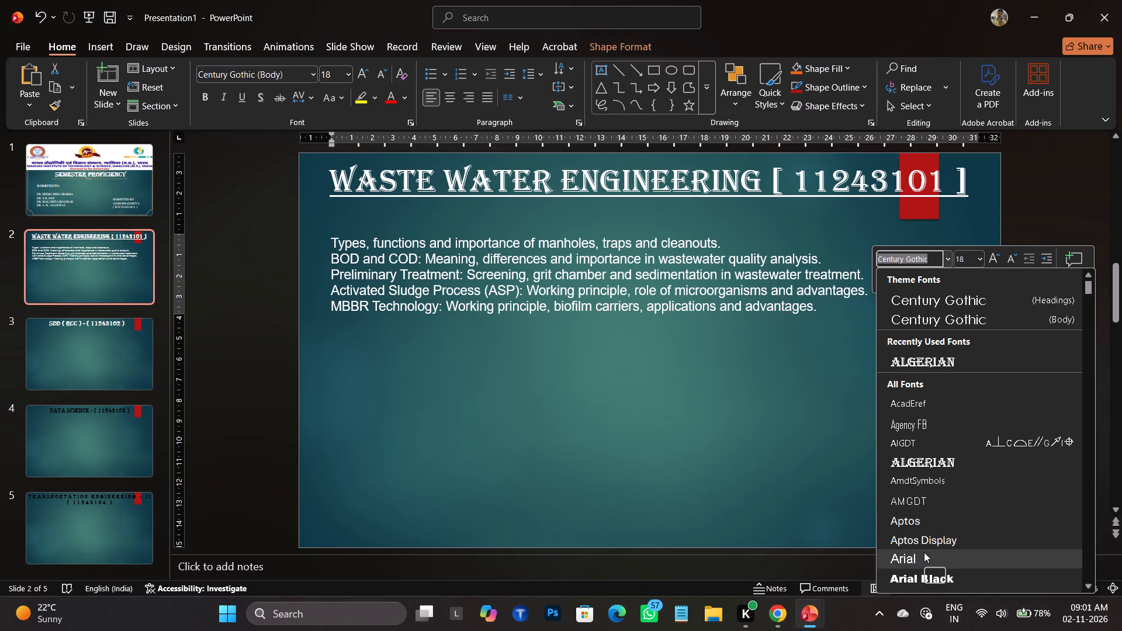
left_click(924, 552)
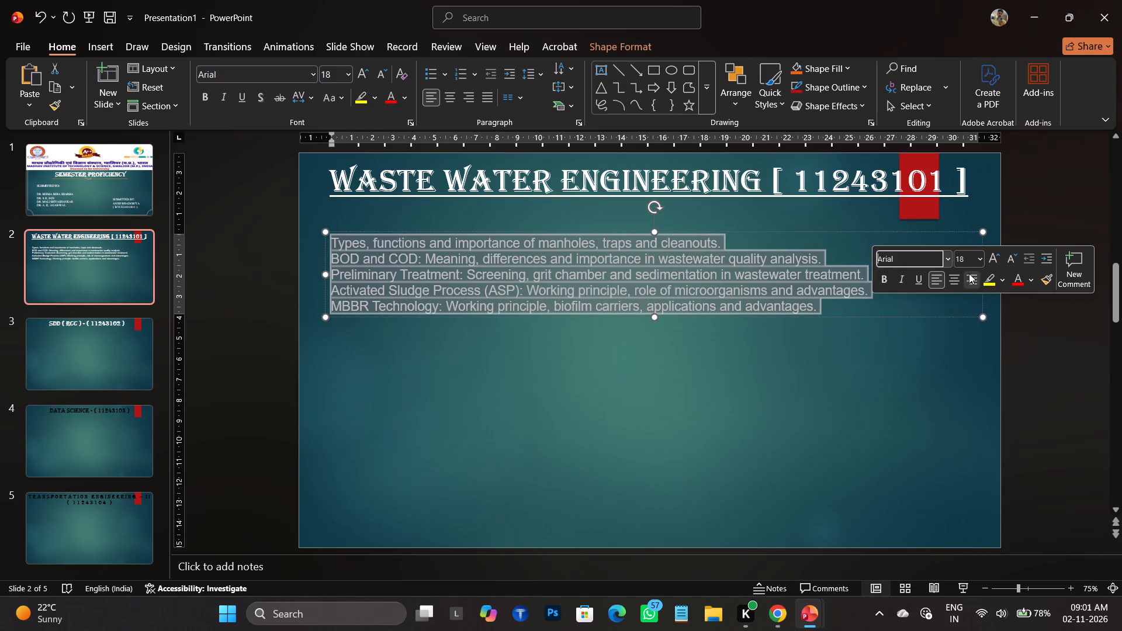
left_click(979, 260)
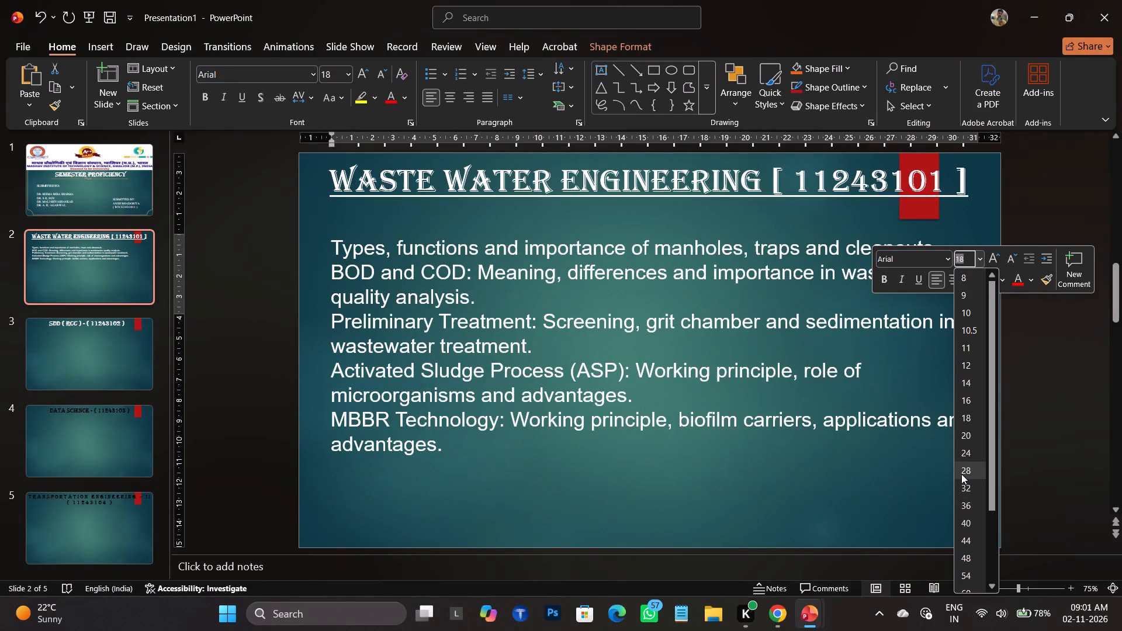
left_click(961, 474)
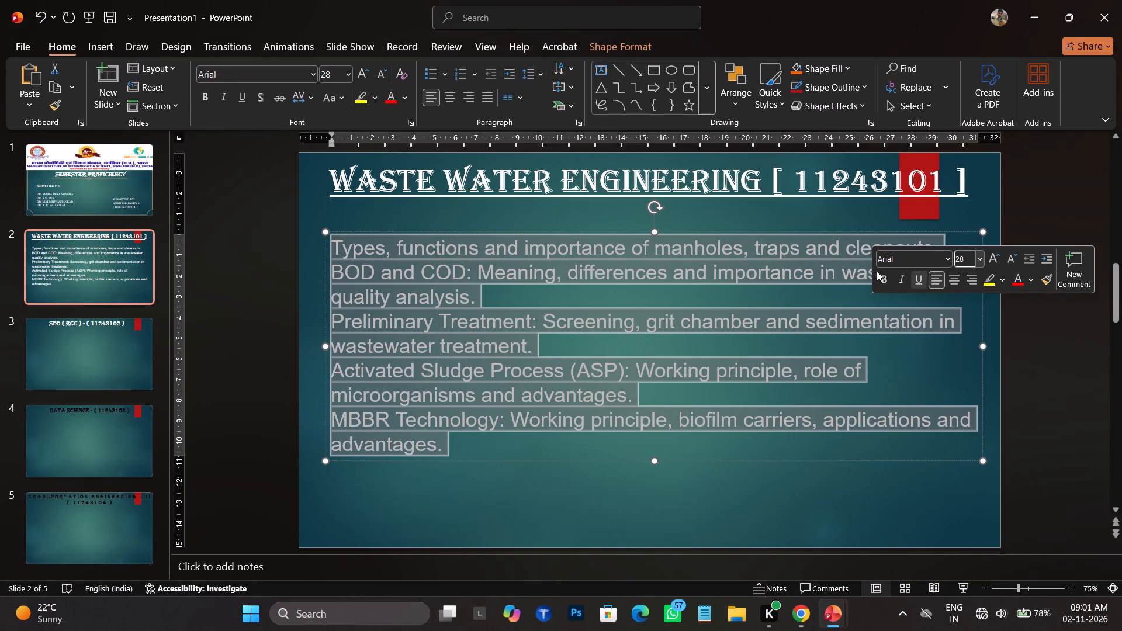
Set the points' line spacing to 1.5 and move their text box up to just below the heading so all lines fit on the slide.
left_click(543, 72)
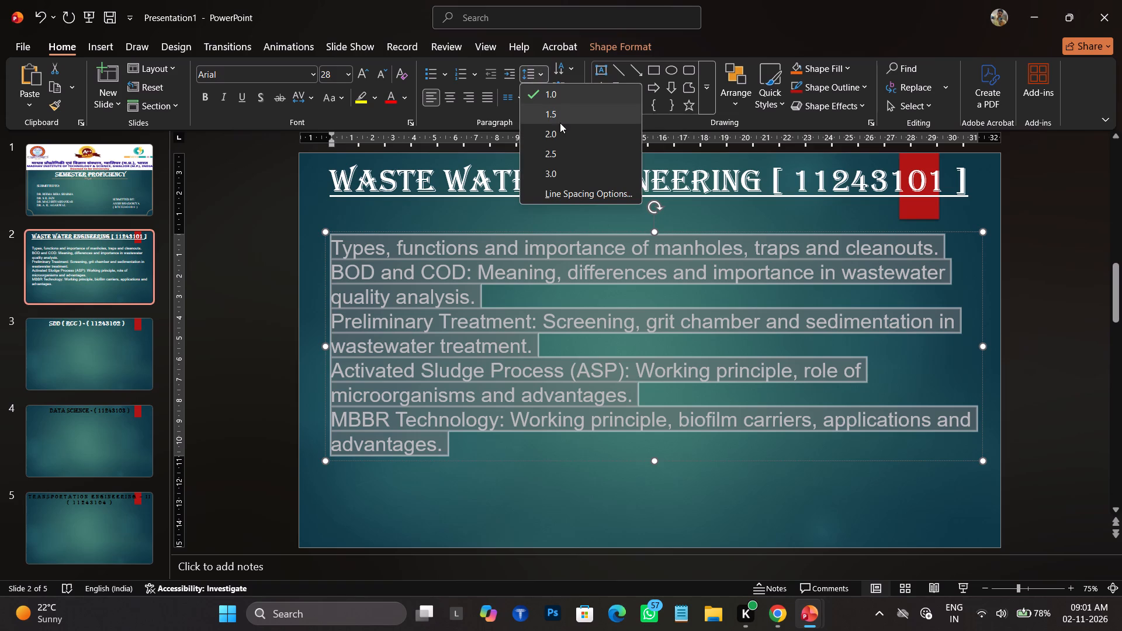
left_click(562, 114)
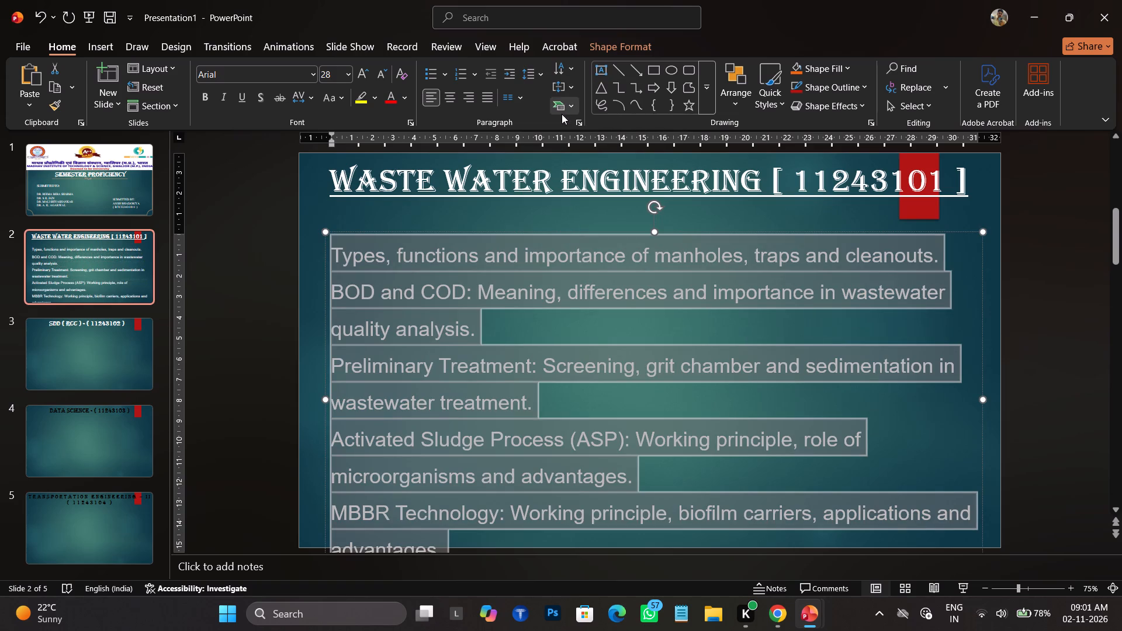
left_click_drag(556, 231, 556, 227)
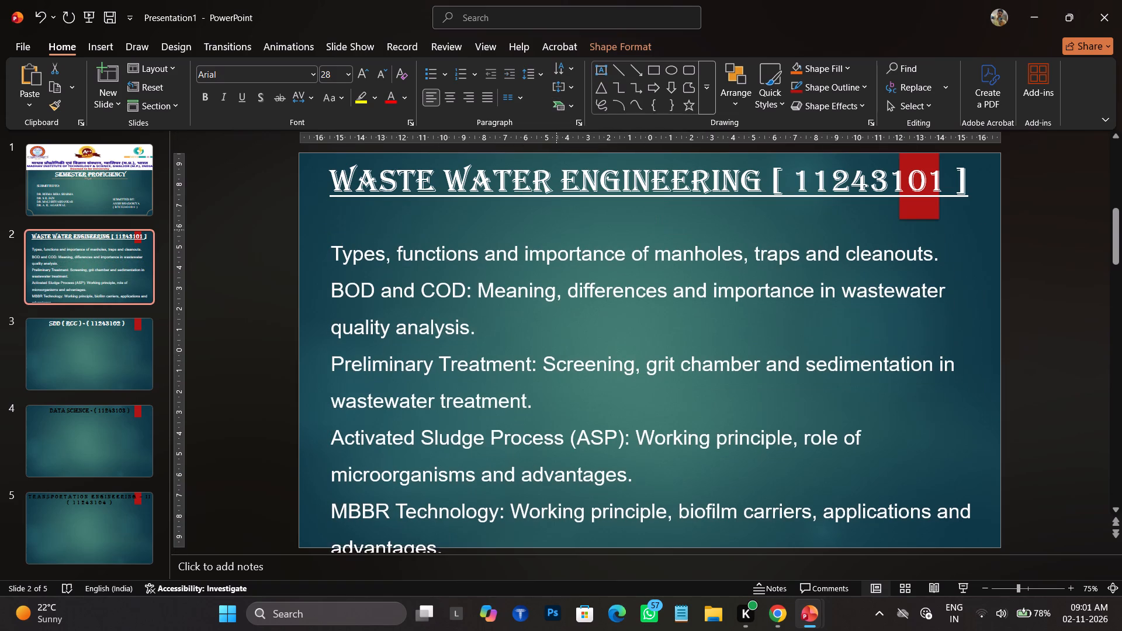
left_click_drag(556, 227, 558, 214)
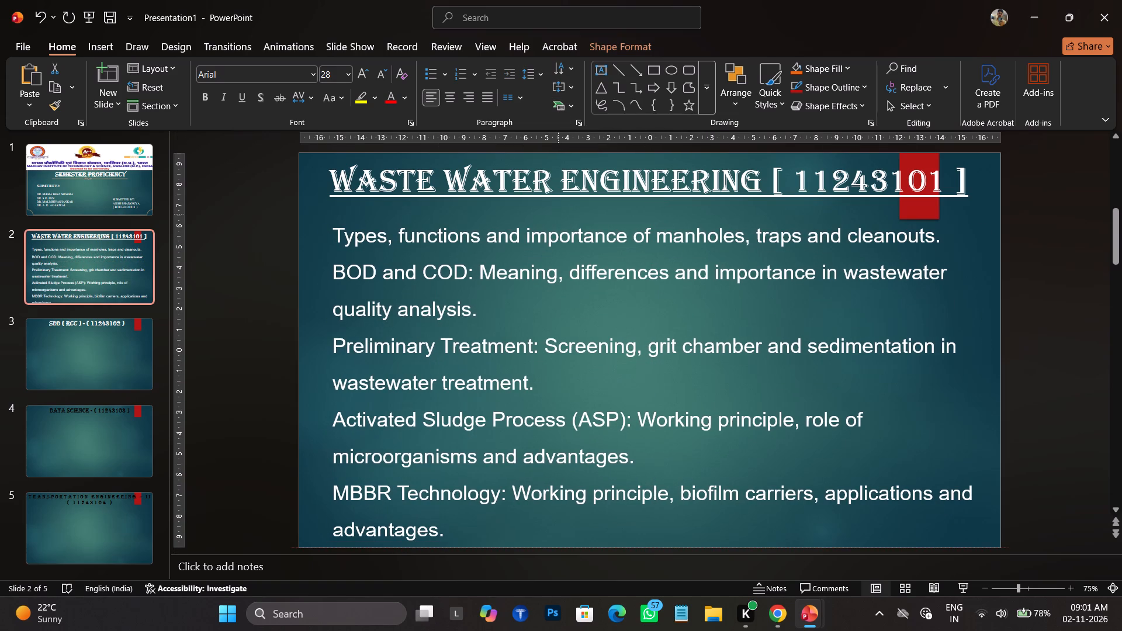
left_click_drag(558, 214, 558, 214)
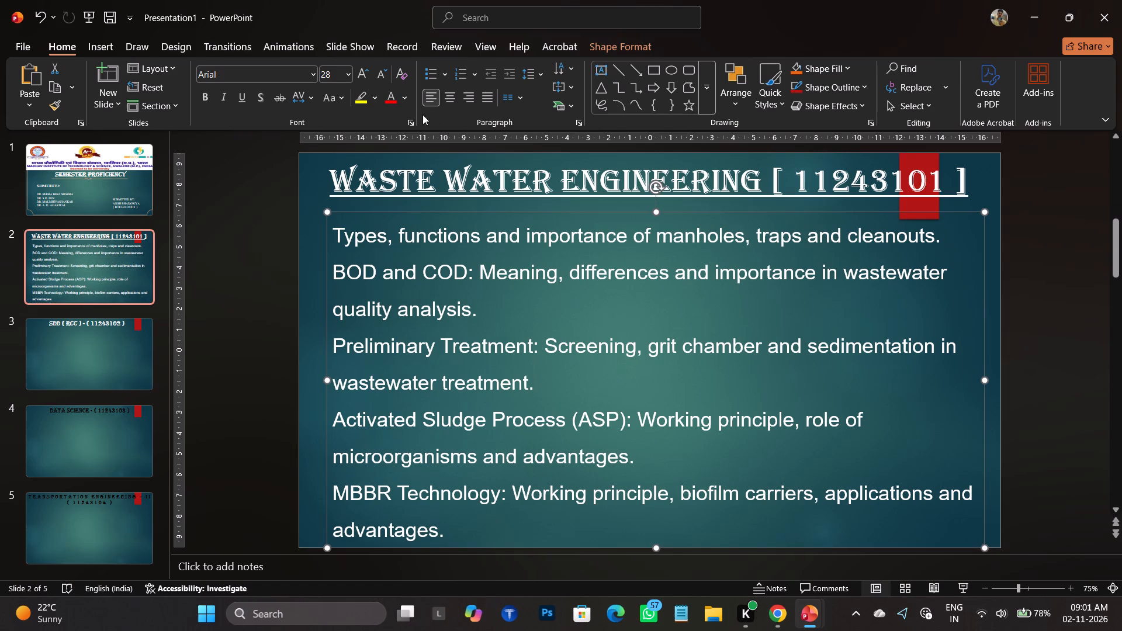
Apply hollow square bullets to the five wastewater points.
left_click(449, 71)
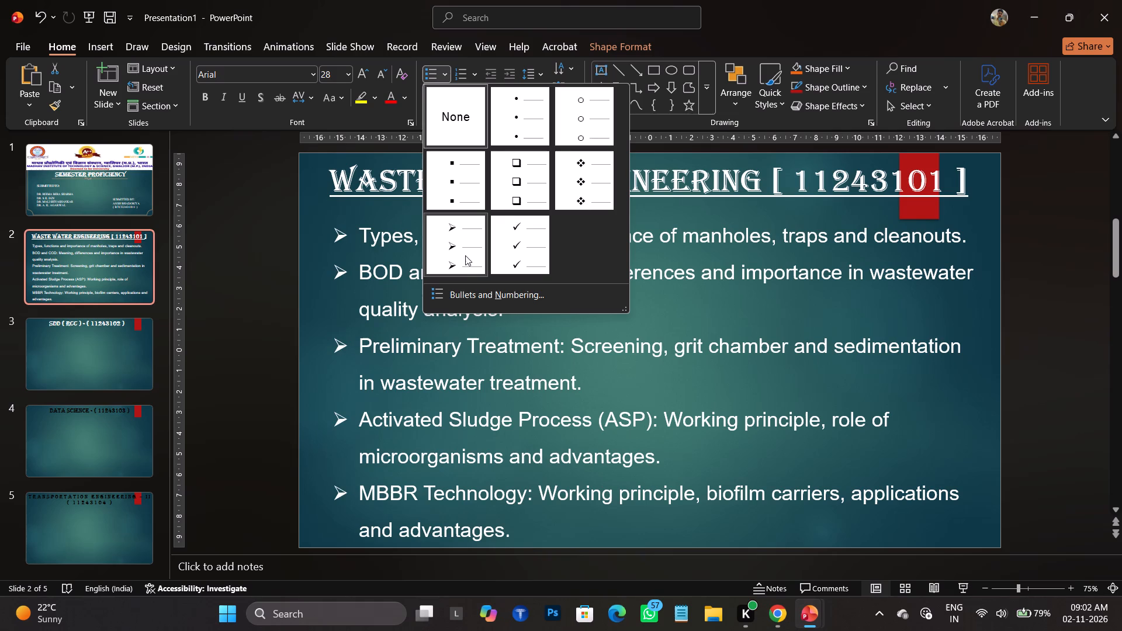
left_click(516, 195)
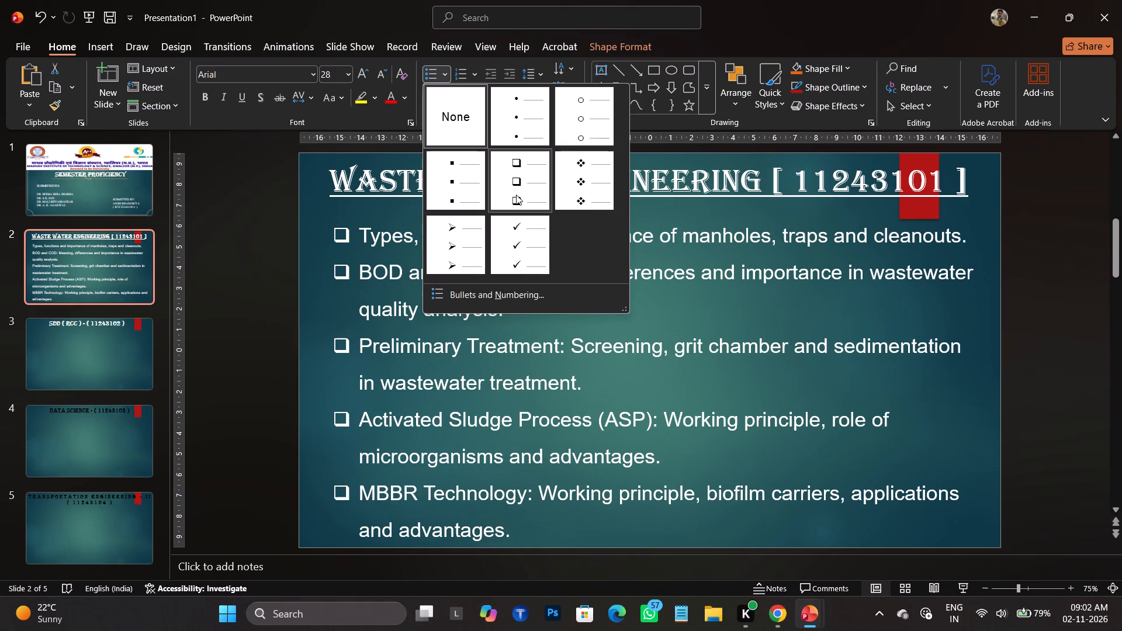
left_click(1060, 334)
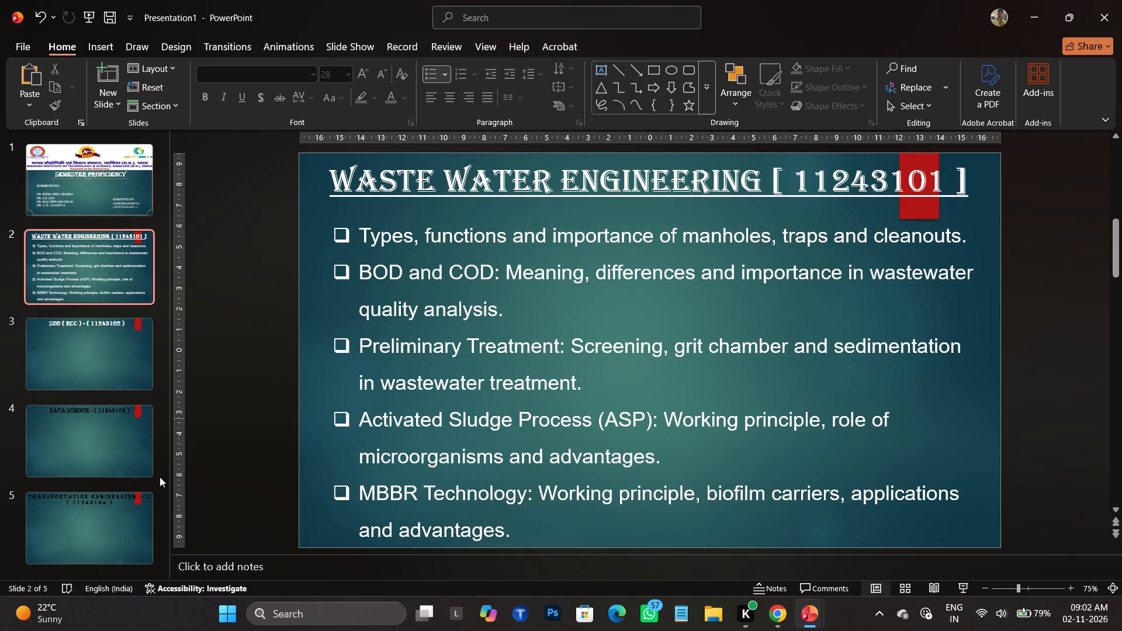
left_click(102, 334)
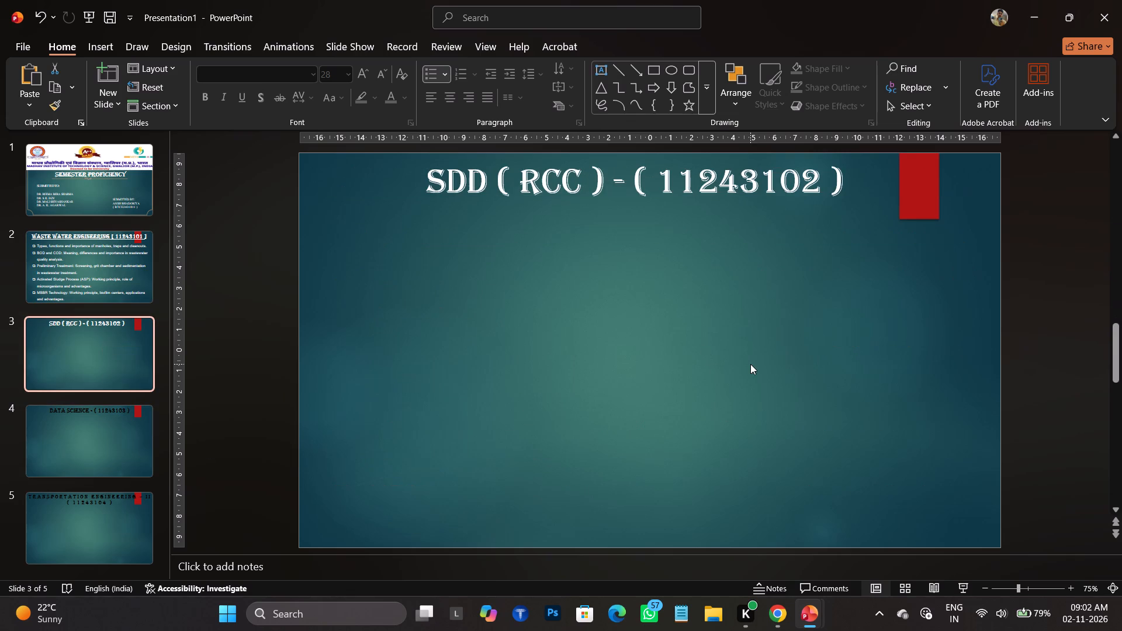
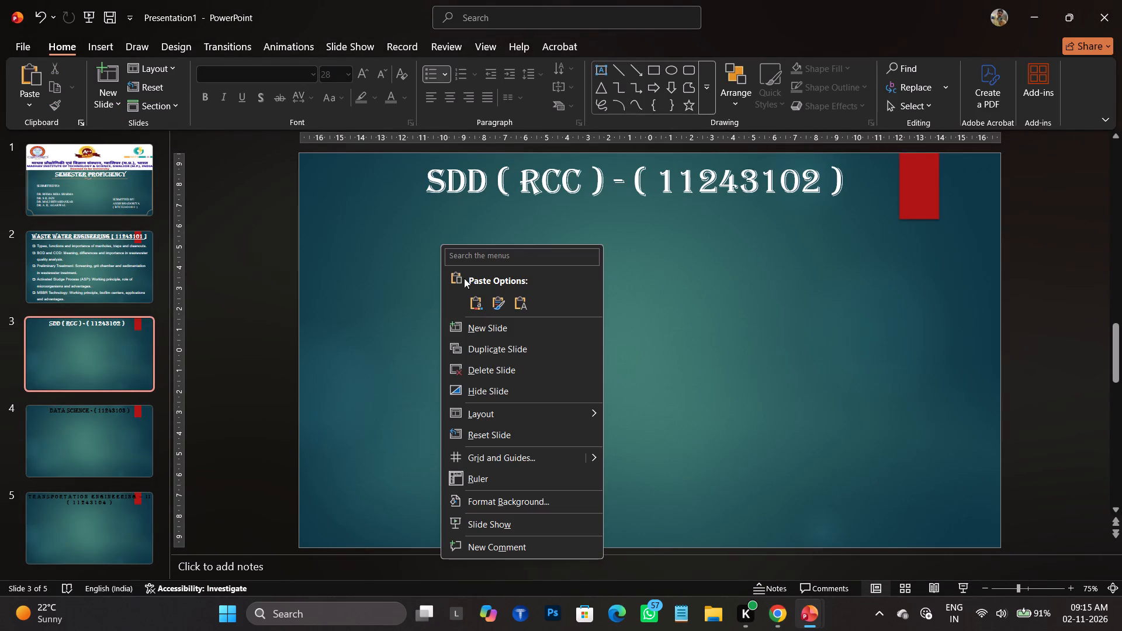
left_click(494, 308)
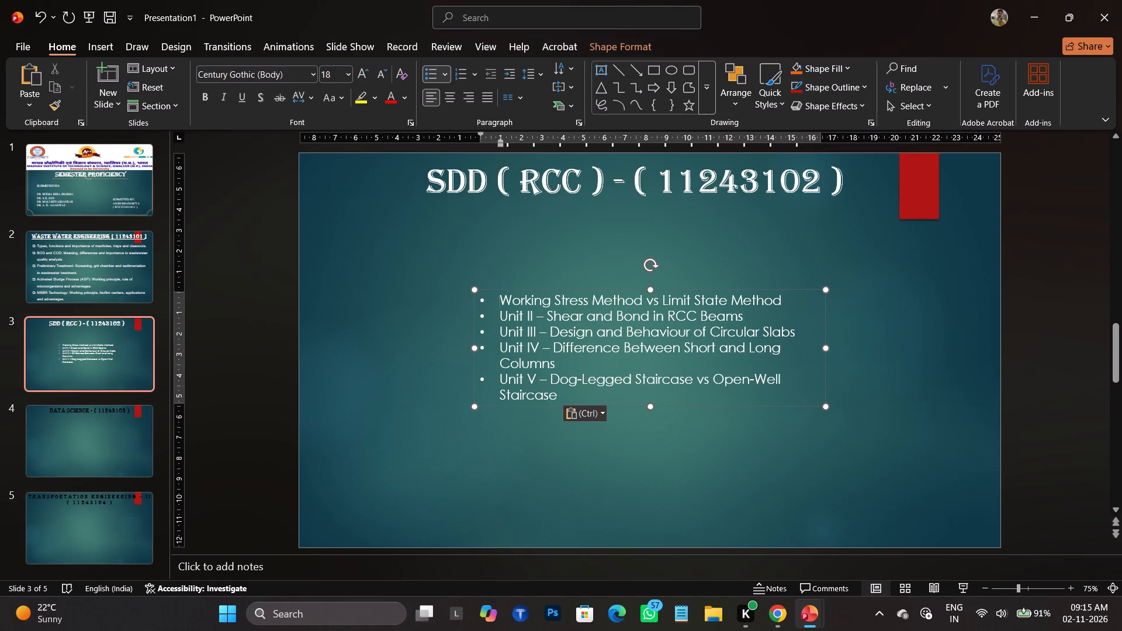
Delete the "Unit II –" prefix from the second bullet so it reads "Shear and Bond in RCC Beams".
left_click(551, 318)
key("Left")
key("BackSpace")
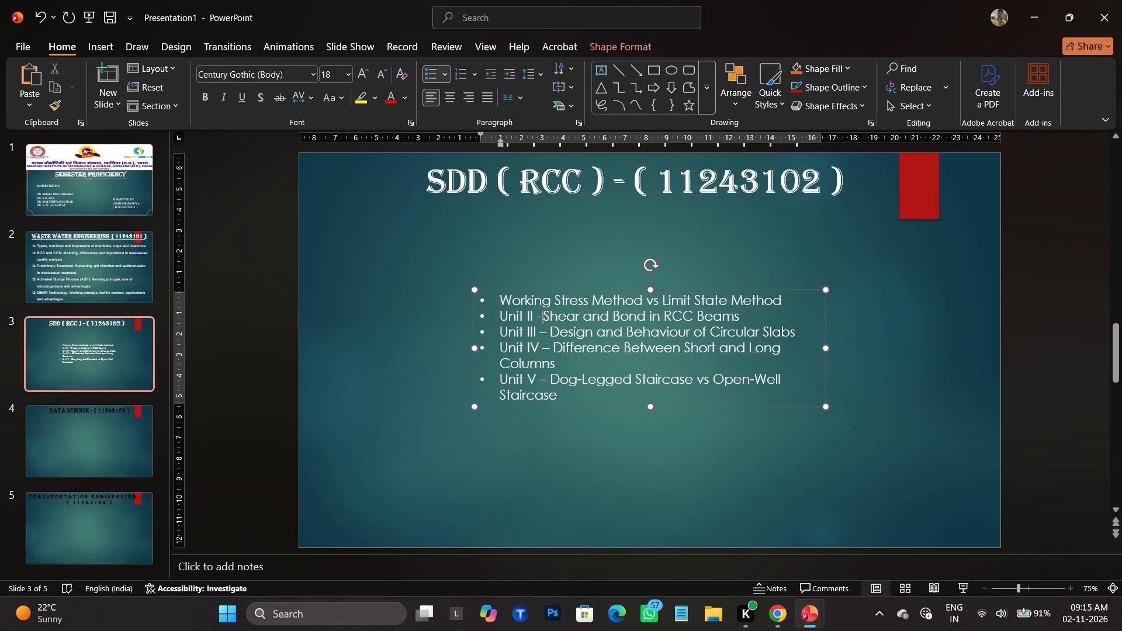
key("BackSpace")
key("BackSpace")
key("BackSpace")
key("BackSpace")
key("BackSpace")
key("BackSpace")
key("BackSpace")
key("BackSpace")
key("BackSpace")
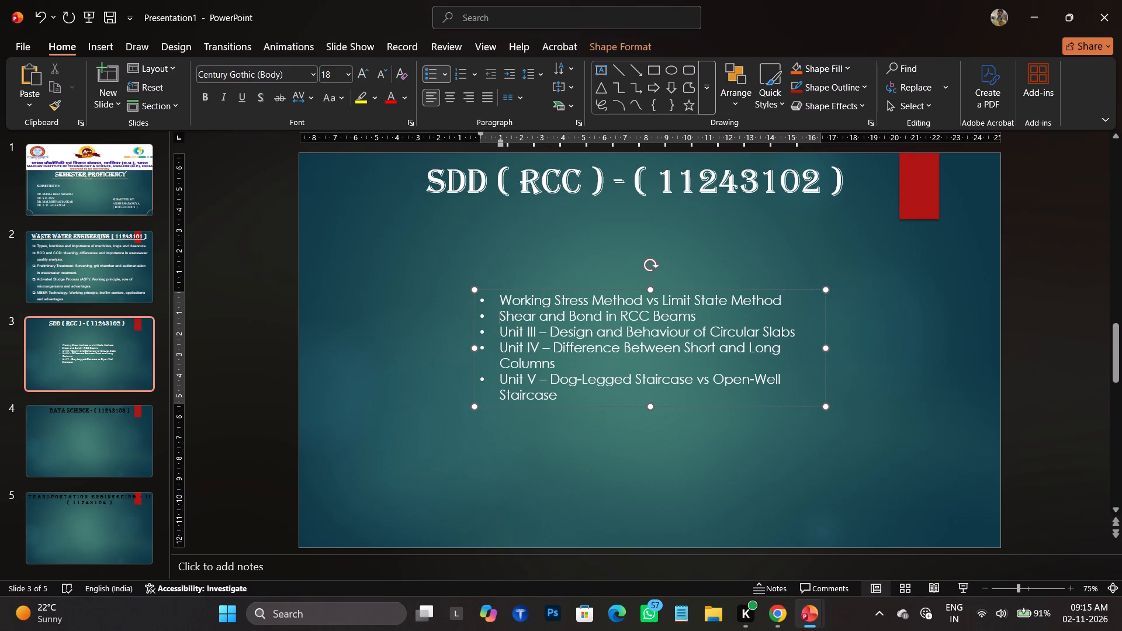
Delete the "Unit III –" prefix from the third bullet so it reads "Design and Behaviour of Circular Slabs".
left_click(553, 332)
key("BackSpace")
key("BackSpace")
key("BackSpace")
key("BackSpace")
key("BackSpace")
key("BackSpace")
key("BackSpace")
key("BackSpace")
key("BackSpace")
key("BackSpace")
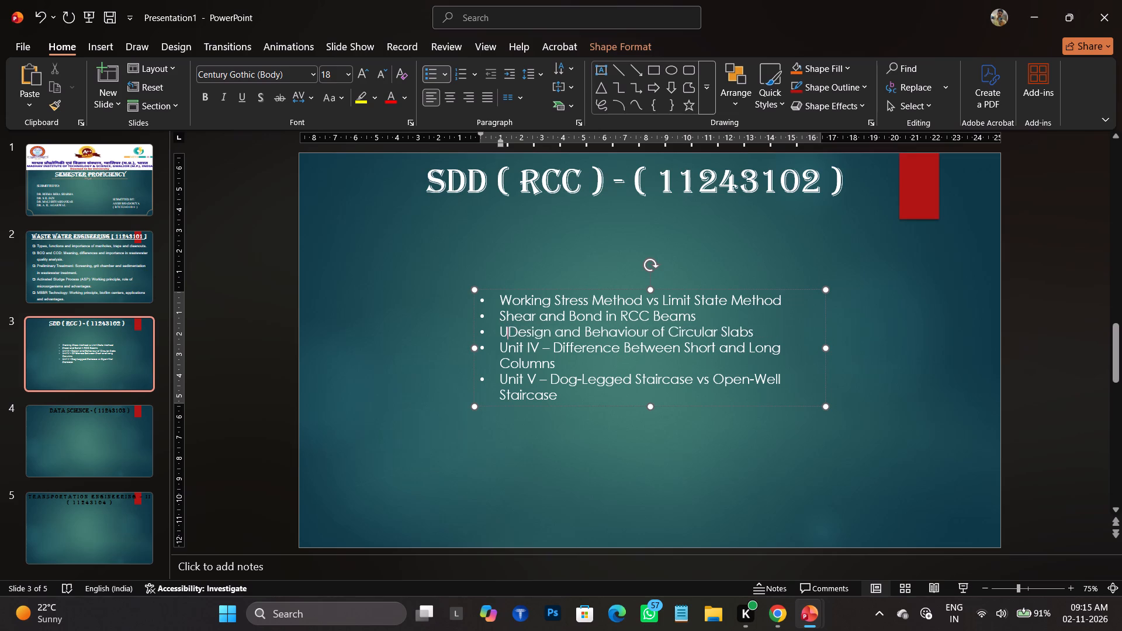
key("BackSpace")
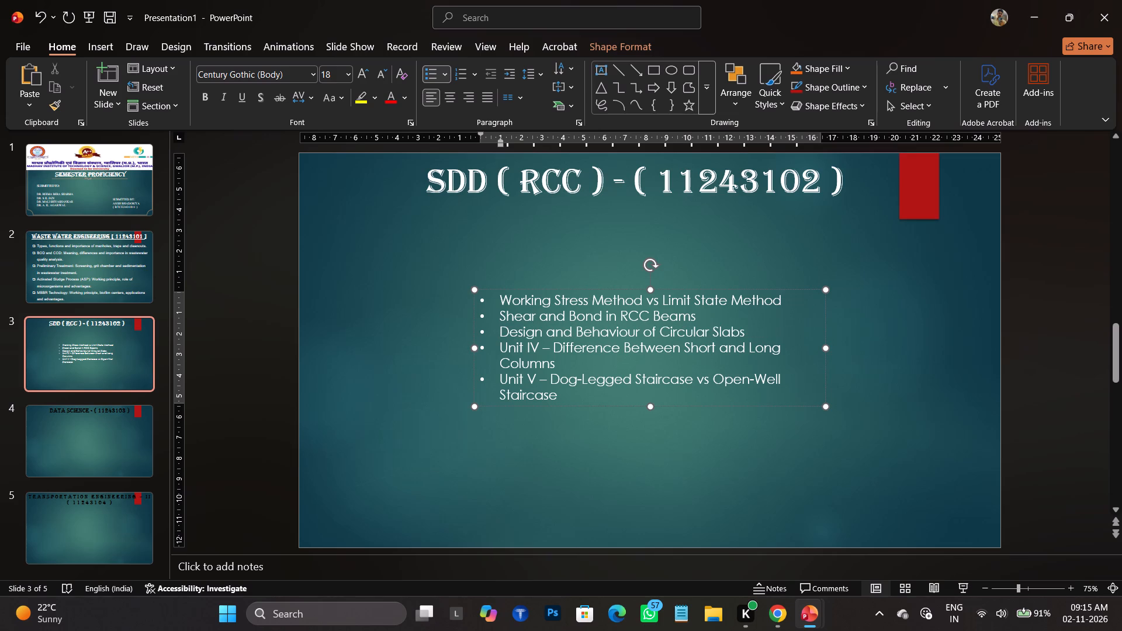
Delete the "Unit IV –" prefix from the fourth bullet so it reads "Difference Between Short and Long Columns".
left_click(553, 345)
key("BackSpace")
key("BackSpace")
key("BackSpace")
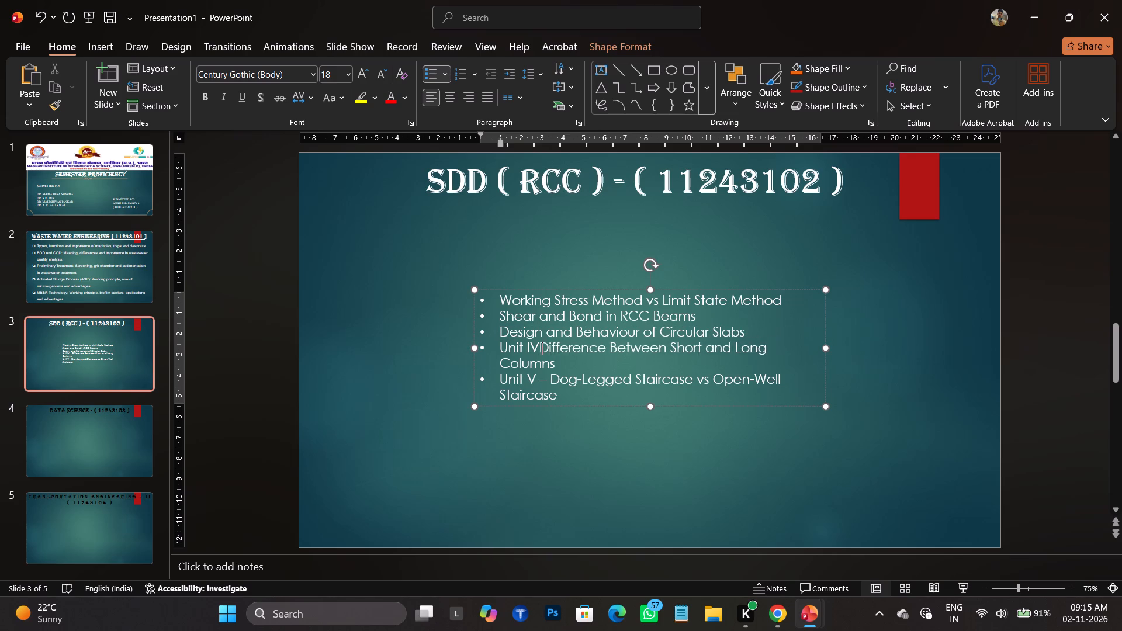
key("BackSpace")
key("BackSpace")
key("BackSpace")
key("BackSpace")
key("BackSpace")
key("BackSpace")
key("BackSpace")
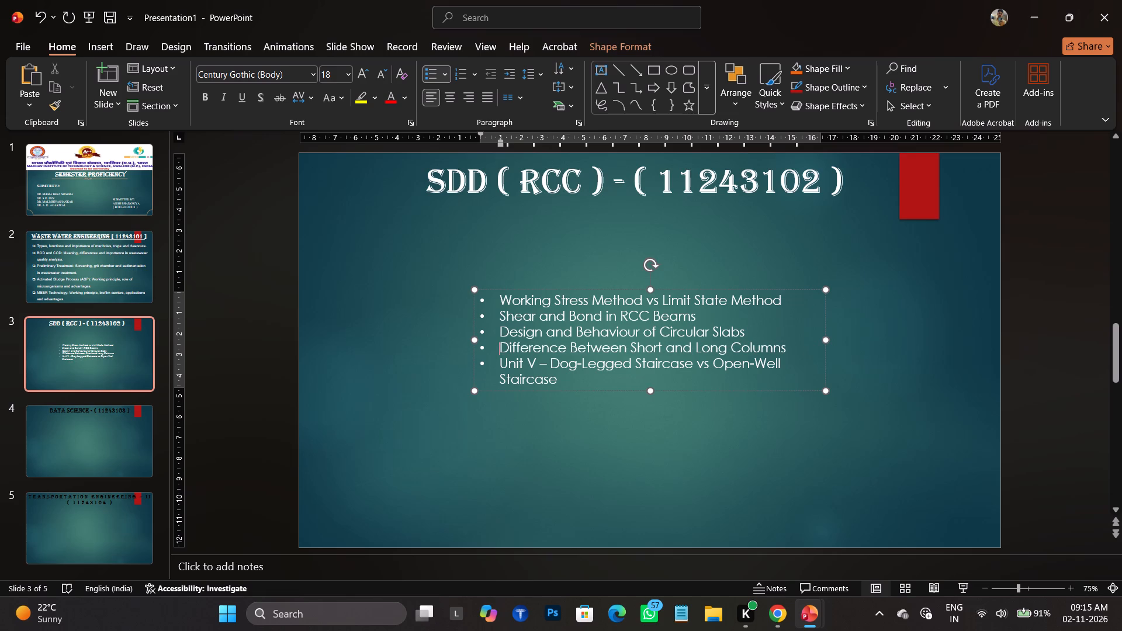
Delete the "Unit V –" prefix from the fifth bullet so it reads "Dog-Legged Staircase vs Open-Well Staircase".
left_click(548, 362)
key("BackSpace")
key("BackSpace")
key("BackSpace")
key("BackSpace")
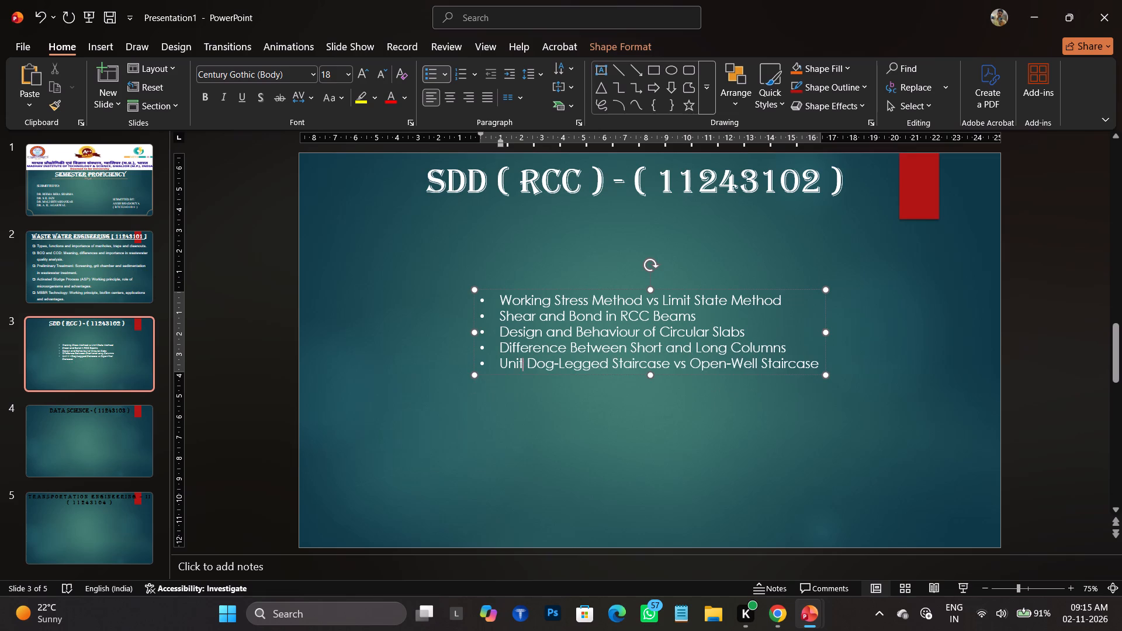
key("BackSpace")
key("Right")
key("BackSpace")
key("BackSpace")
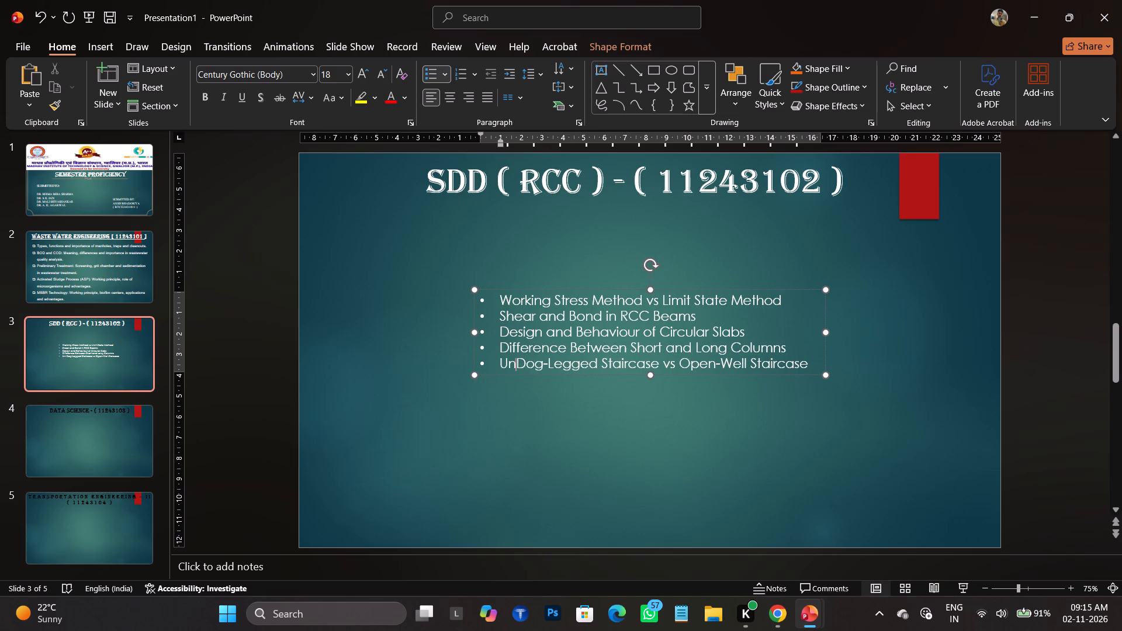
key("BackSpace")
key("BackSpace")
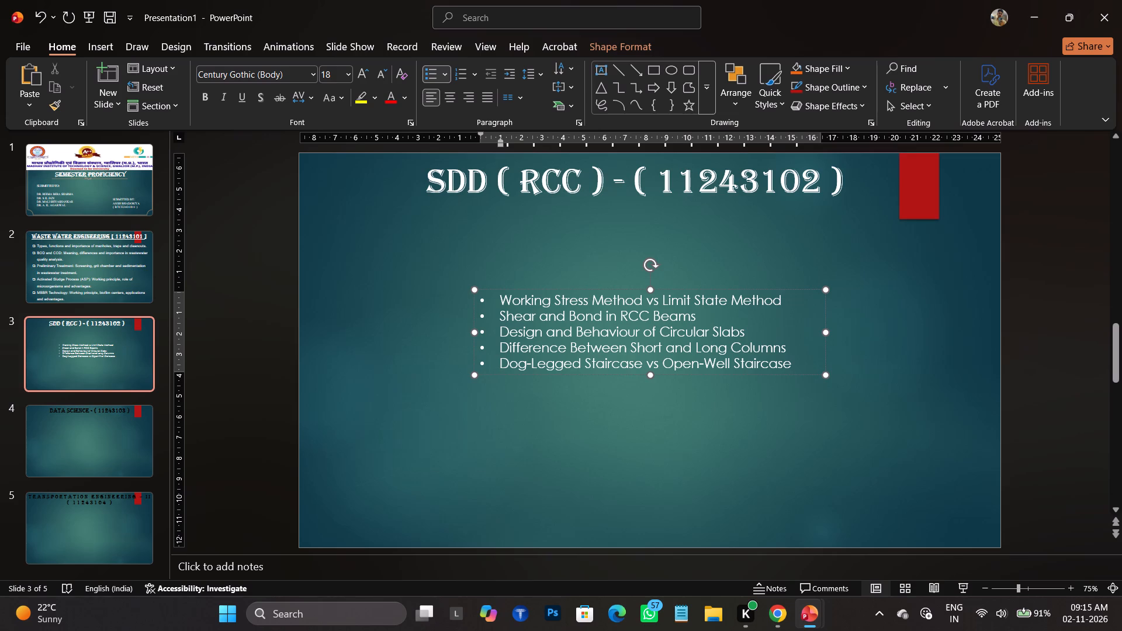
Format all five RCC topic bullets in Arial at font size 28.
left_click_drag(497, 300, 746, 363)
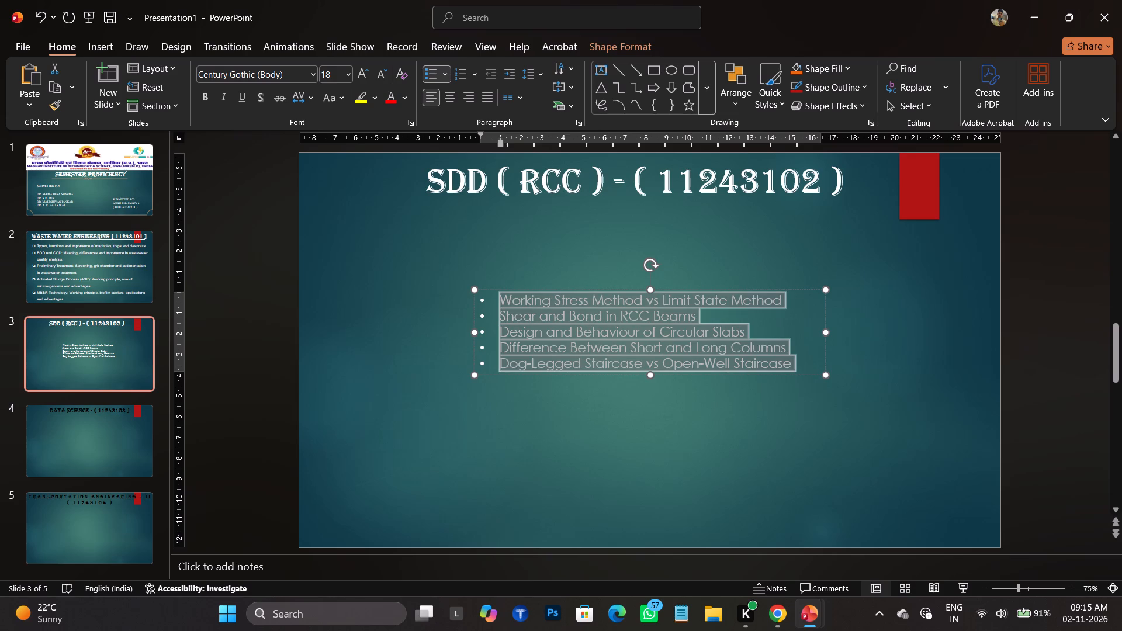
left_click_drag(746, 363, 792, 366)
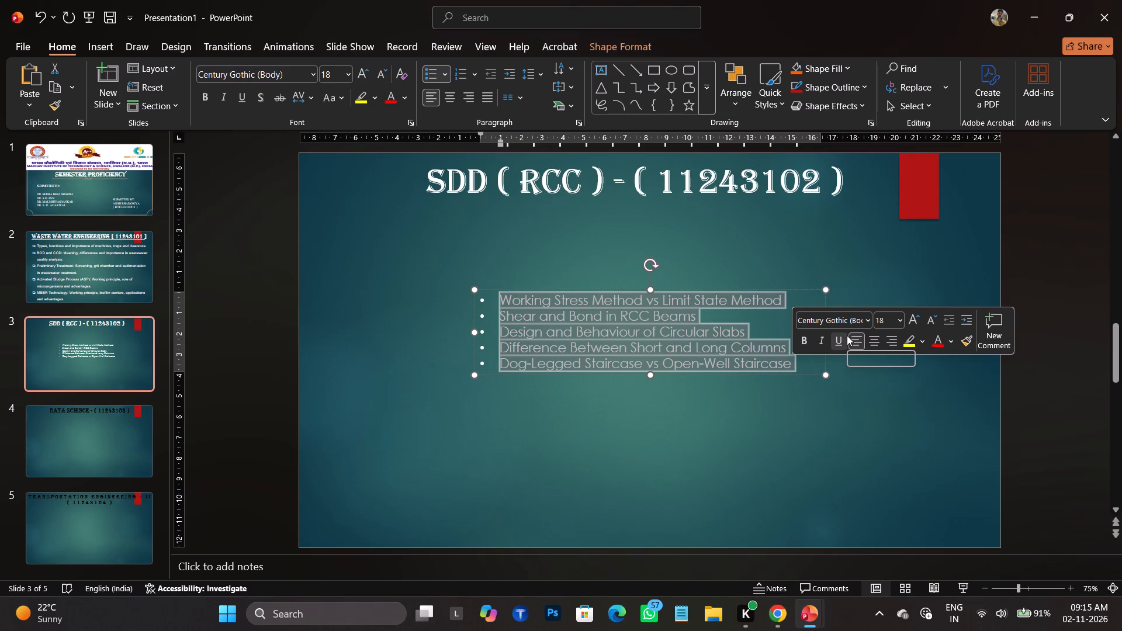
left_click(866, 325)
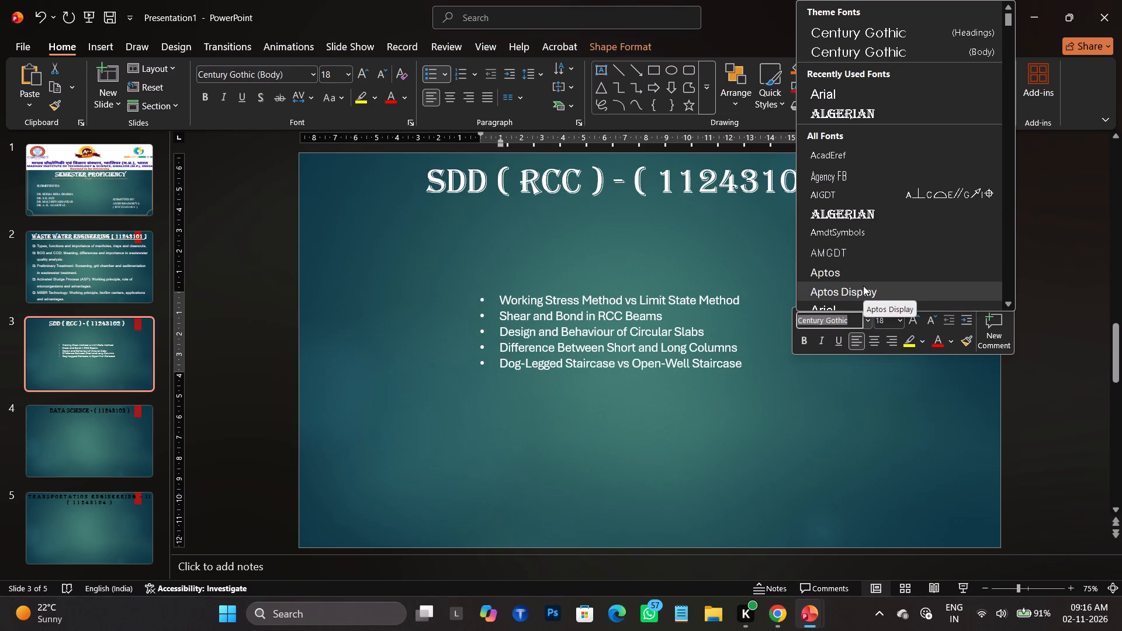
scroll(863, 286, "down", 1)
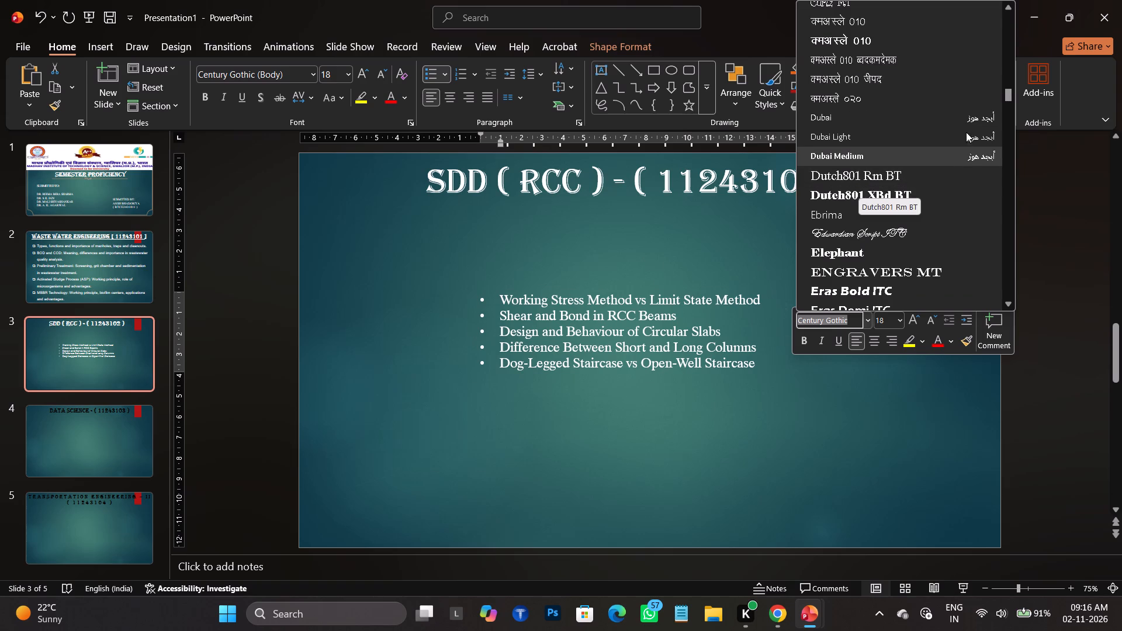
left_click_drag(1007, 98, 1008, 75)
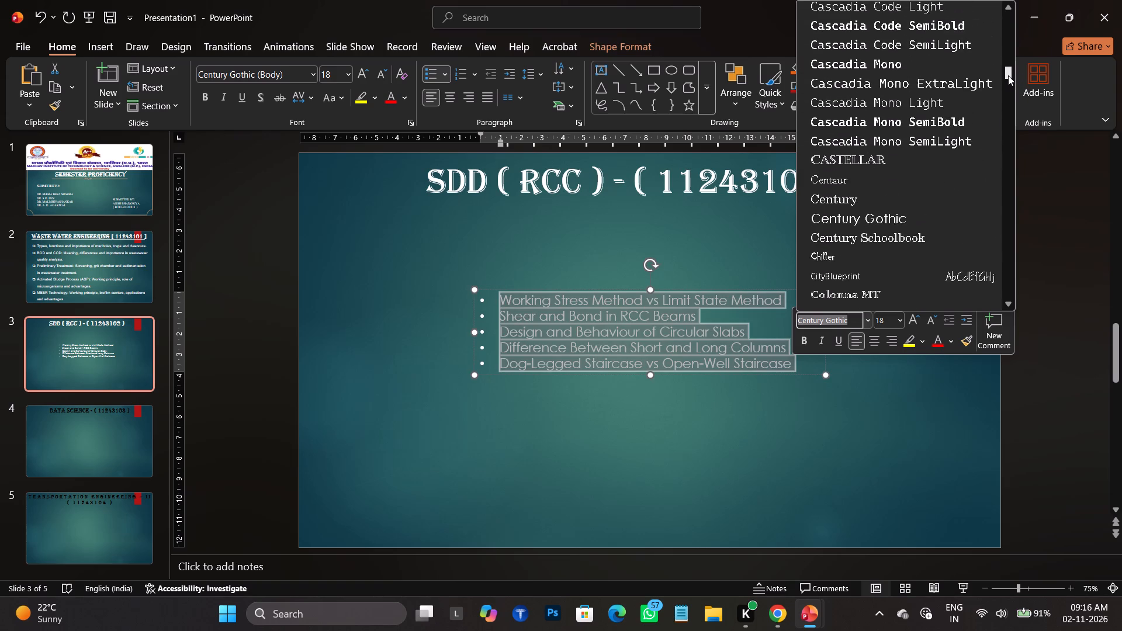
left_click_drag(1008, 75, 1003, 60)
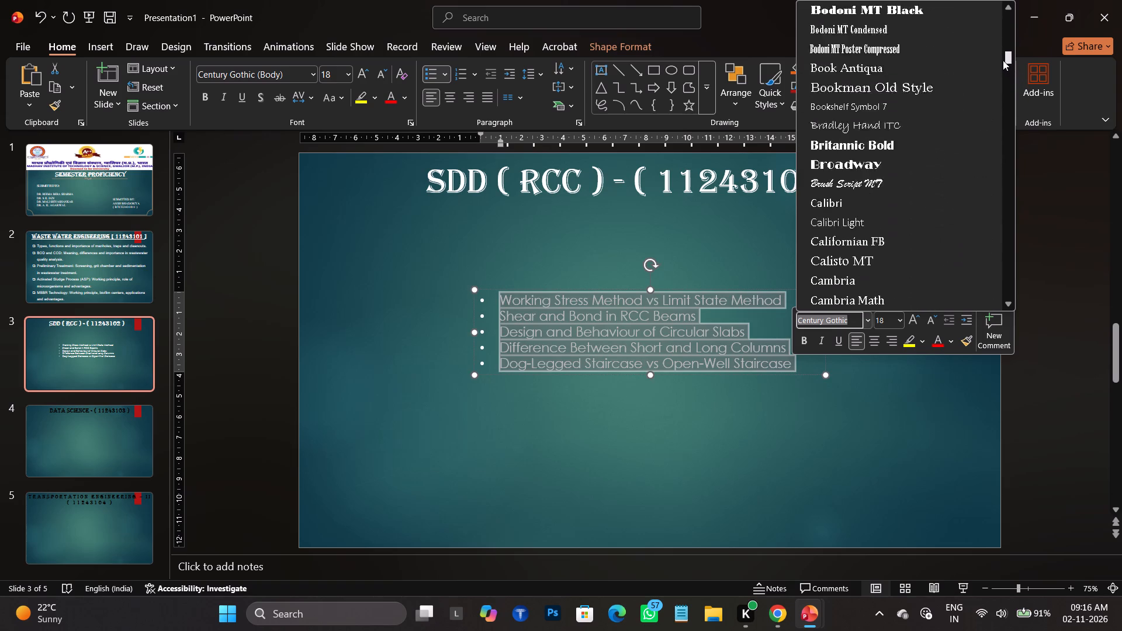
left_click_drag(1003, 60, 1002, 48)
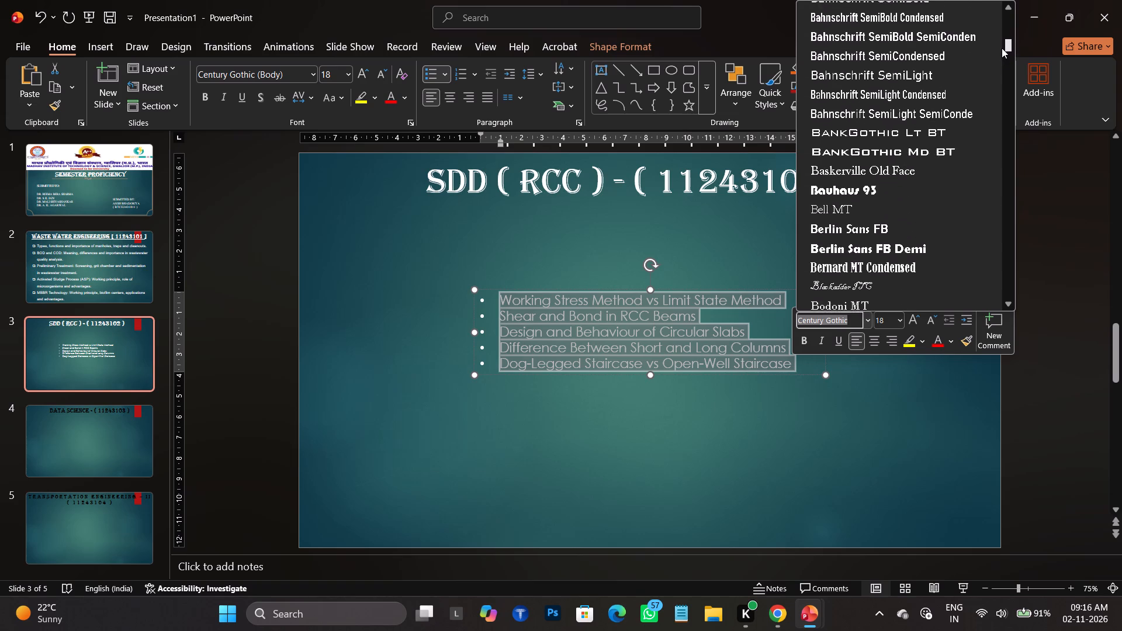
left_click_drag(1002, 48, 1001, 41)
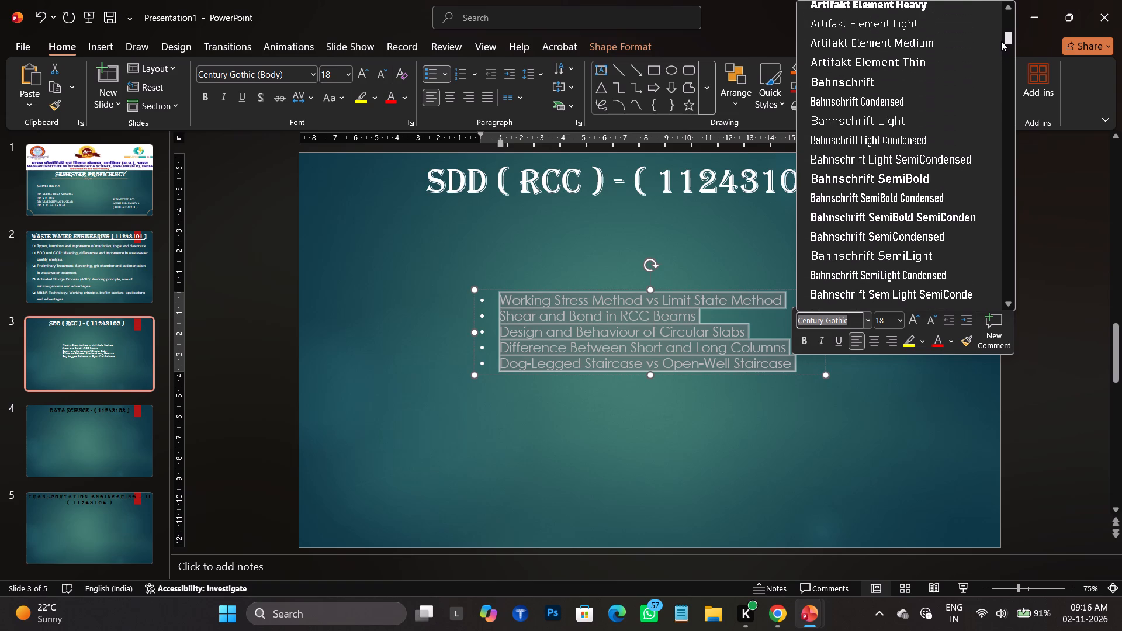
left_click_drag(1001, 41, 998, 35)
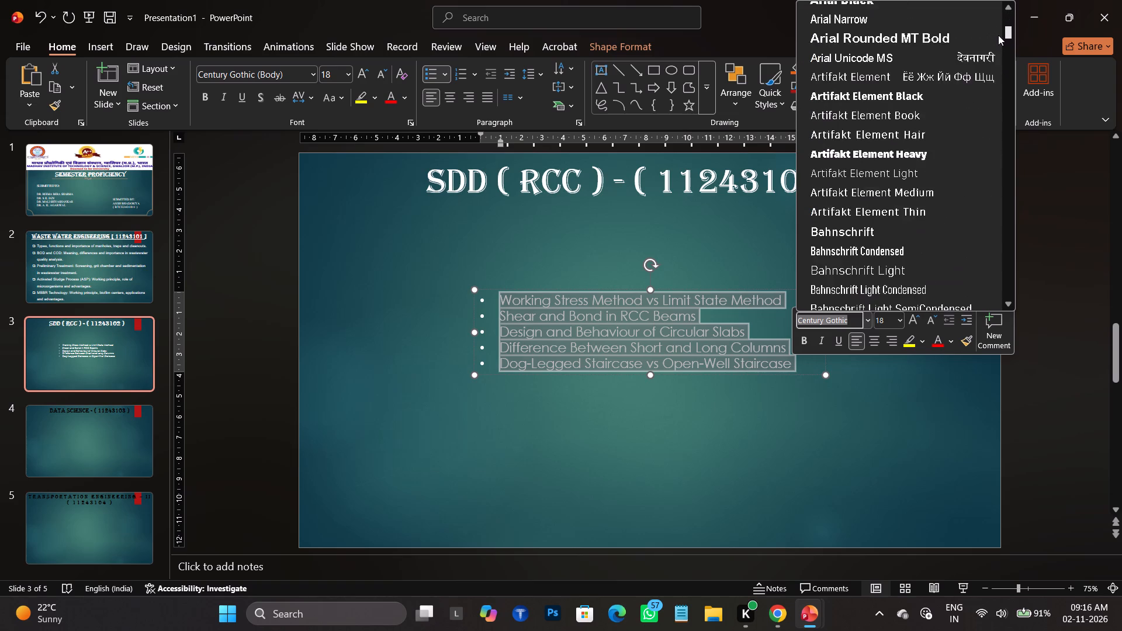
left_click_drag(998, 35, 999, 27)
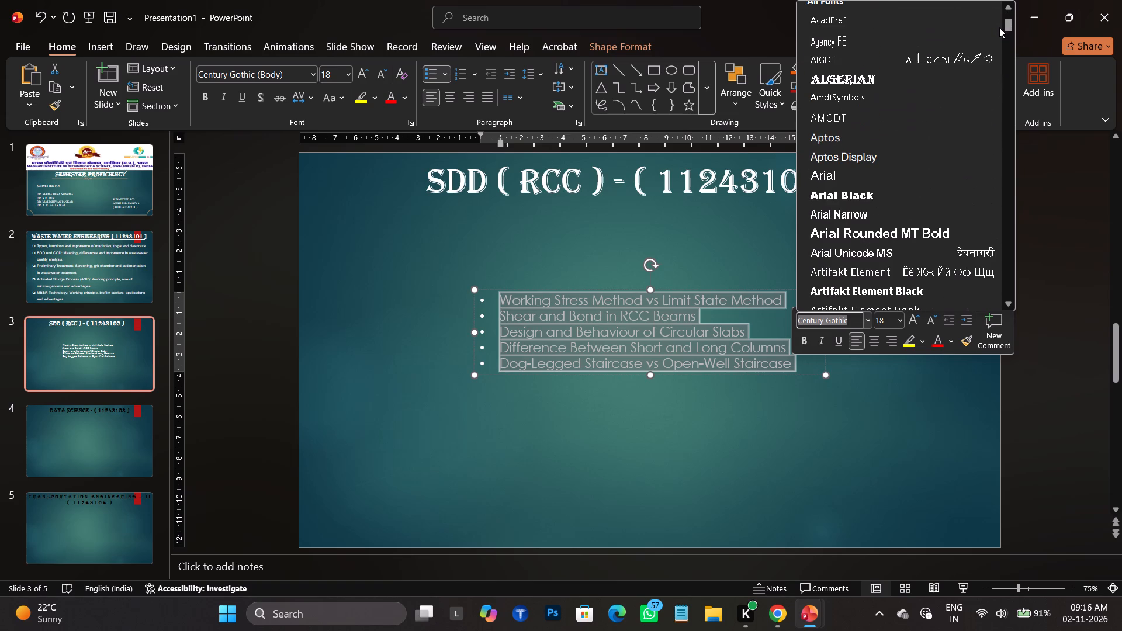
left_click(832, 173)
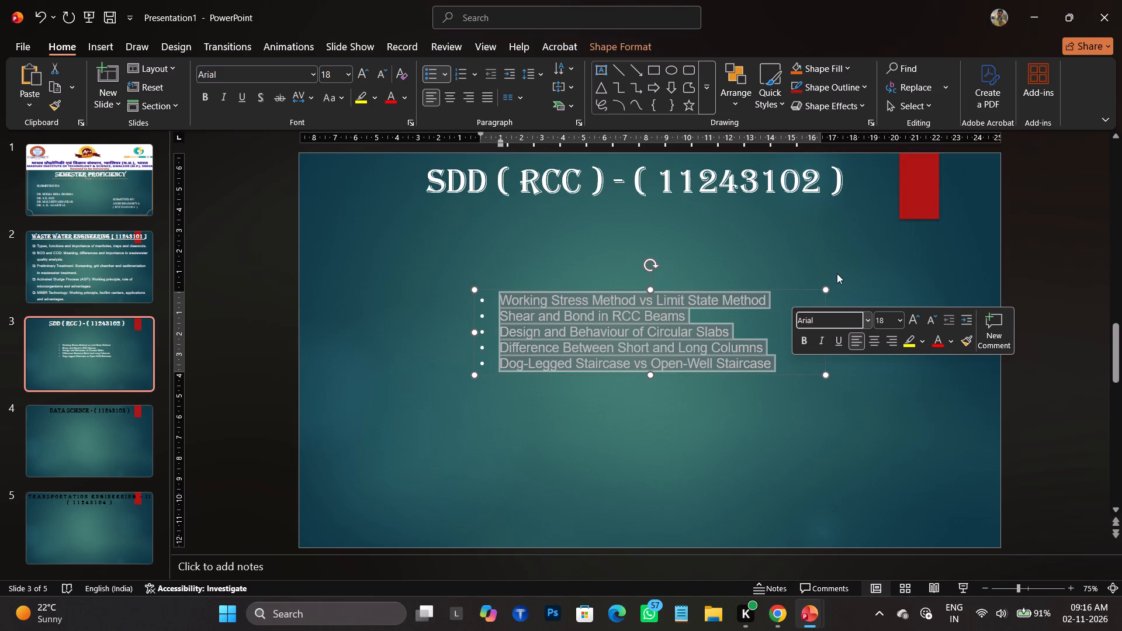
left_click(895, 327)
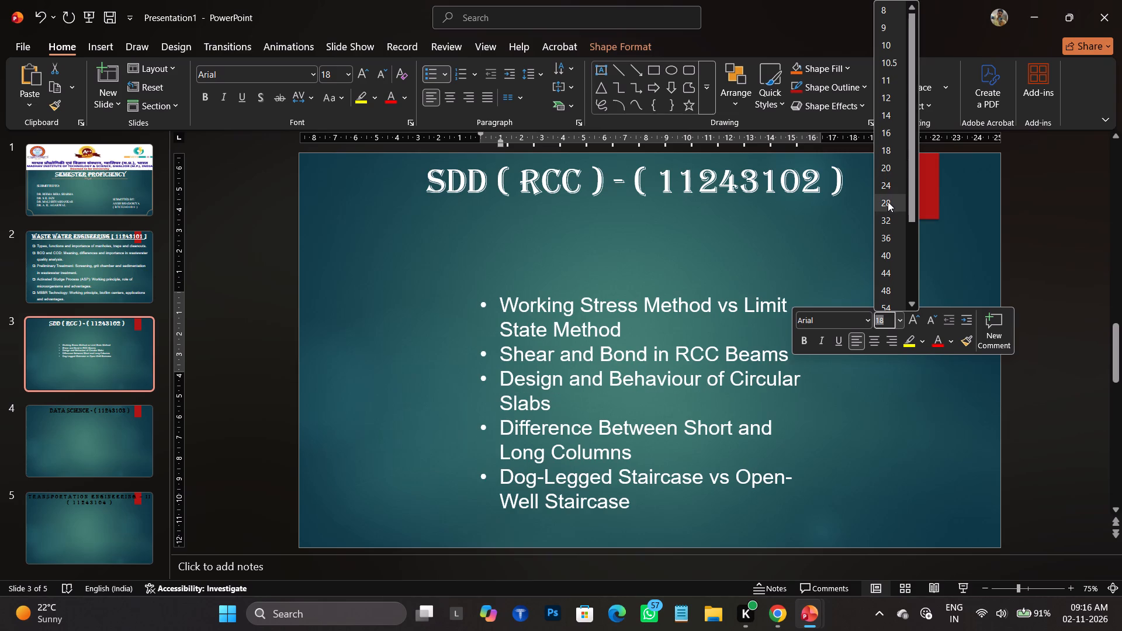
left_click(888, 202)
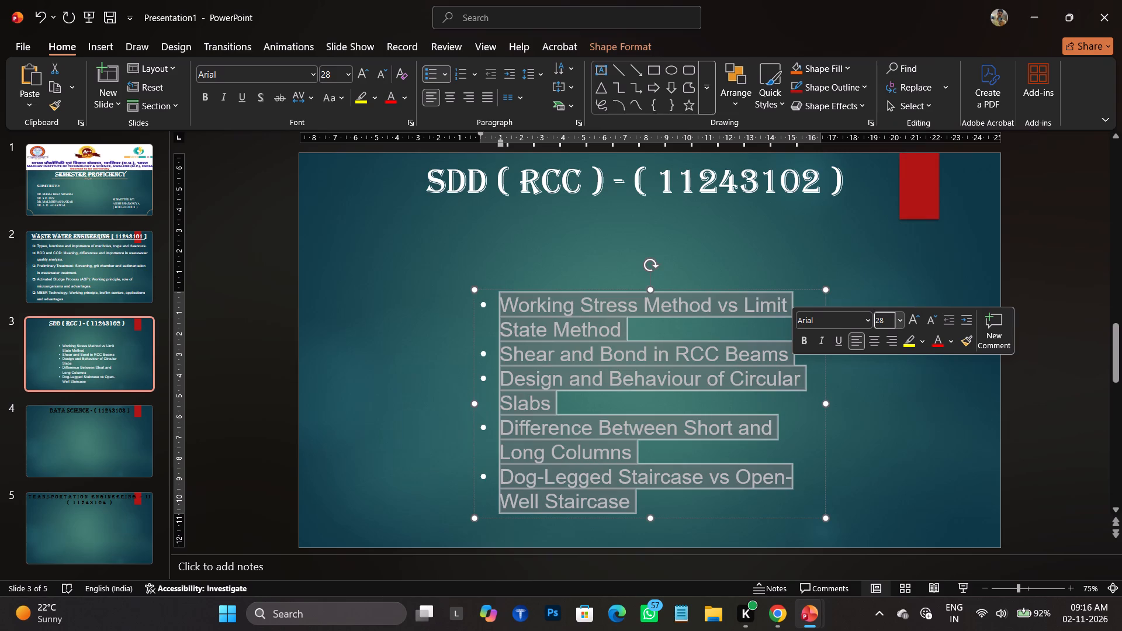
Widen the topics text box on both sides so each bullet fits on one line across the slide.
left_click_drag(827, 403, 931, 400)
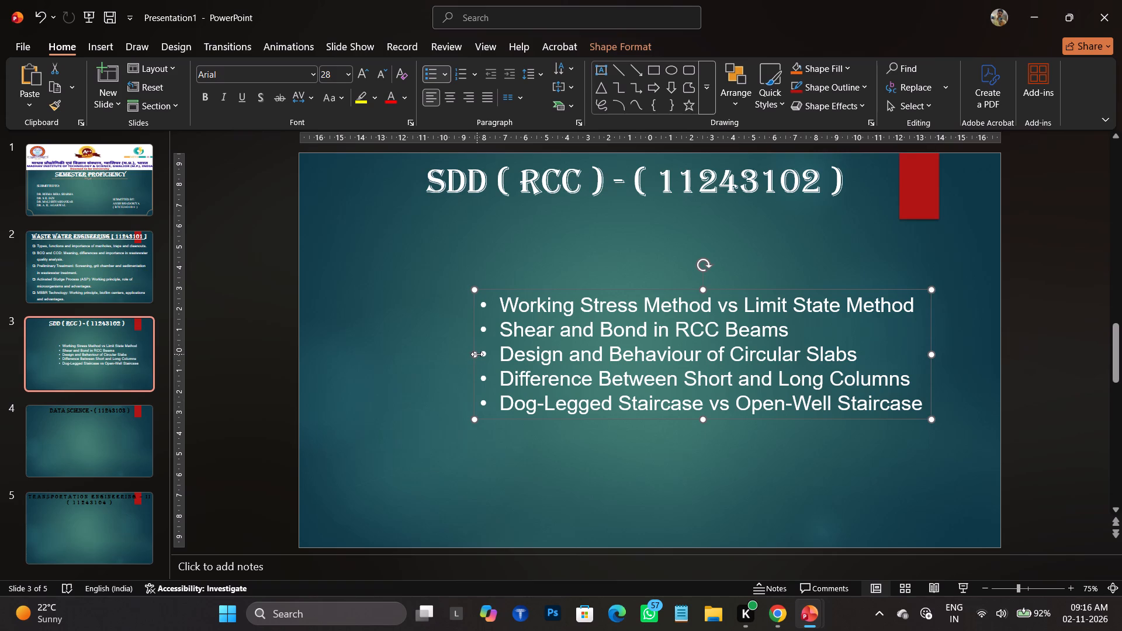
left_click_drag(477, 354, 351, 365)
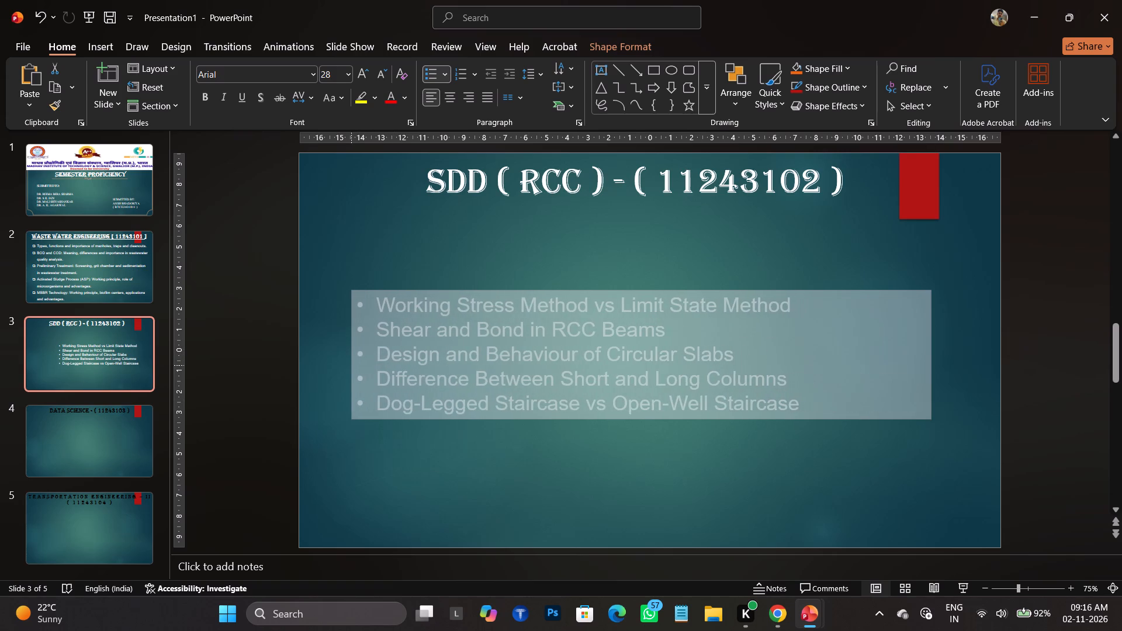
left_click_drag(351, 365, 349, 365)
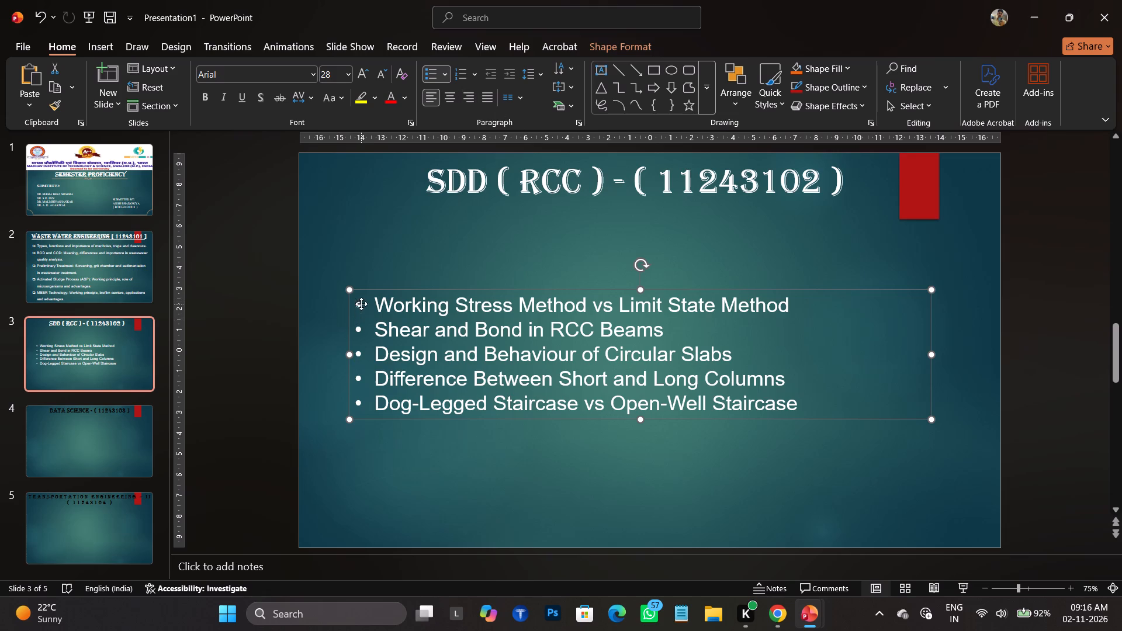
Increase the line spacing of all five RCC topic bullets to 1.5.
left_click_drag(373, 299, 463, 306)
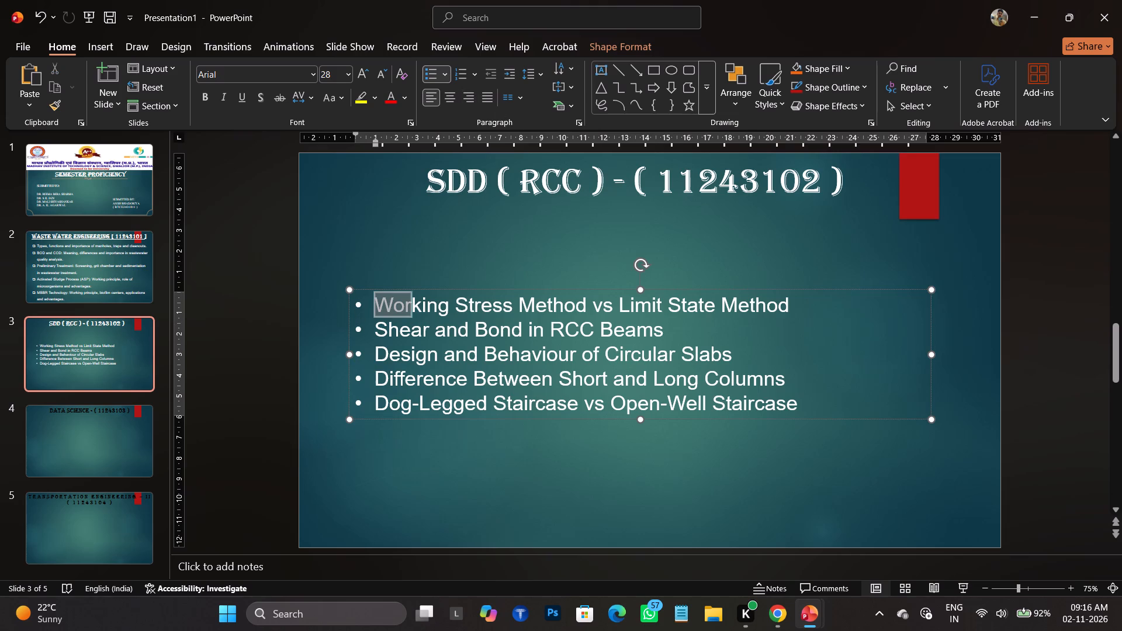
left_click_drag(463, 306, 805, 430)
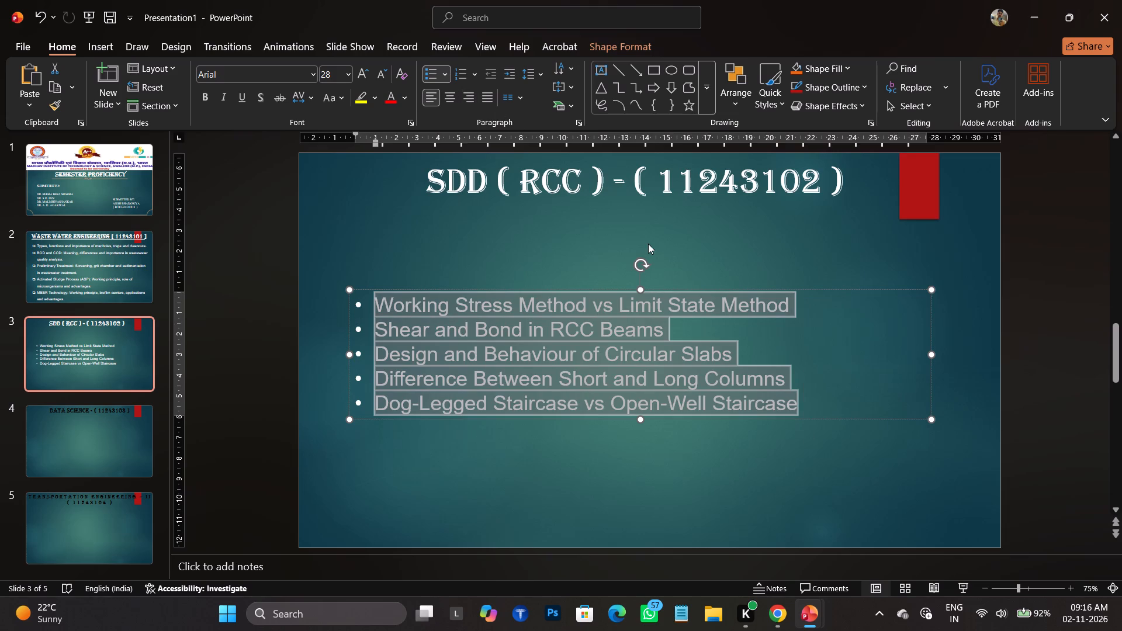
left_click(539, 78)
left_click(543, 113)
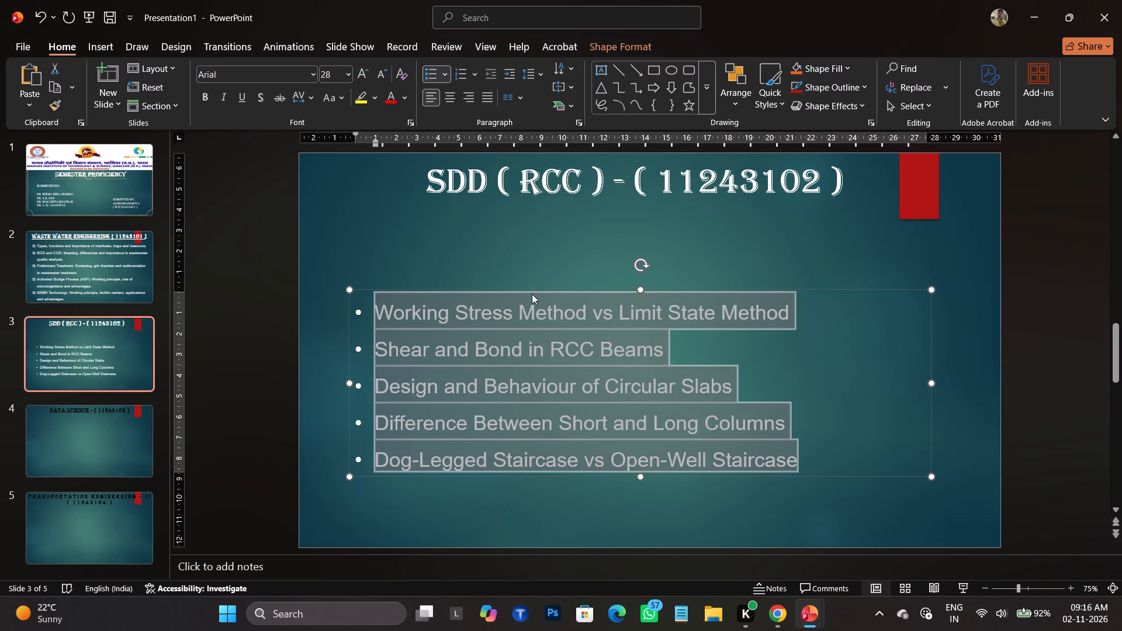
Reposition the topics text box on the SDD (RCC) slide slightly higher and further right, beneath the title.
left_click(535, 252)
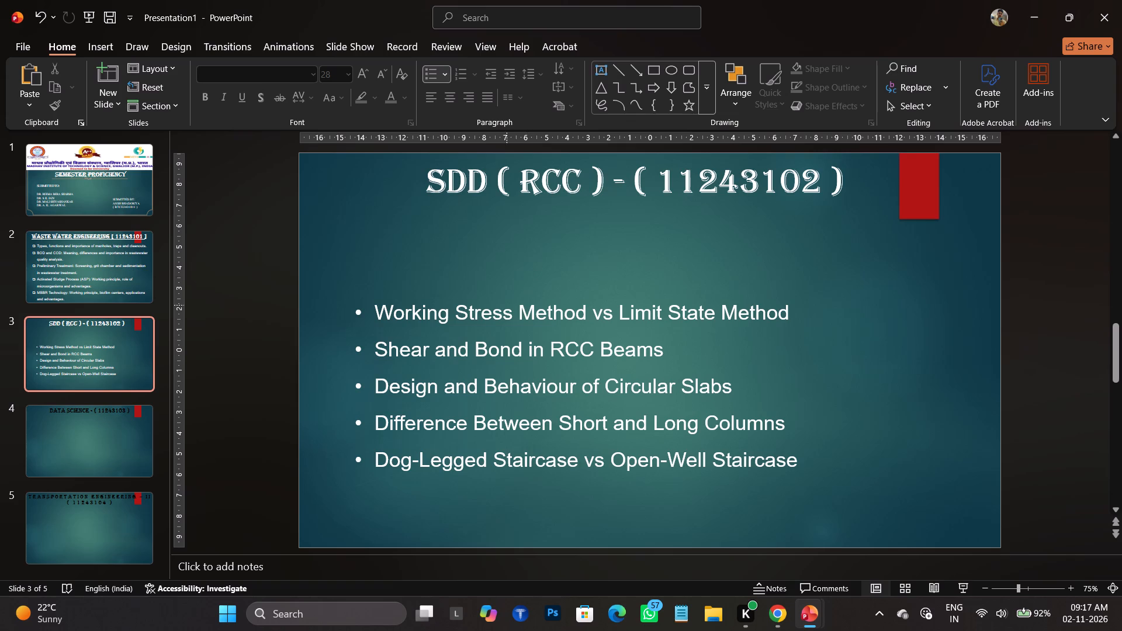
left_click(487, 384)
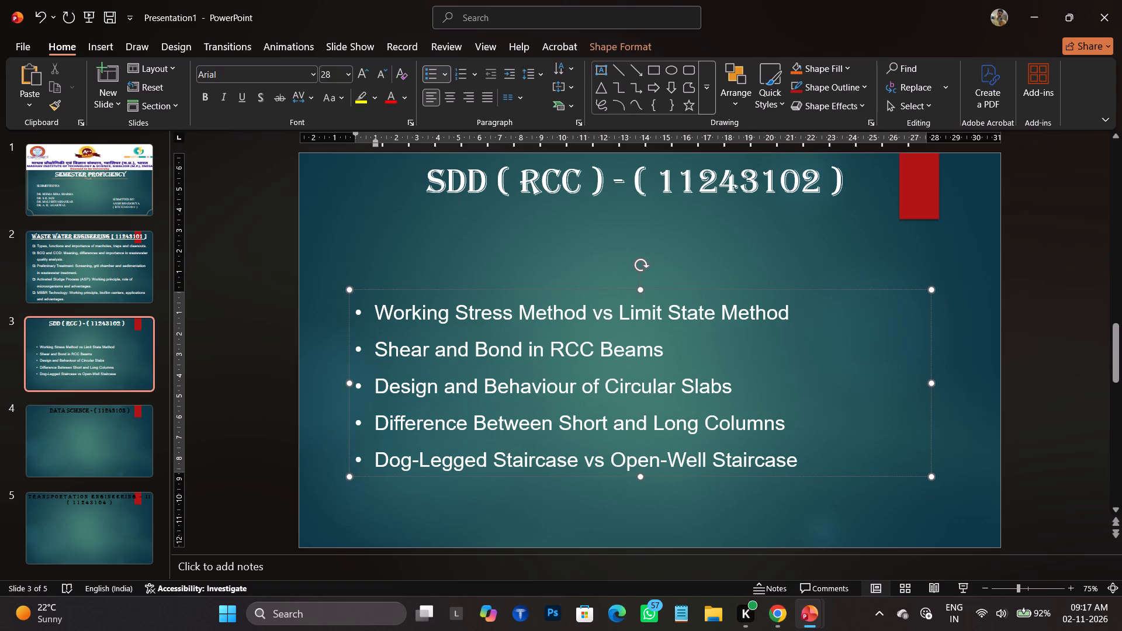
left_click_drag(492, 290, 493, 278)
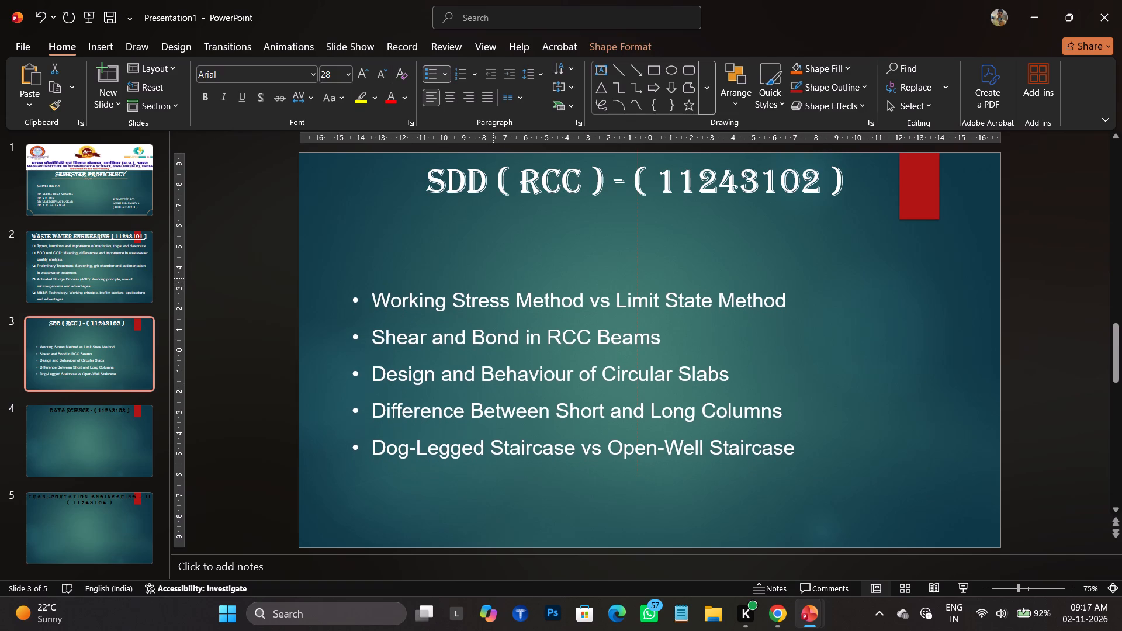
left_click_drag(493, 278, 491, 284)
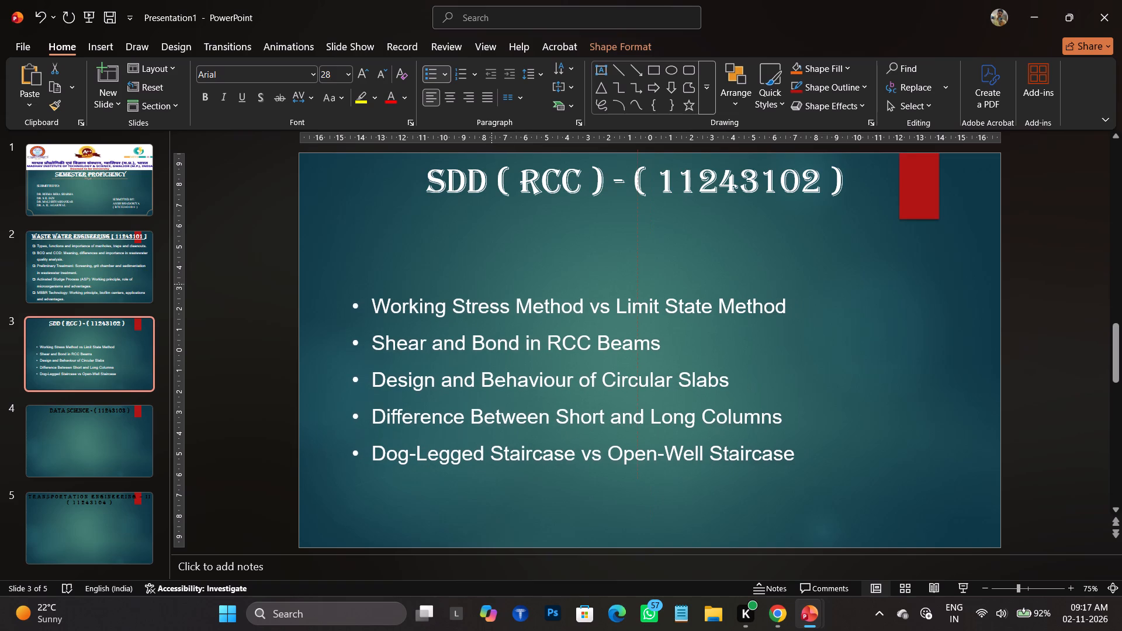
left_click_drag(491, 284, 502, 283)
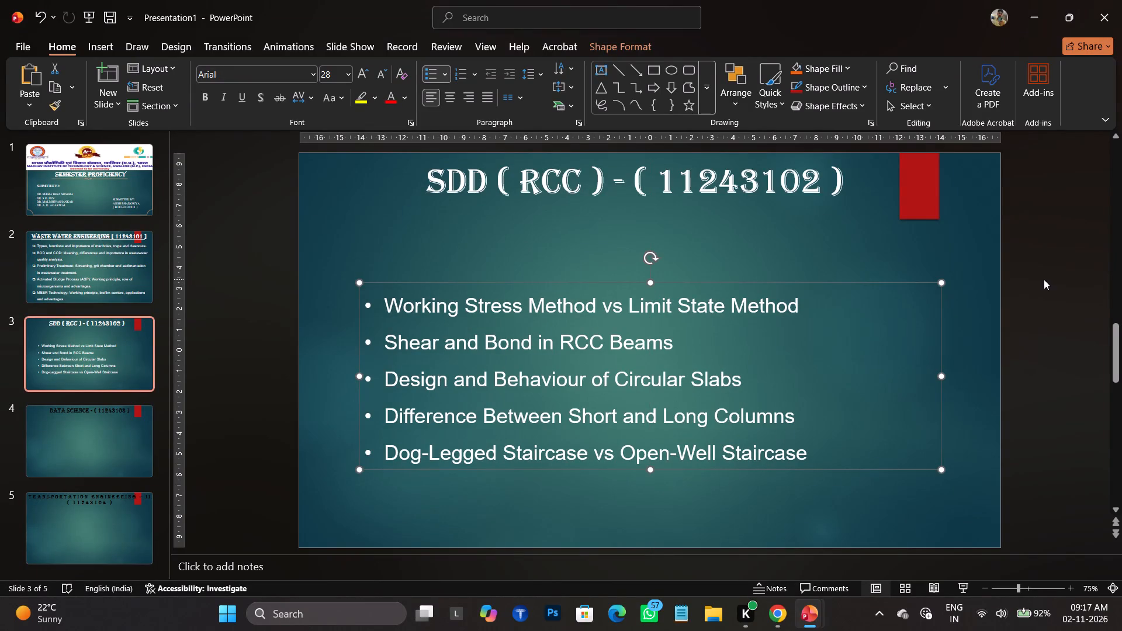
left_click(1044, 279)
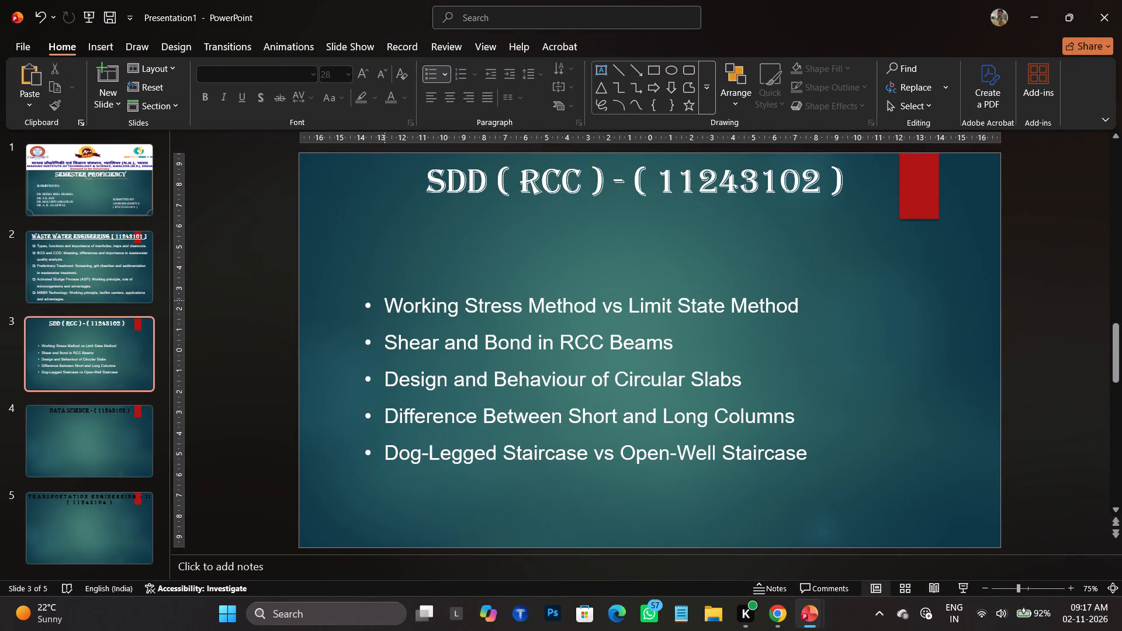
Change the bullet style of all five RCC topics to hollow square bullets.
left_click_drag(385, 300, 820, 473)
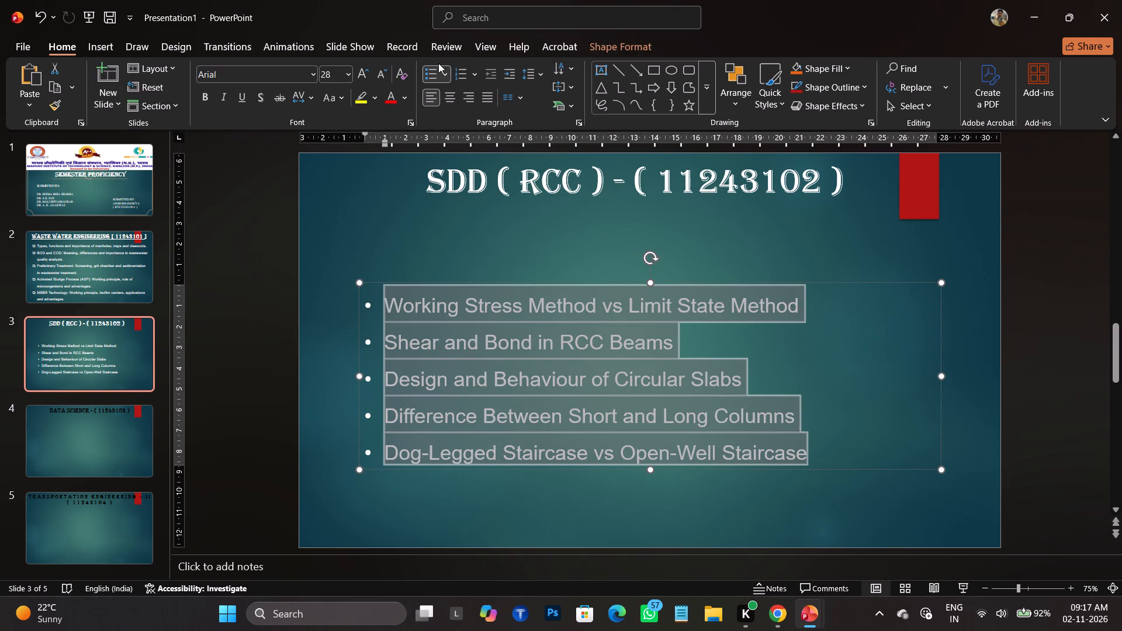
left_click(443, 76)
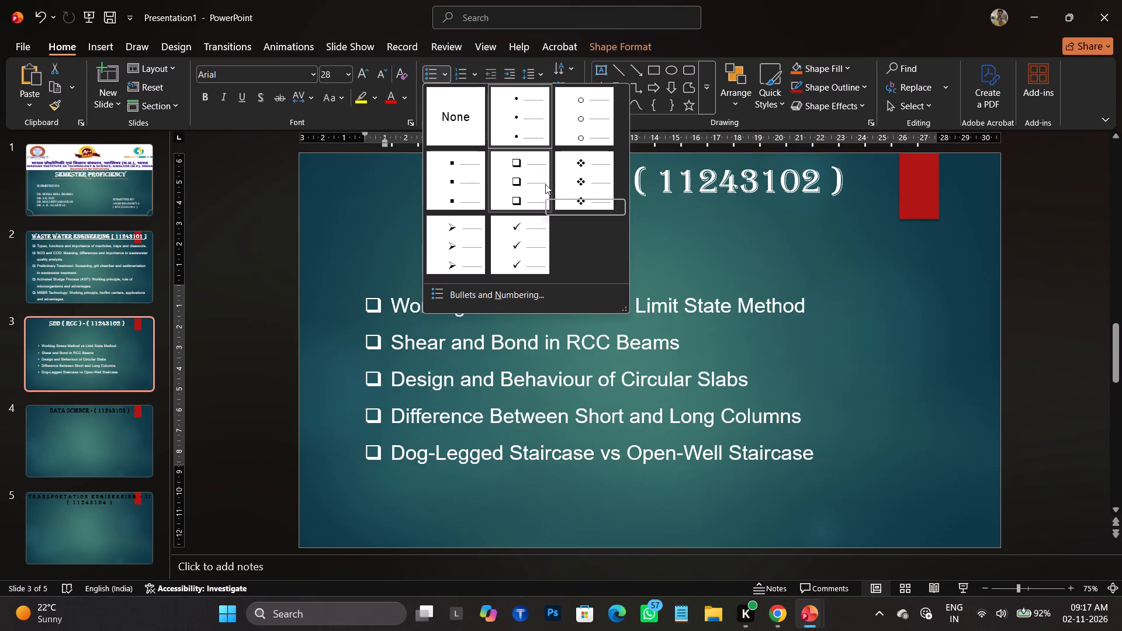
left_click(543, 184)
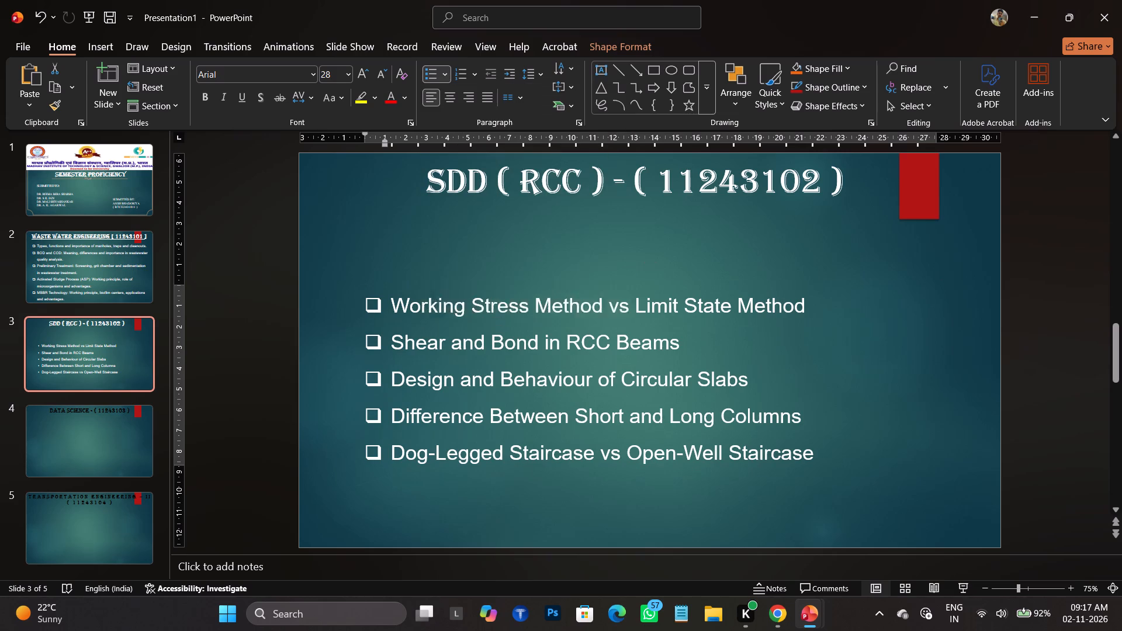
left_click(257, 244)
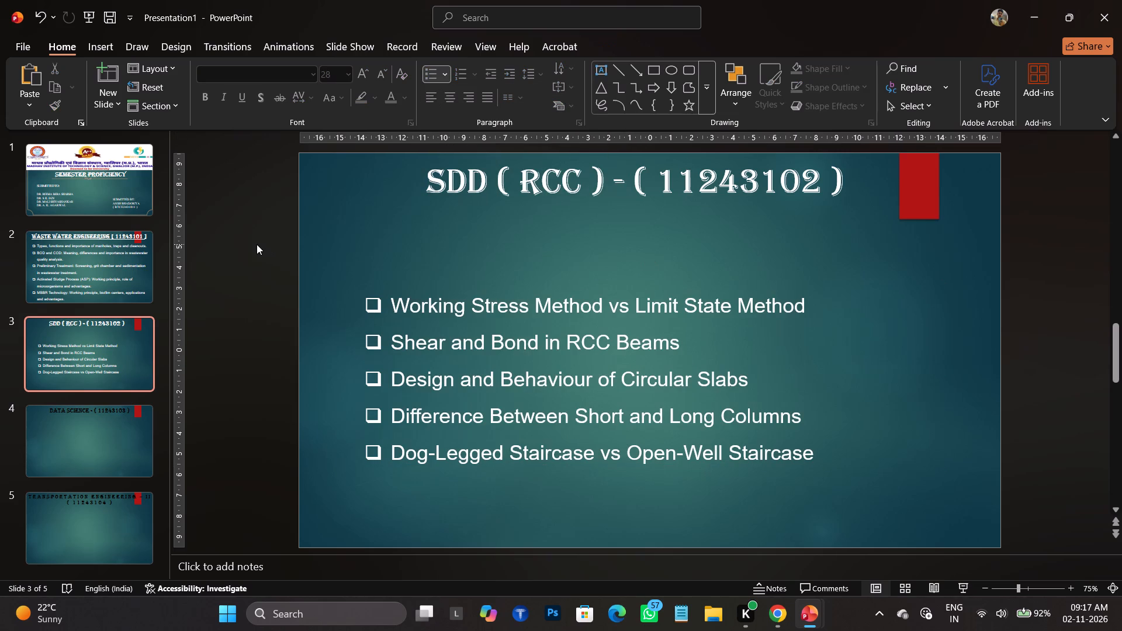
Open slide 4, titled "Data Science - ( 11243103 )".
left_click(86, 451)
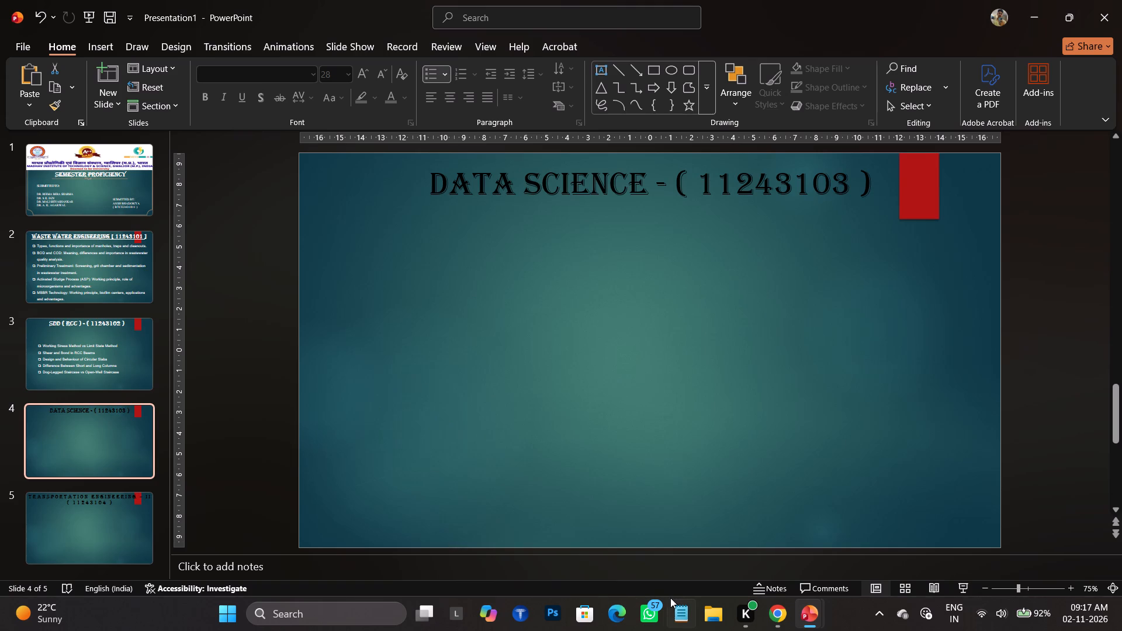
left_click(787, 620)
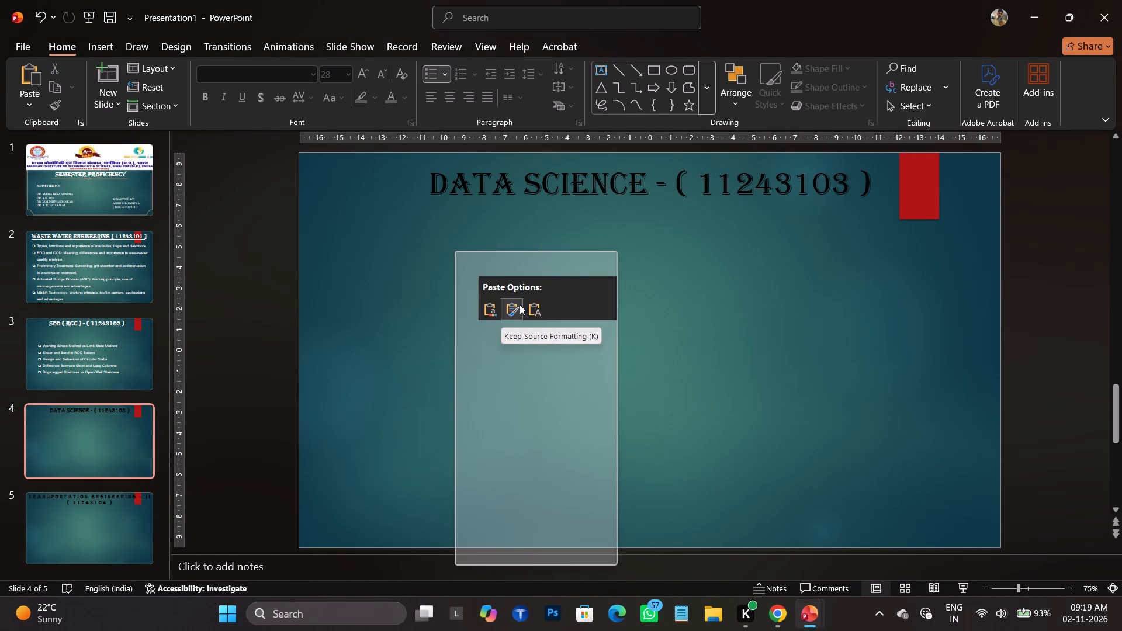
left_click(520, 304)
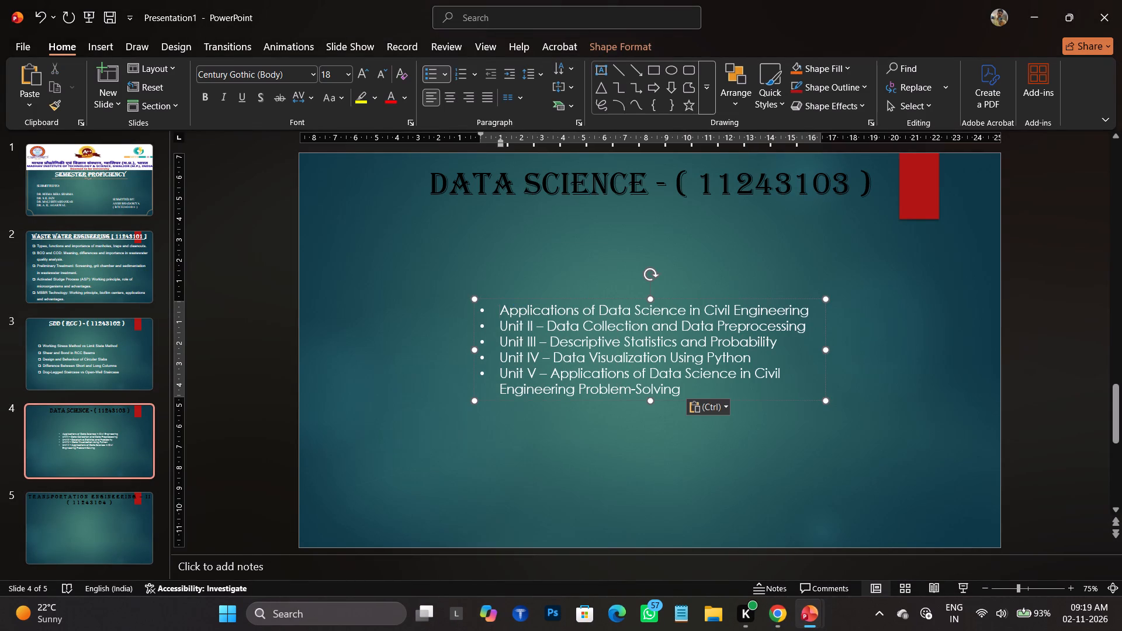
Remove the "Unit II –" prefix from the second bullet so it starts with "Data Collection and Data Preprocessing".
left_click(544, 329)
key("0")
key("Right")
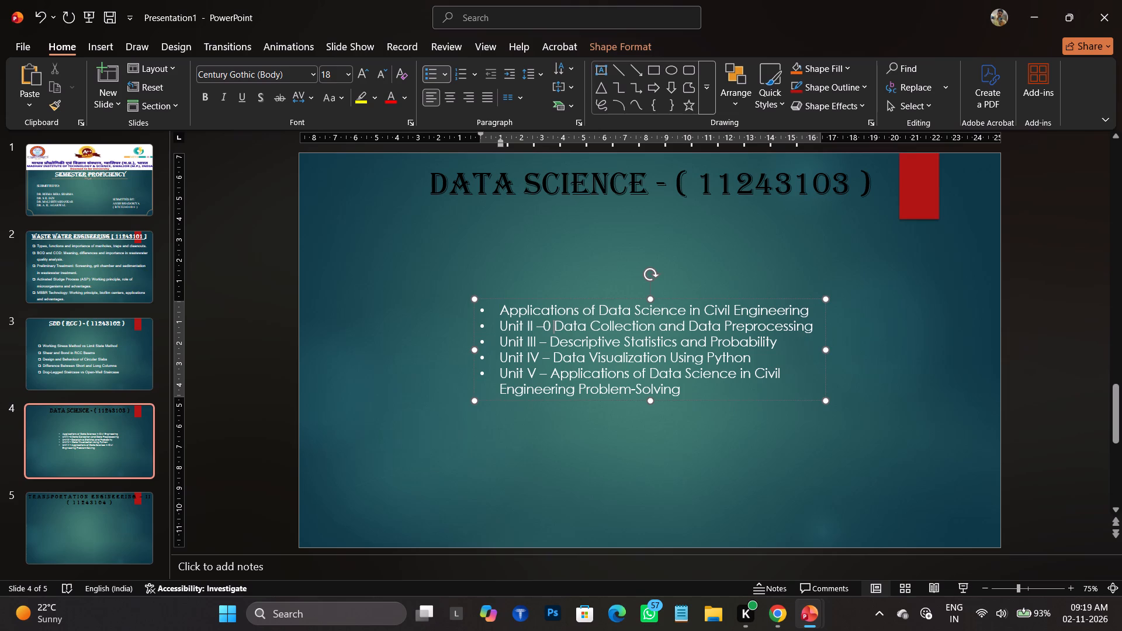
key("BackSpace")
key("BackSpace")
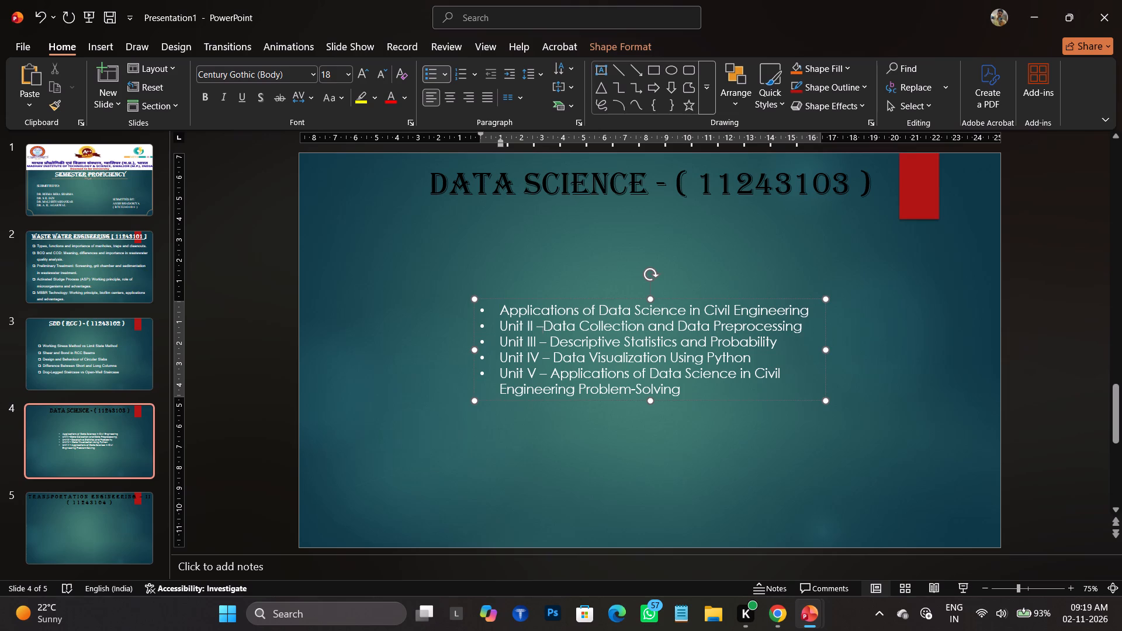
key("BackSpace")
key("BackSpace")
key("BackSpace")
key("BackSpace")
key("BackSpace")
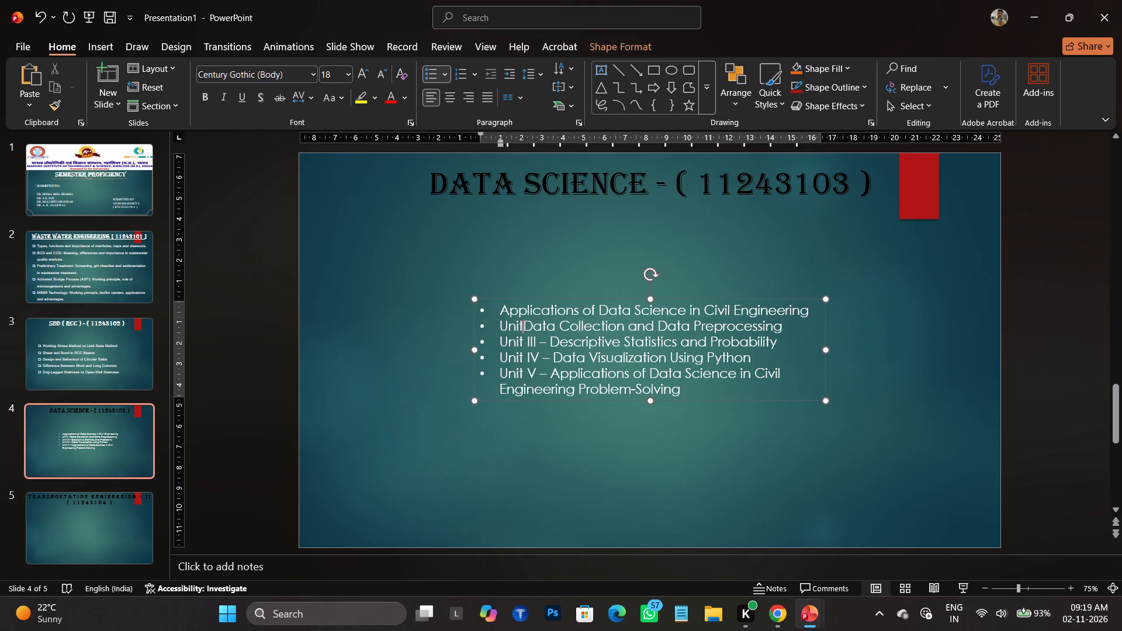
key("BackSpace")
key("BackSpace")
key("BackSpace")
key("BackSpace")
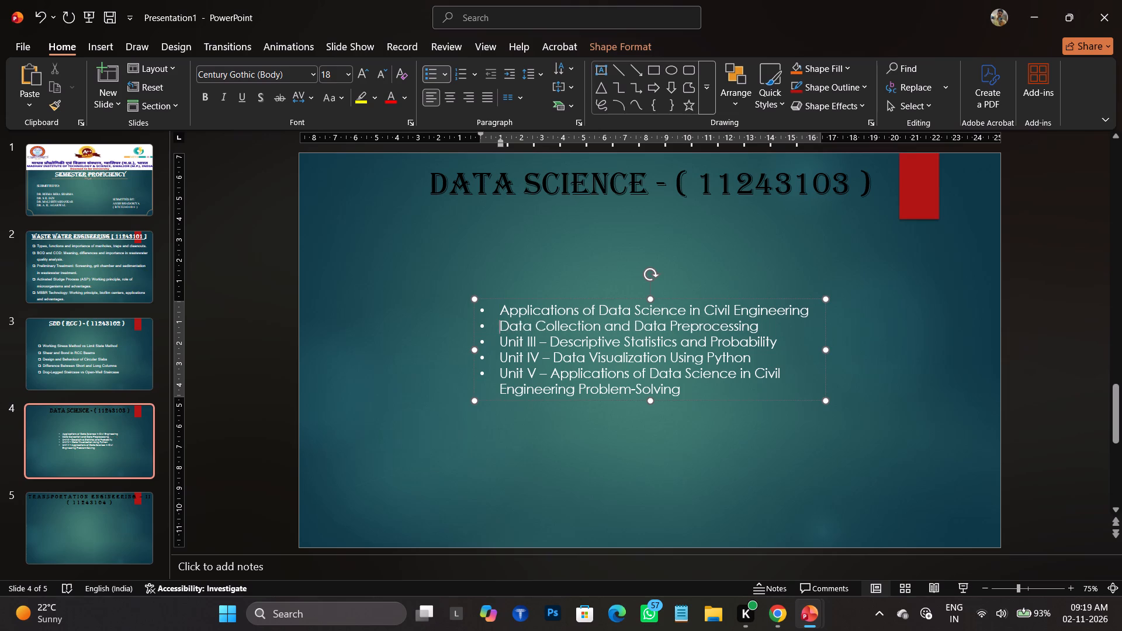
Remove the "Unit III –" prefix from the third bullet so it reads "Descriptive Statistics and Probability".
key("Down")
key("Right")
key("Right")
key("Right")
key("Right")
key("Right")
key("Right")
key("Right")
key("Right")
key("Right")
key("Right")
key("Right")
key("Right")
key("Left")
key("BackSpace")
key("BackSpace")
key("BackSpace")
key("BackSpace")
key("BackSpace")
key("BackSpace")
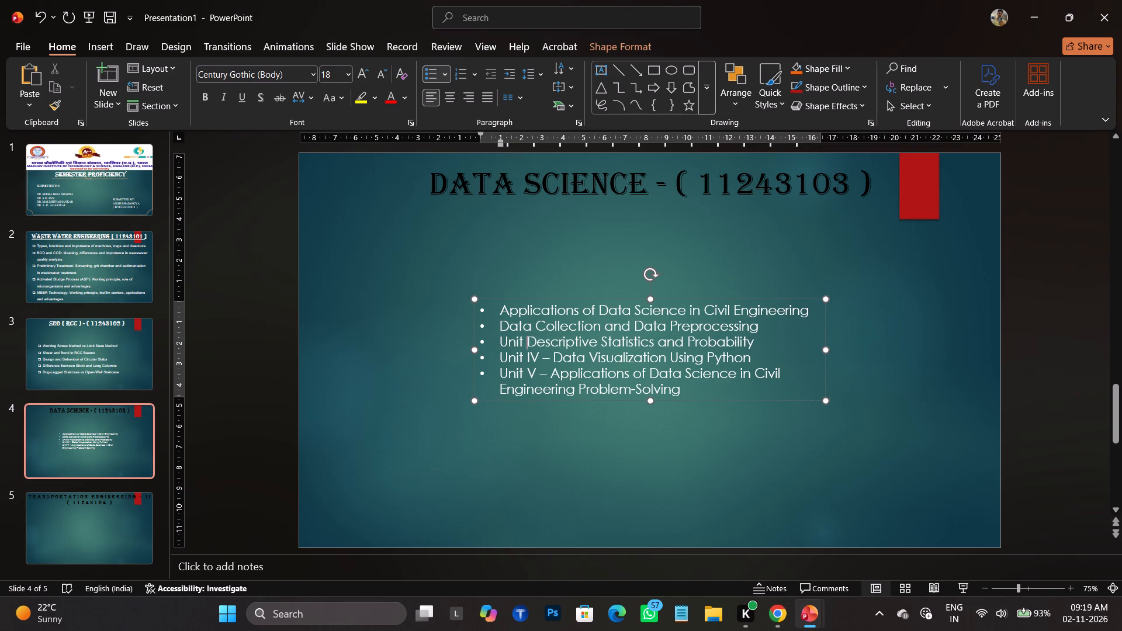
key("BackSpace")
key("BackSpace")
key("BackSpace")
key("BackSpace")
key("BackSpace")
Remove the "Unit IV –" prefix from the fourth bullet so it reads "Data Visualization Using Python".
key("Down")
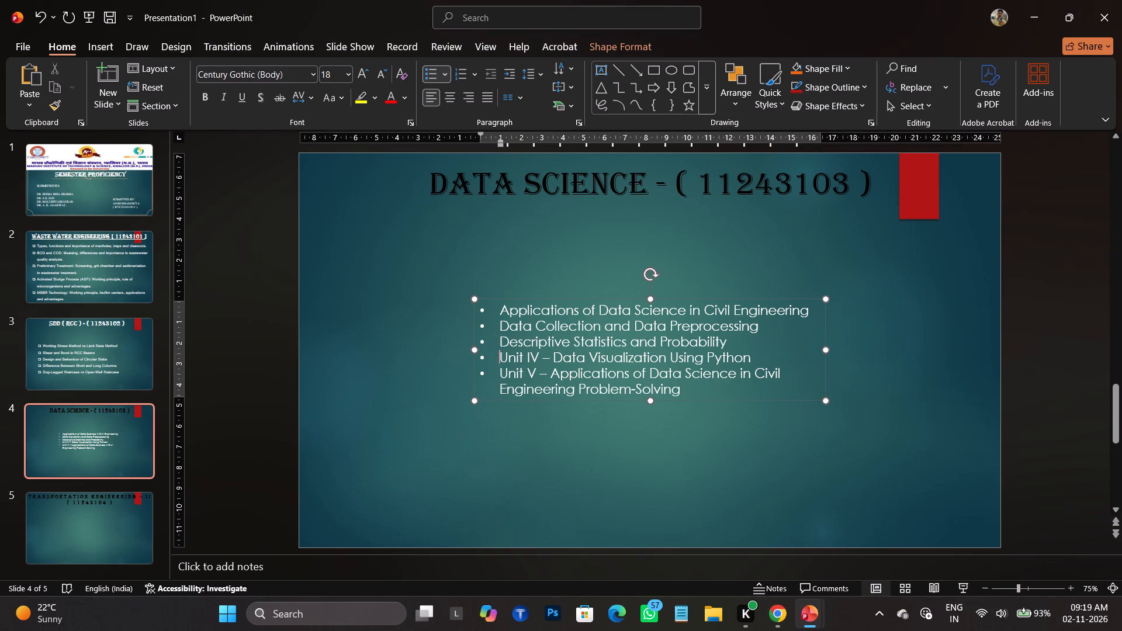
key("Right")
key("Right")
key("Right")
key("Right")
key("Right")
key("Right")
key("Right")
key("Right")
key("Right")
key("Right")
key("Right")
key("Left")
key("BackSpace")
key("BackSpace")
key("BackSpace")
key("BackSpace")
key("BackSpace")
key("BackSpace")
key("BackSpace")
key("BackSpace")
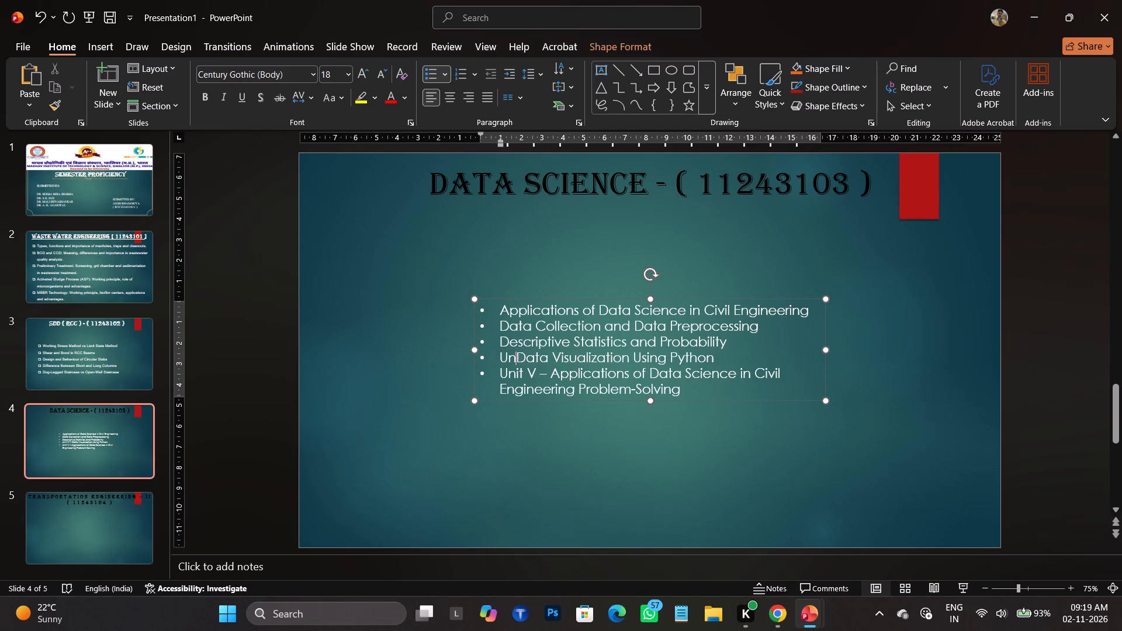
key("BackSpace")
key("BackSpace")
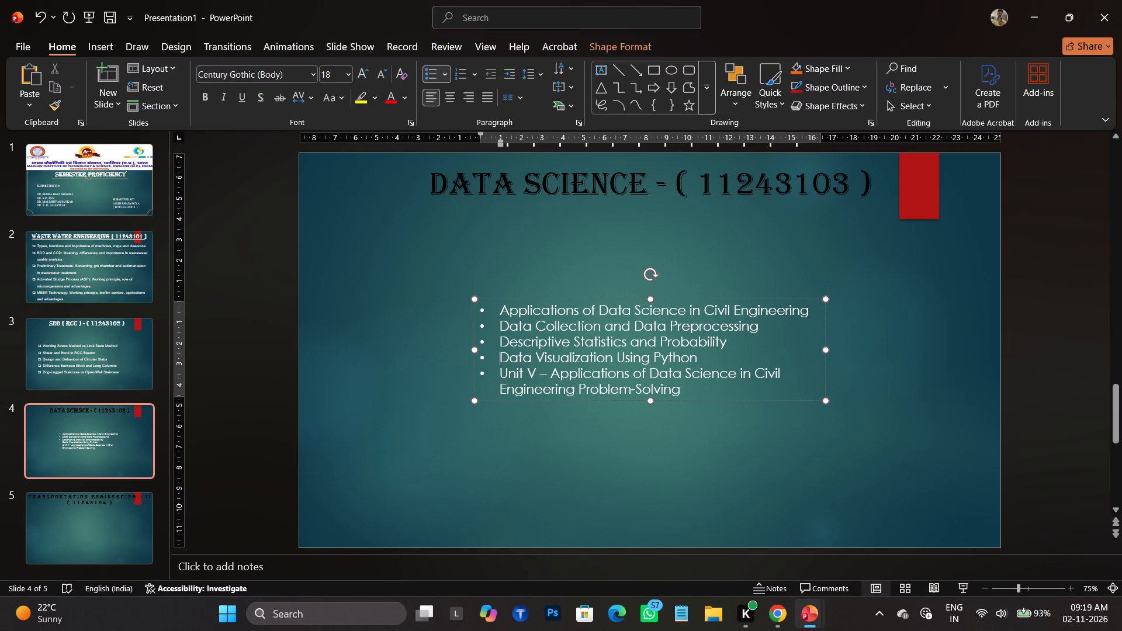
Remove the "Unit V –" prefix from the fifth bullet so it reads "Applications of Data Science in Civil Engineering Problem-Solving".
left_click(545, 368)
key("Right")
key("BackSpace")
key("BackSpace")
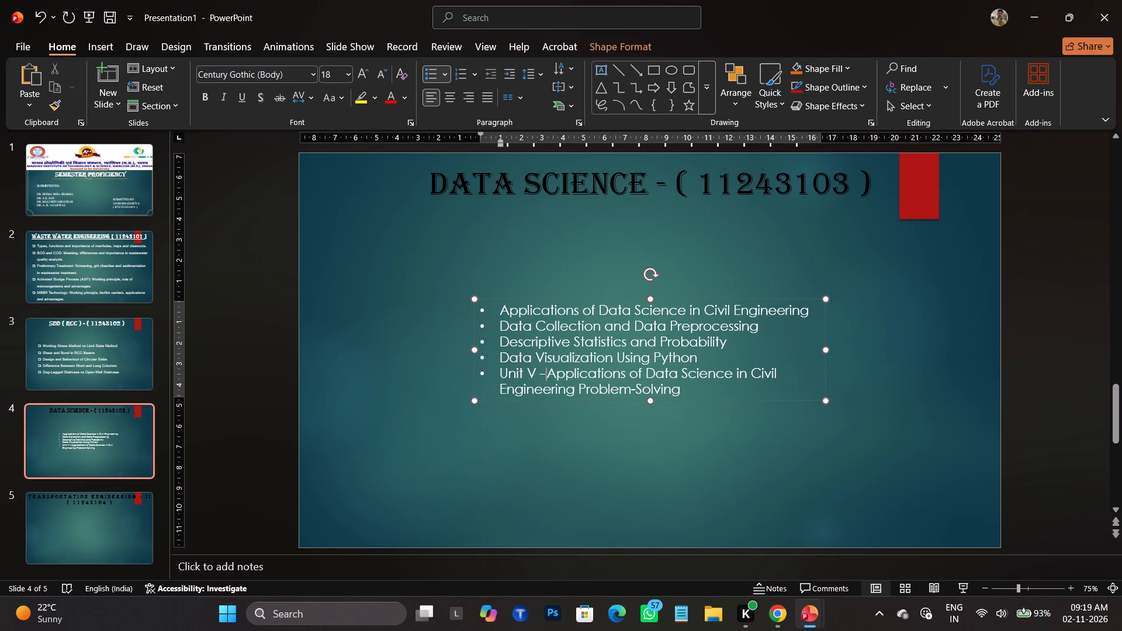
key("BackSpace")
key("BackSpace")
key("BackSpace")
key("BackSpace")
key("BackSpace")
key("BackSpace")
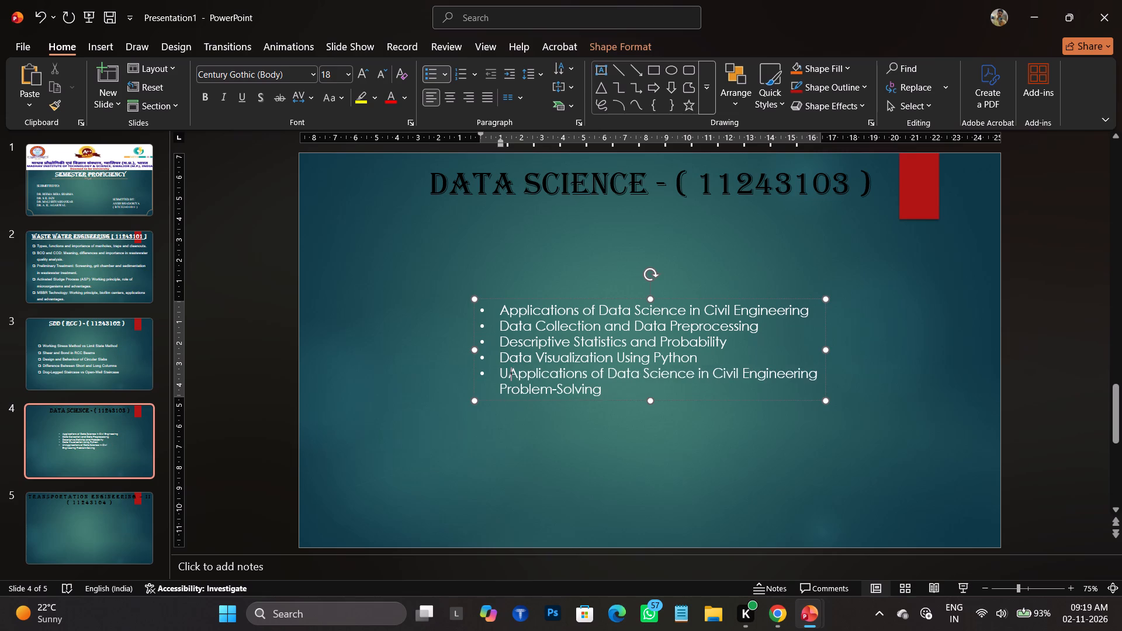
key("BackSpace")
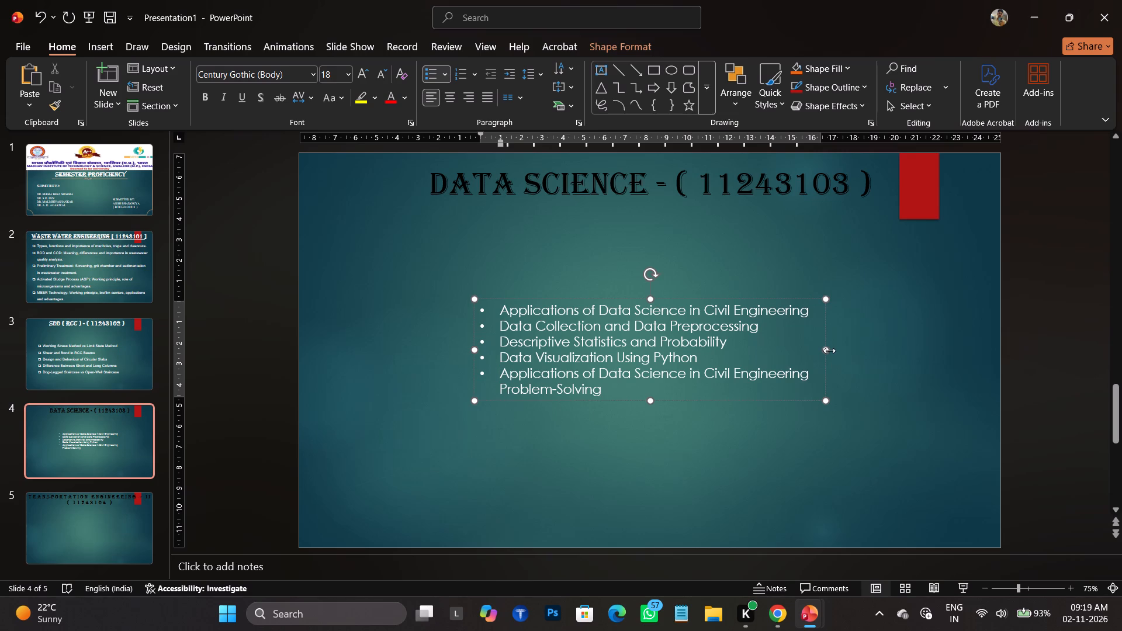
Widen the Data Science topics text box to the right so the last bullet fits on one line.
left_click_drag(828, 349, 1013, 327)
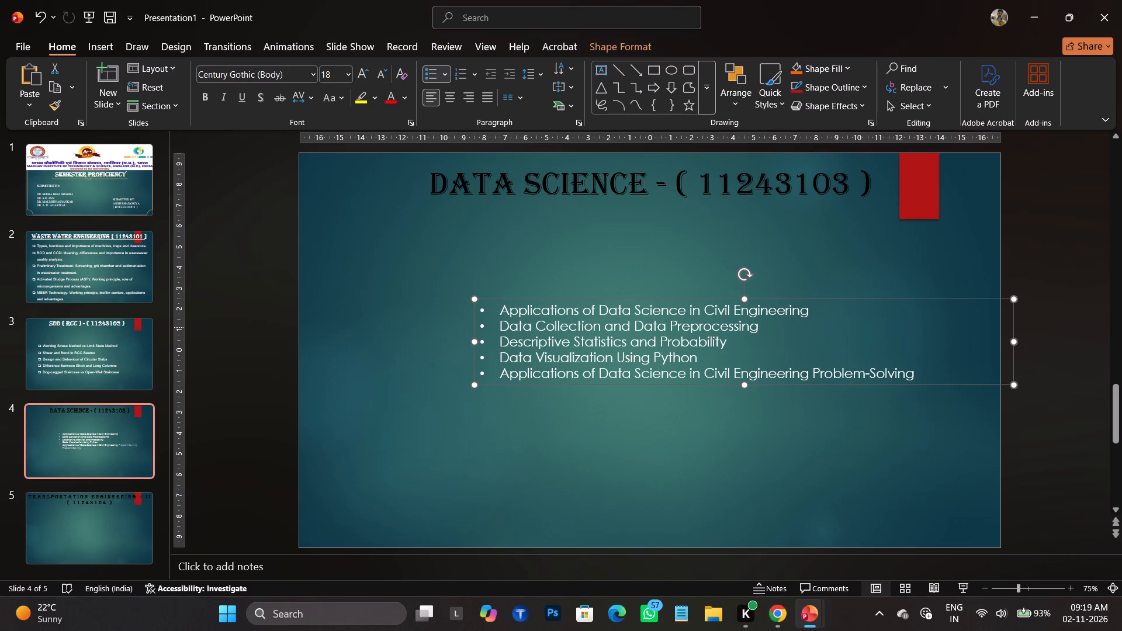
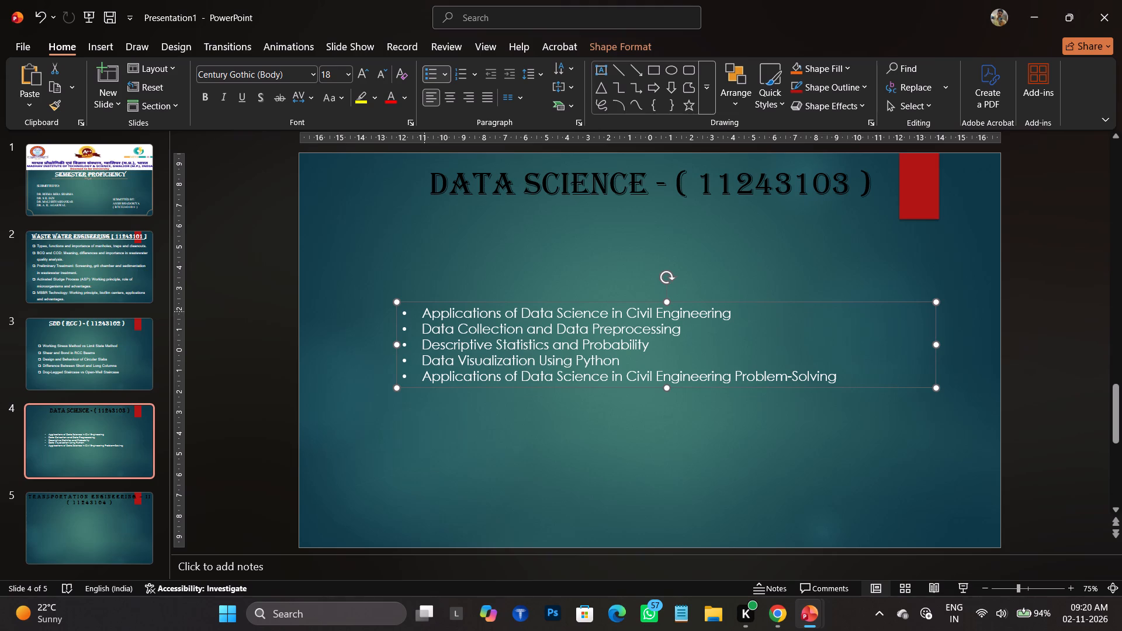
Select all five bulleted topics on the Data Science slide and open the list of available fonts for them.
left_click_drag(424, 311, 843, 377)
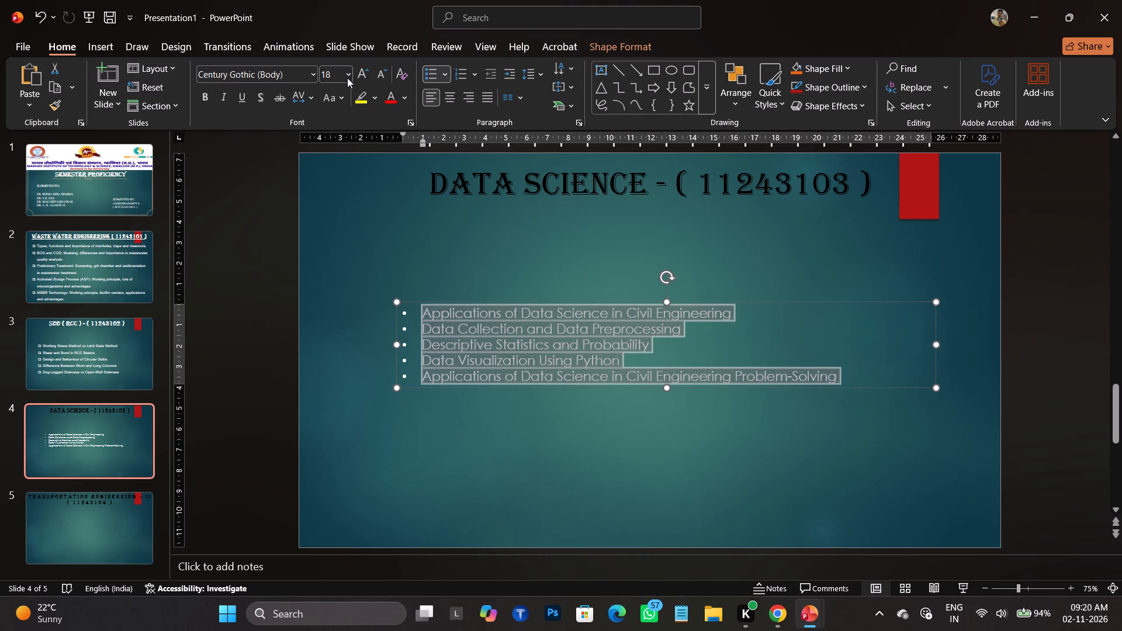
left_click(312, 75)
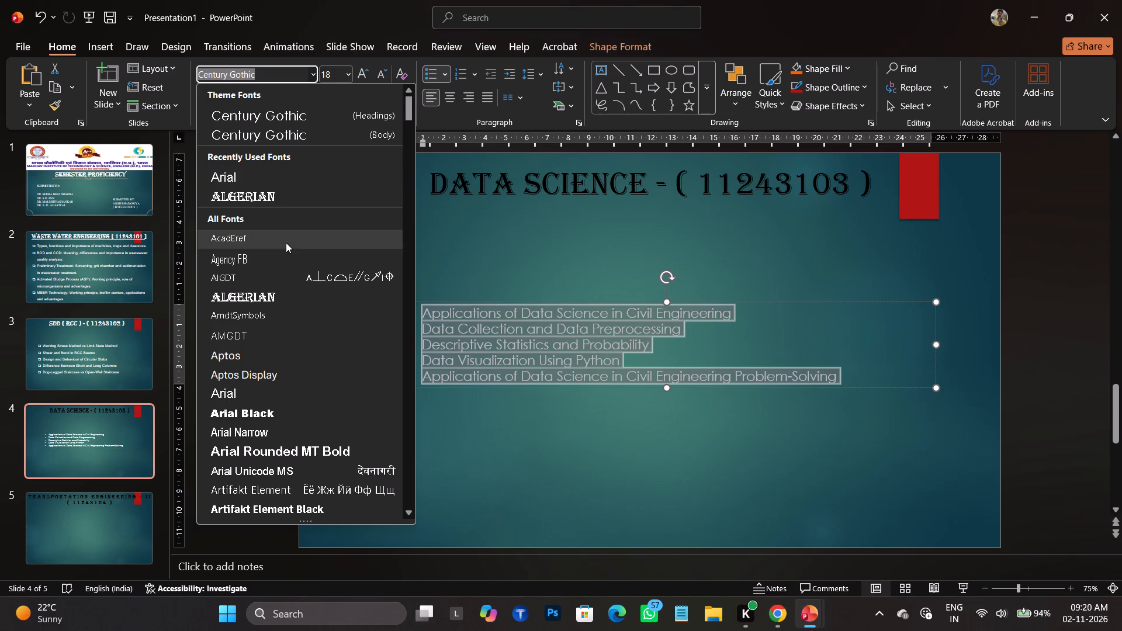
Format all five Data Science bullets in Arial at 32 pt.
left_click(264, 389)
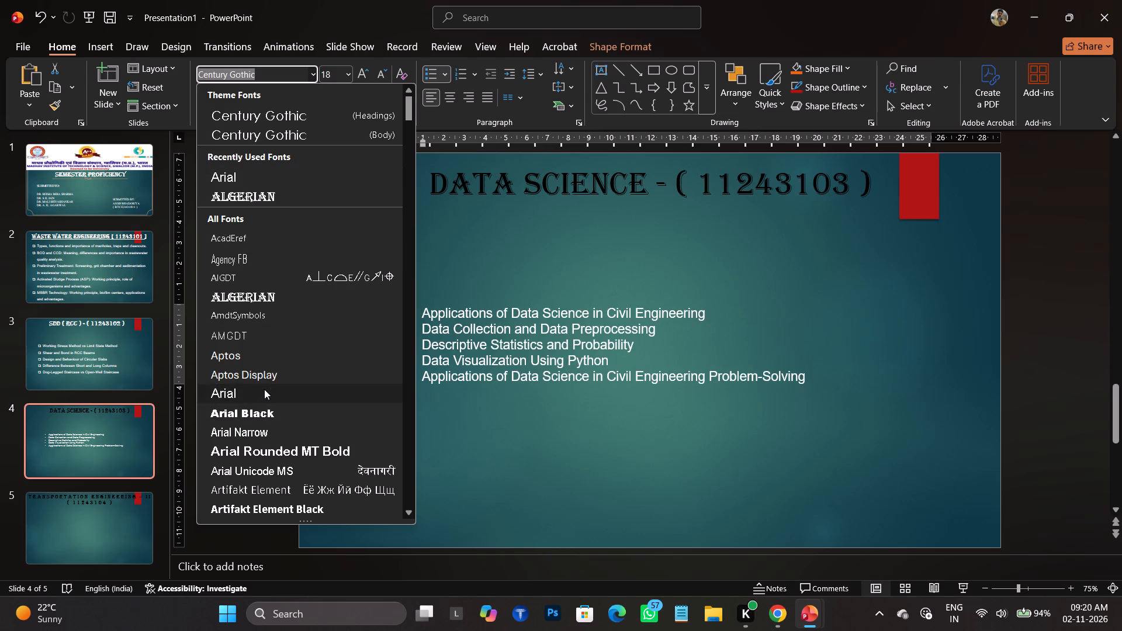
left_click(351, 71)
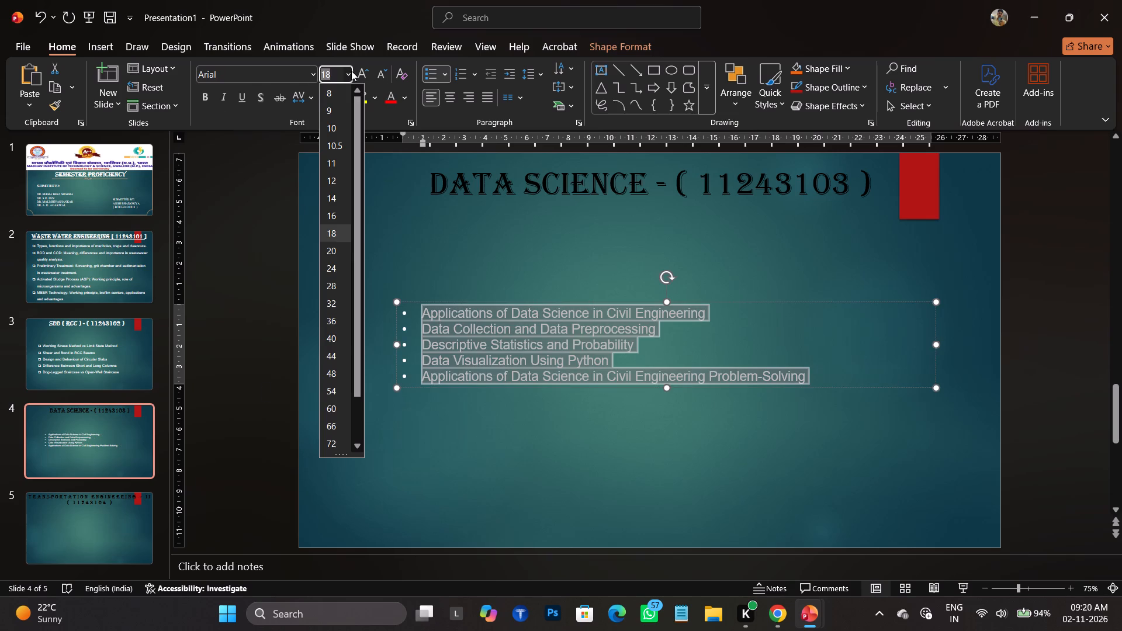
left_click(333, 306)
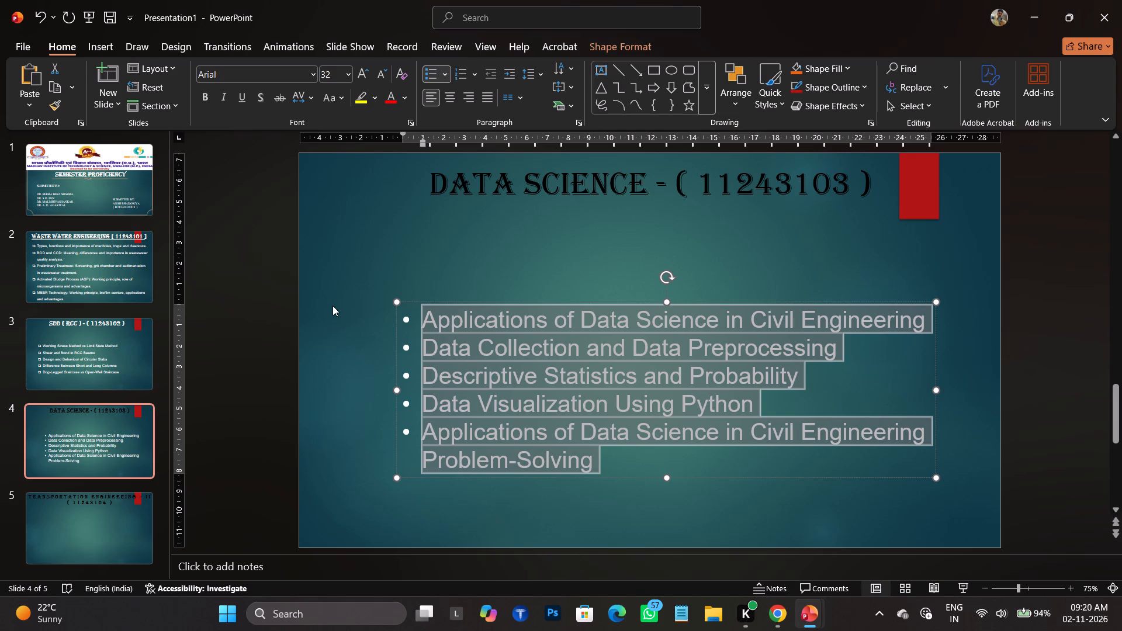
Move the Data Science bullet text box up and left on the slide, and widen it toward the slide's right edge.
left_click_drag(576, 305, 573, 304)
left_click_drag(573, 304, 538, 300)
left_click_drag(493, 301, 438, 267)
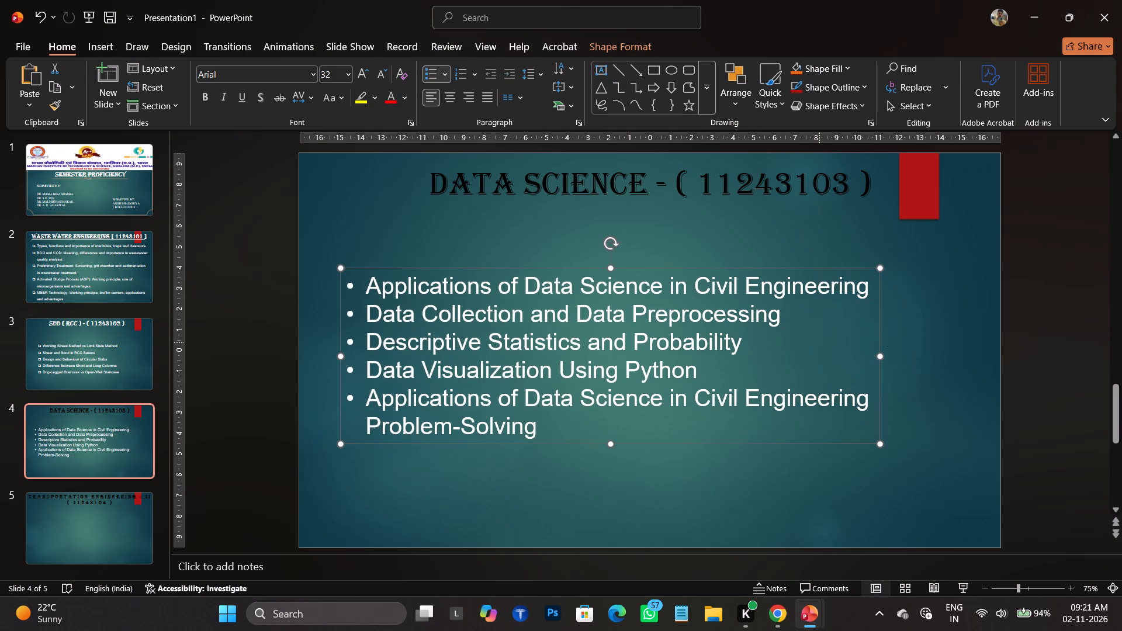
left_click_drag(882, 355, 944, 357)
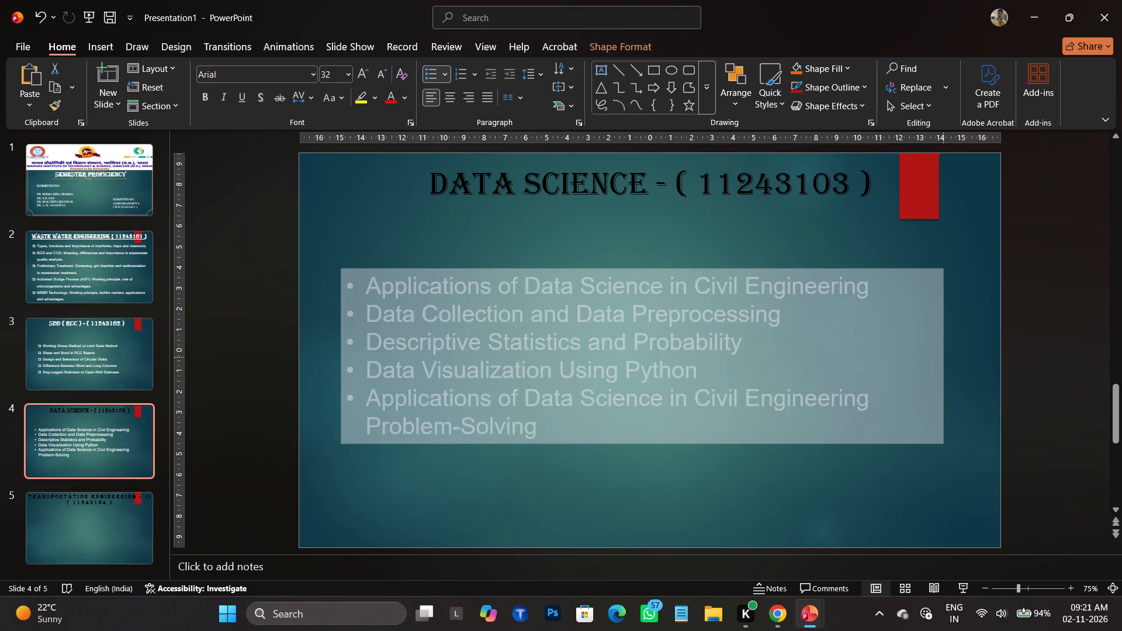
left_click_drag(944, 357, 947, 358)
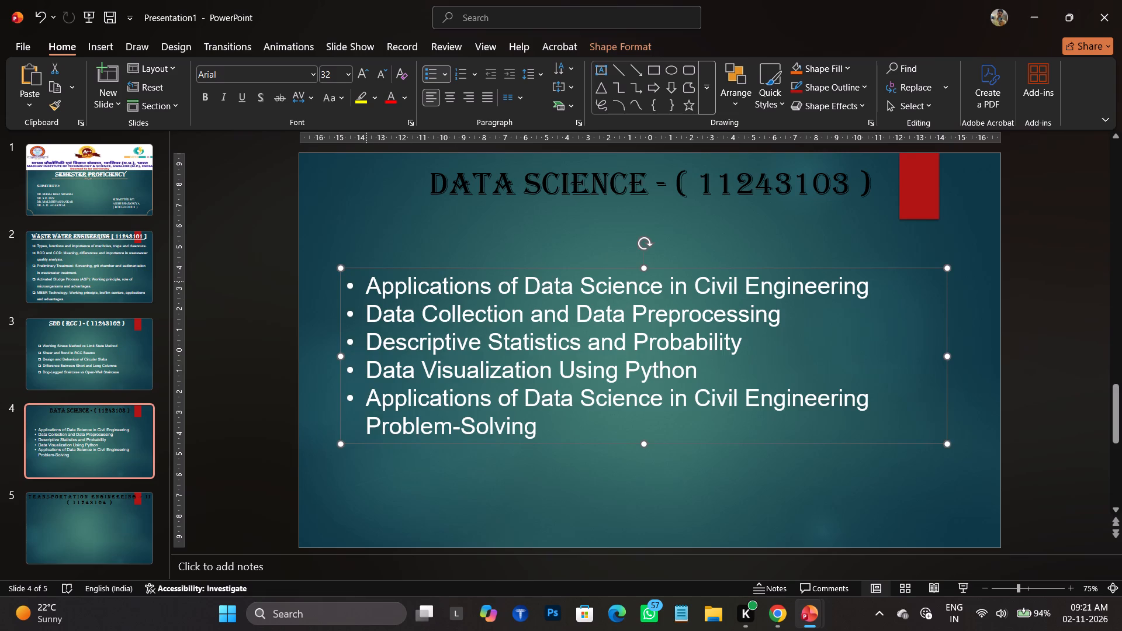
Set the line spacing of all Data Science bullets to 1.5.
left_click_drag(366, 281, 571, 428)
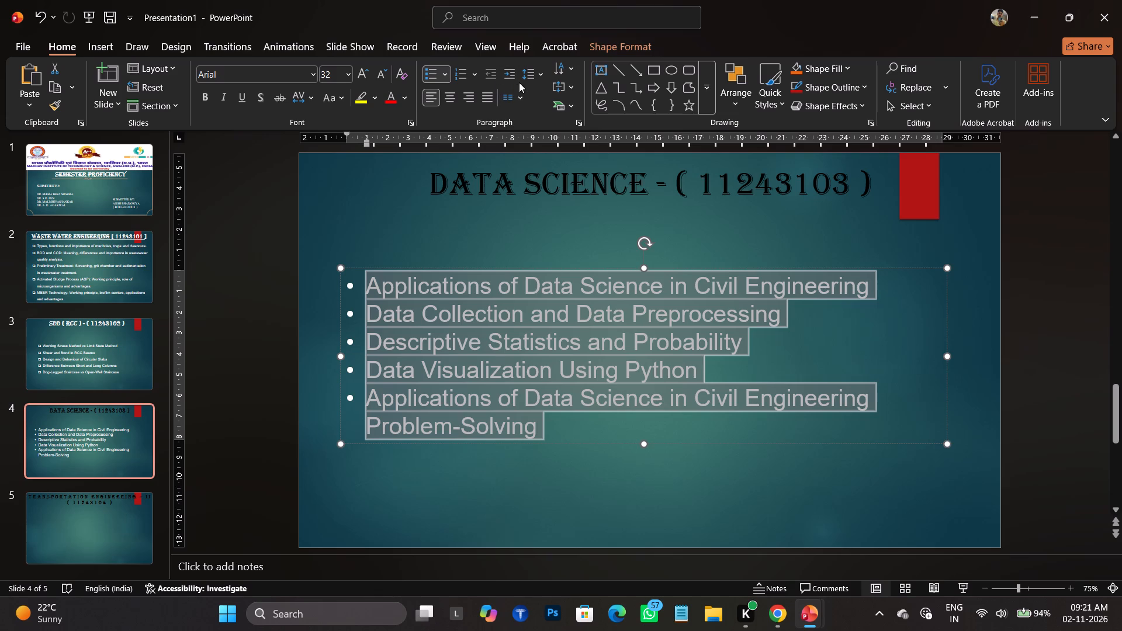
left_click(541, 75)
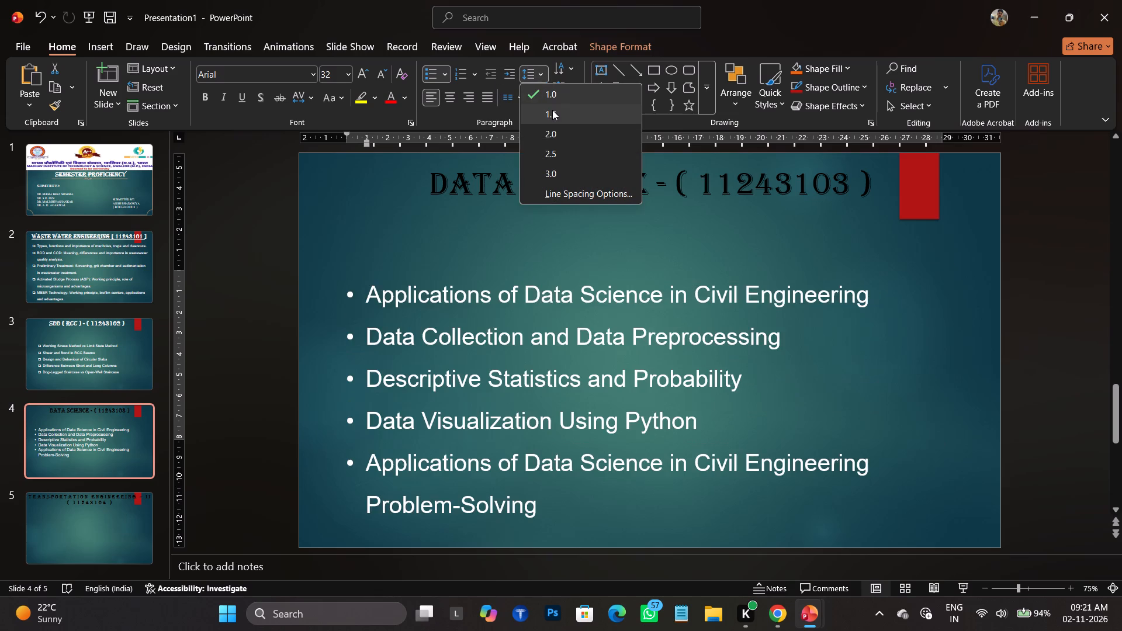
left_click(552, 110)
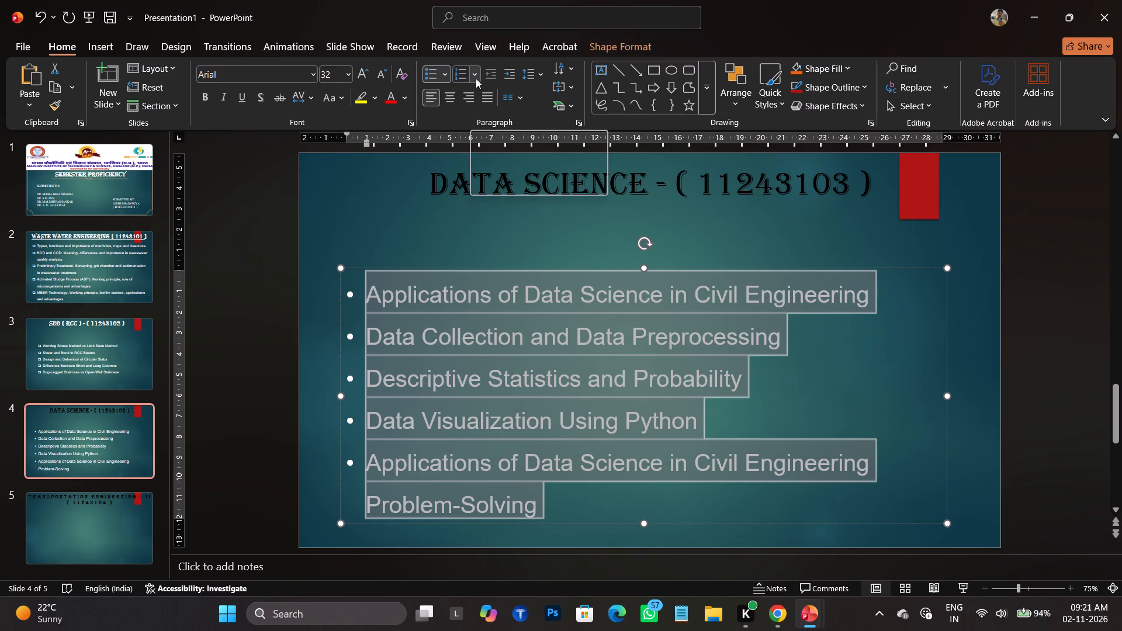
Change the bullet style of all five Data Science topics to hollow square bullets.
left_click(382, 209)
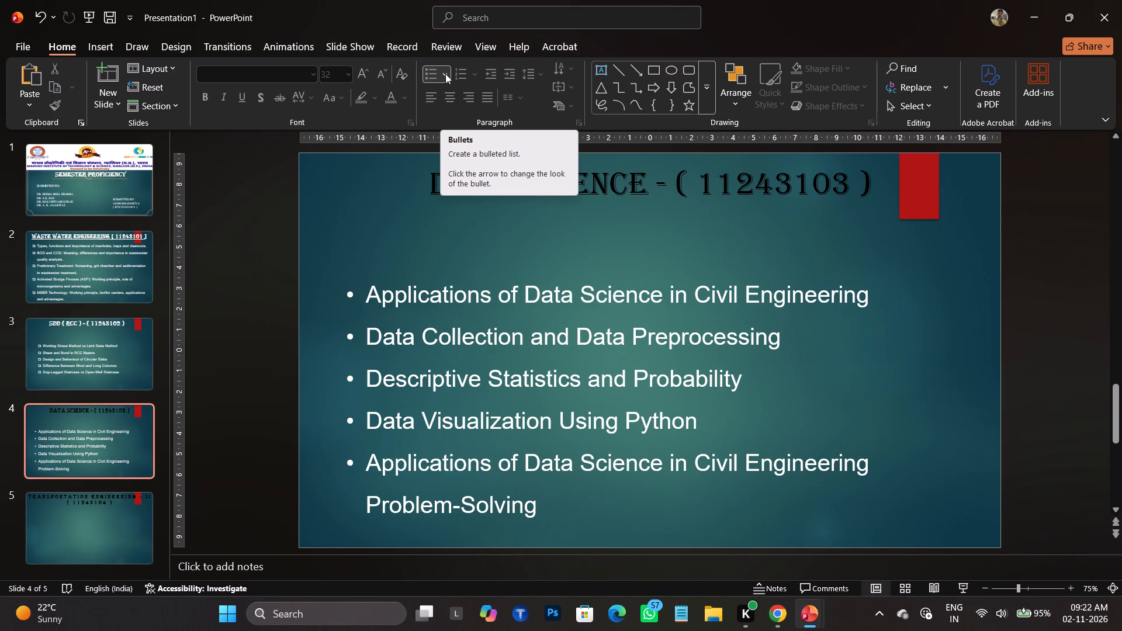
left_click(445, 74)
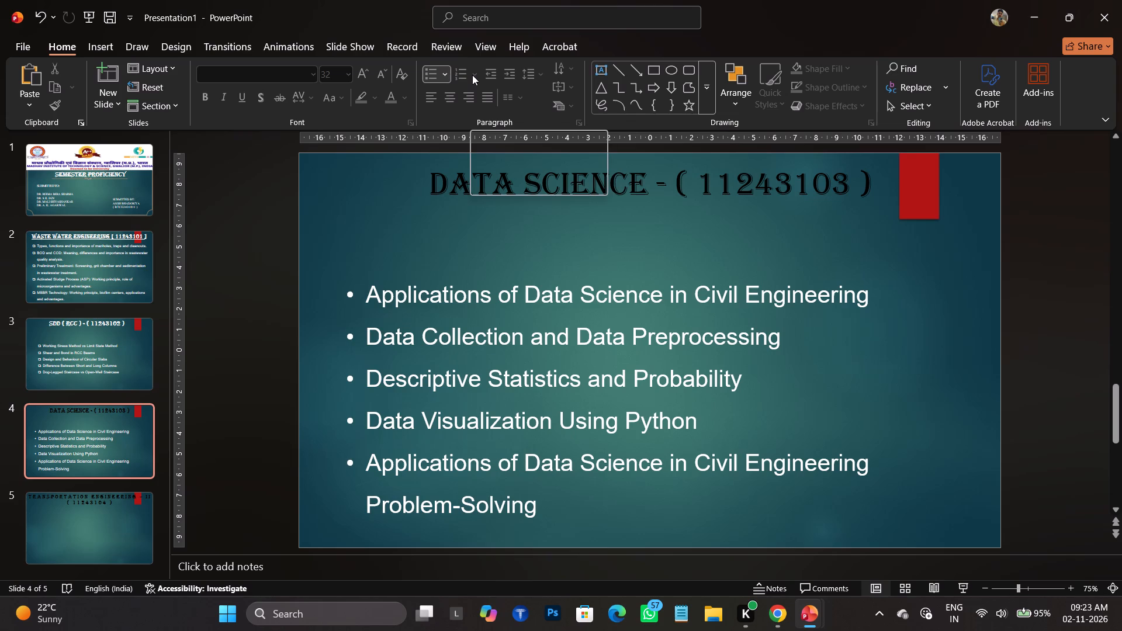
left_click(472, 75)
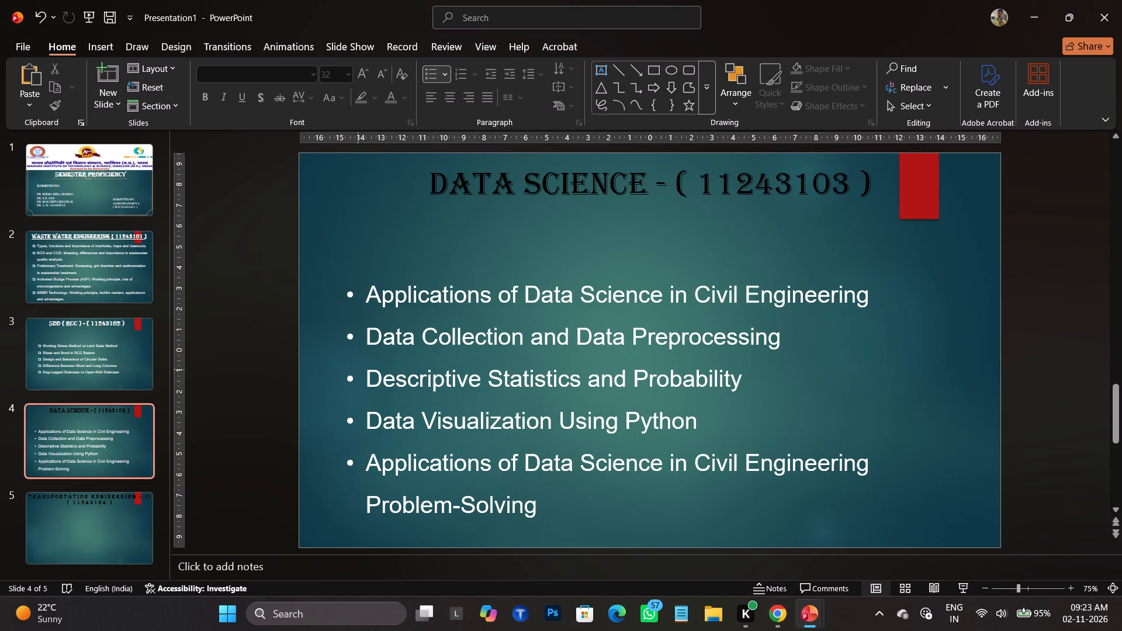
left_click_drag(366, 293, 550, 501)
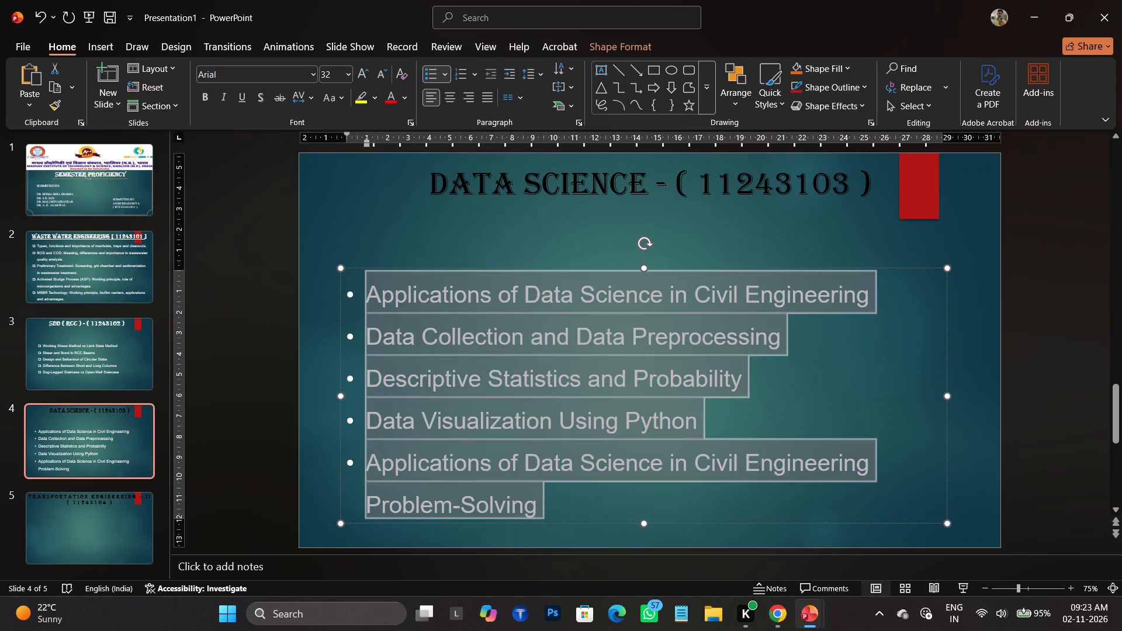
left_click_drag(550, 501, 554, 501)
left_click(447, 74)
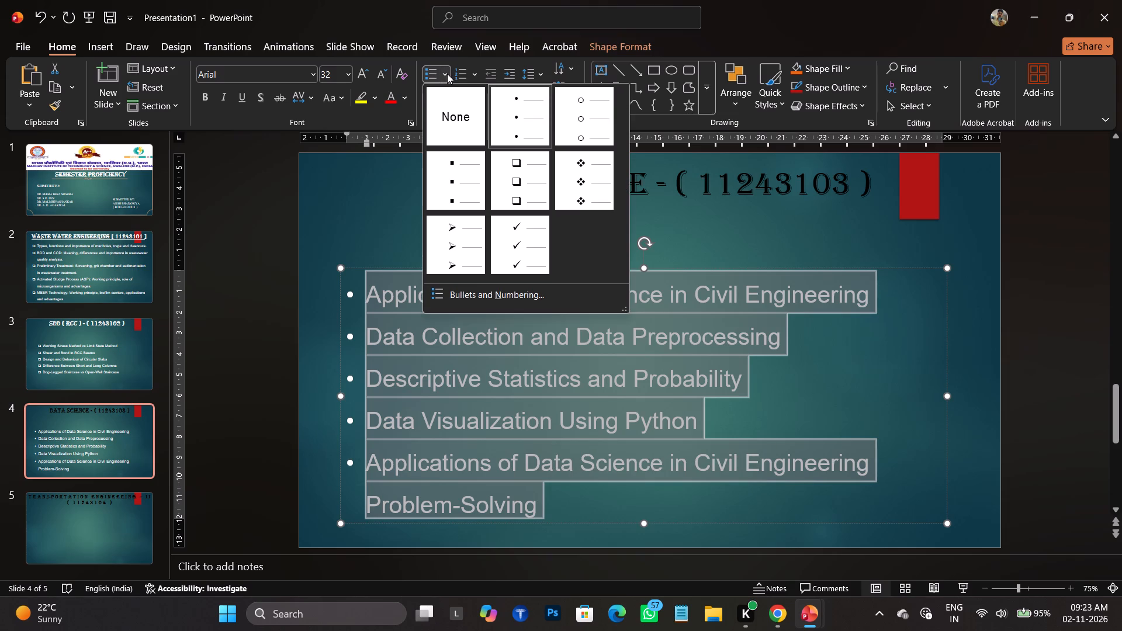
left_click(517, 179)
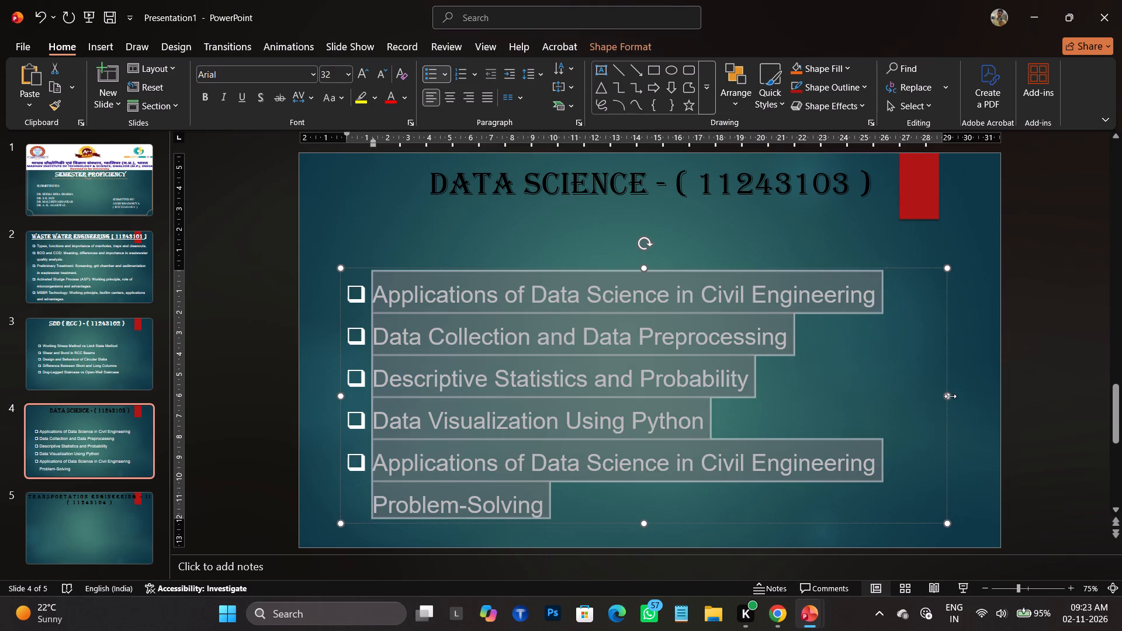
Widen the Data Science text box slightly and raise it closer to the title, keeping "Problem-Solving" together on the last line.
left_click_drag(950, 396, 1014, 384)
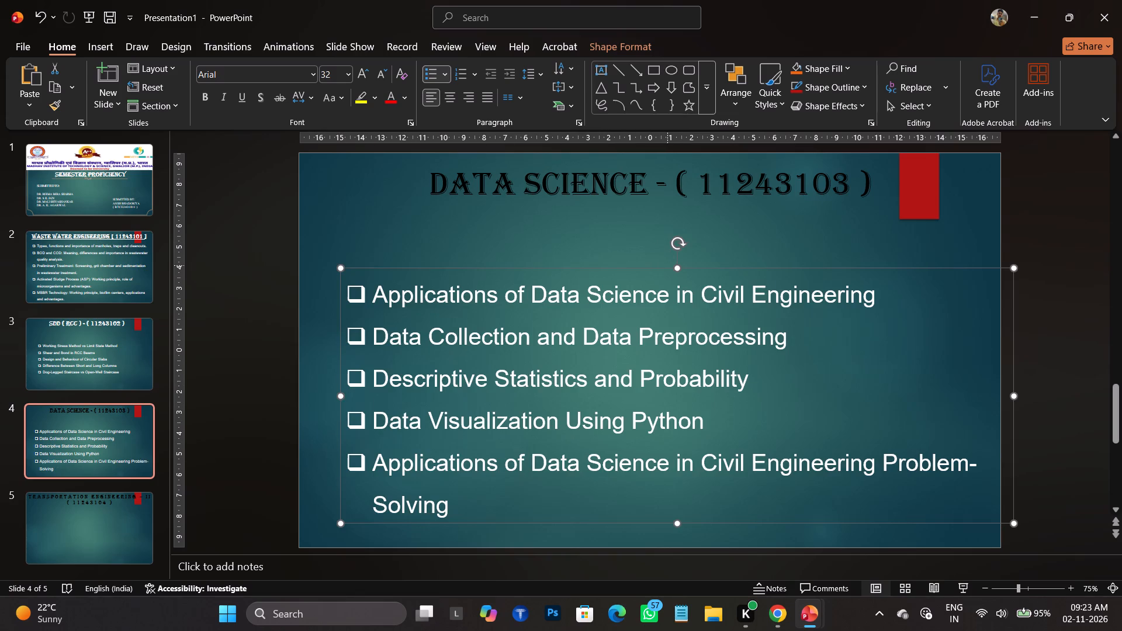
left_click_drag(667, 265, 661, 244)
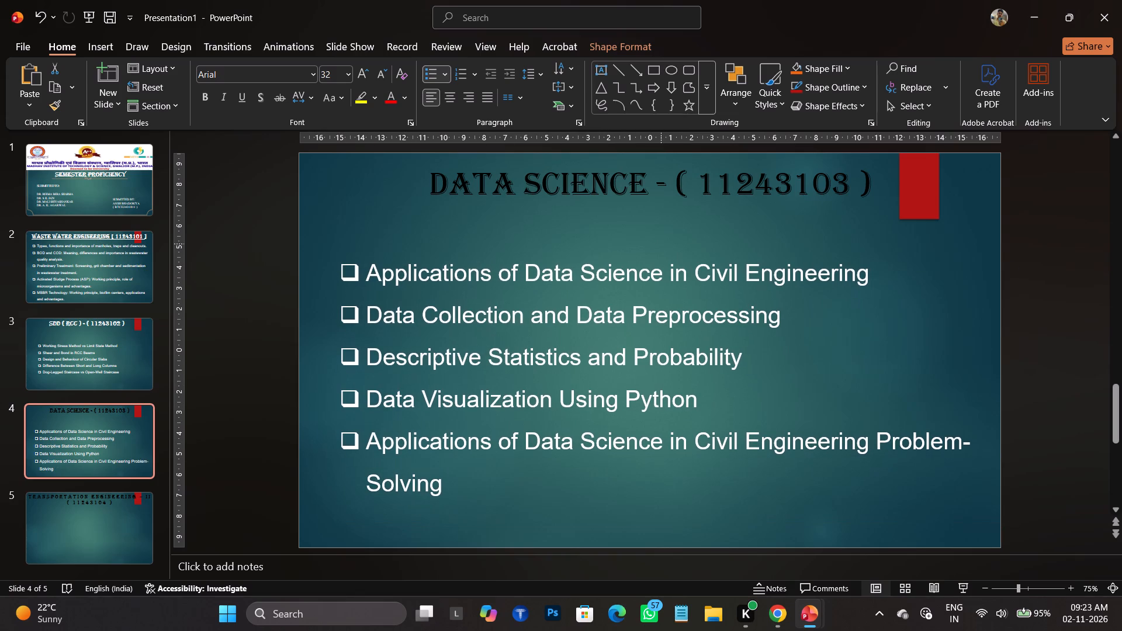
left_click_drag(661, 244, 661, 245)
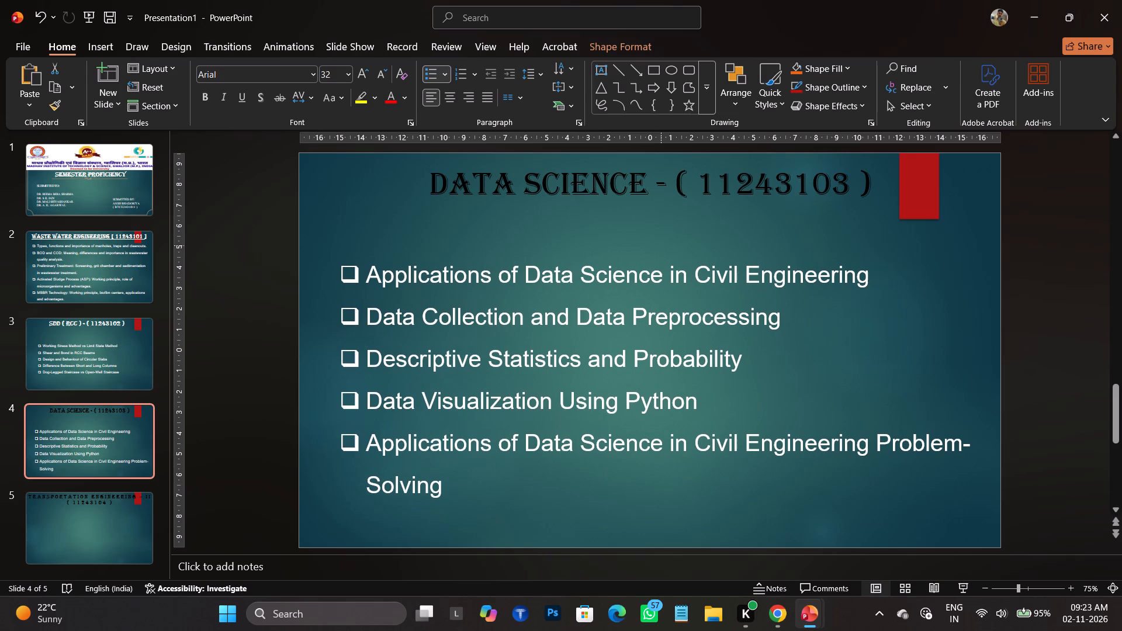
left_click_drag(661, 245, 661, 247)
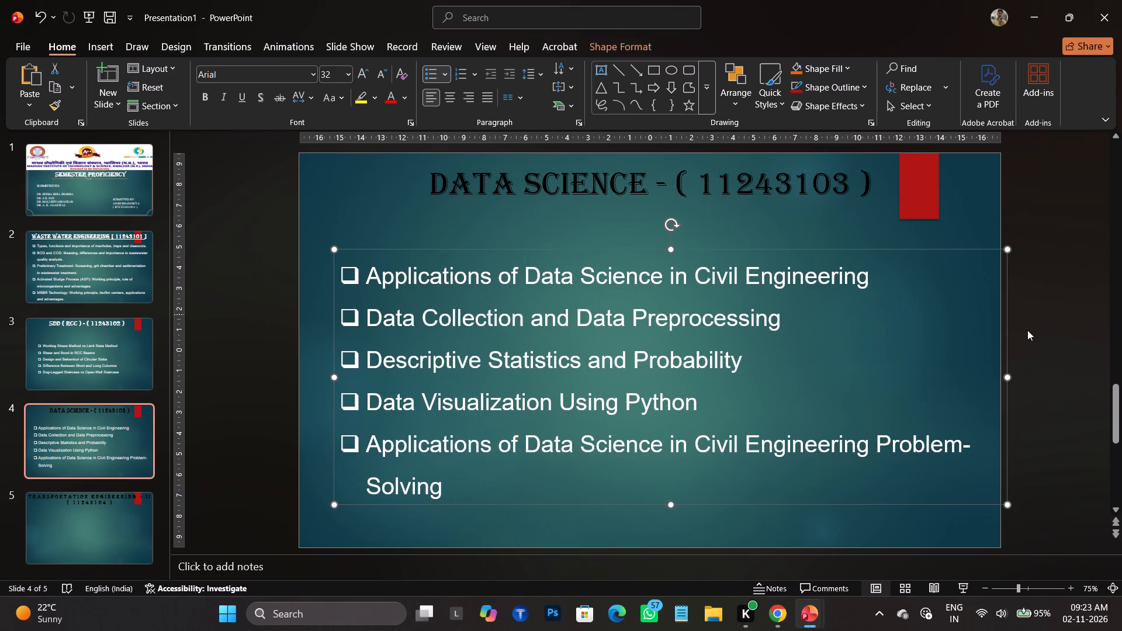
left_click_drag(1009, 380, 969, 388)
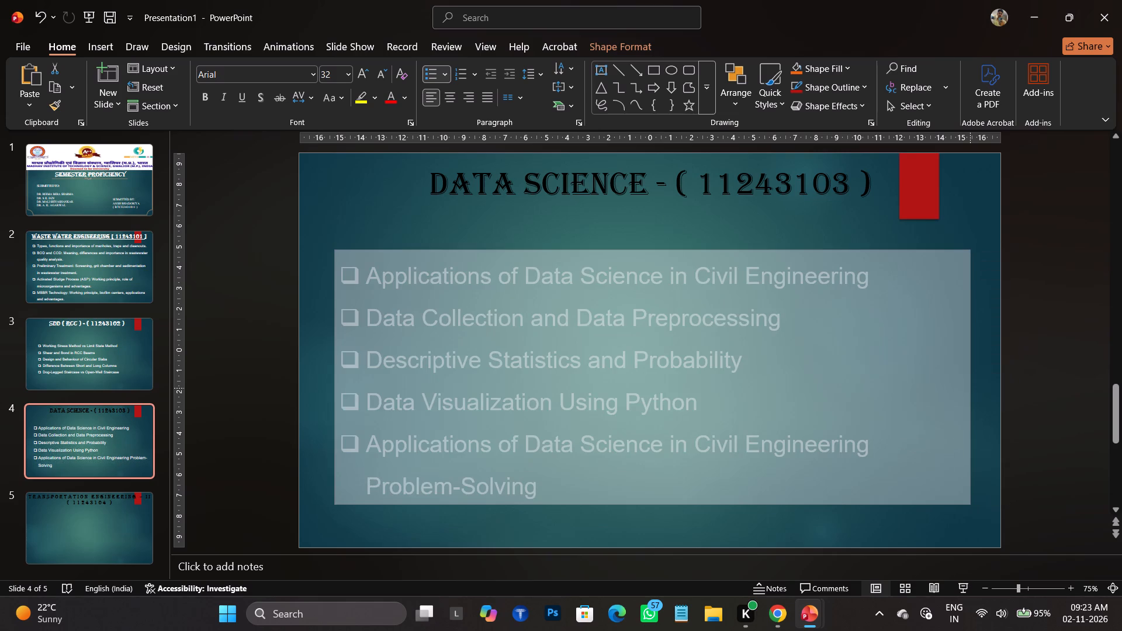
left_click_drag(969, 388, 971, 389)
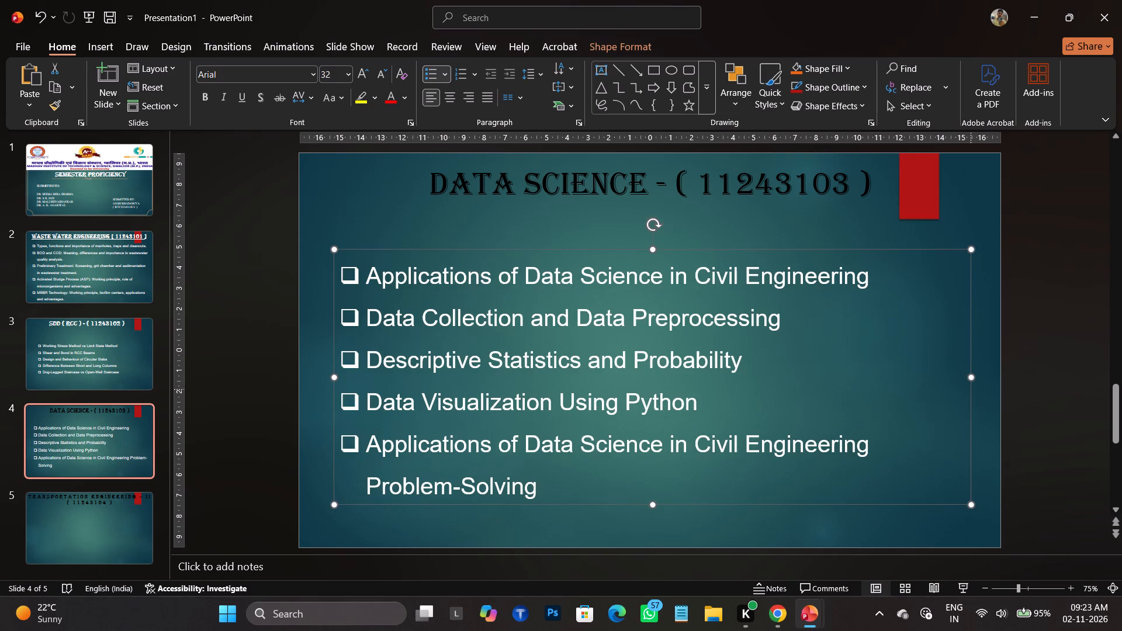
left_click_drag(805, 251, 805, 244)
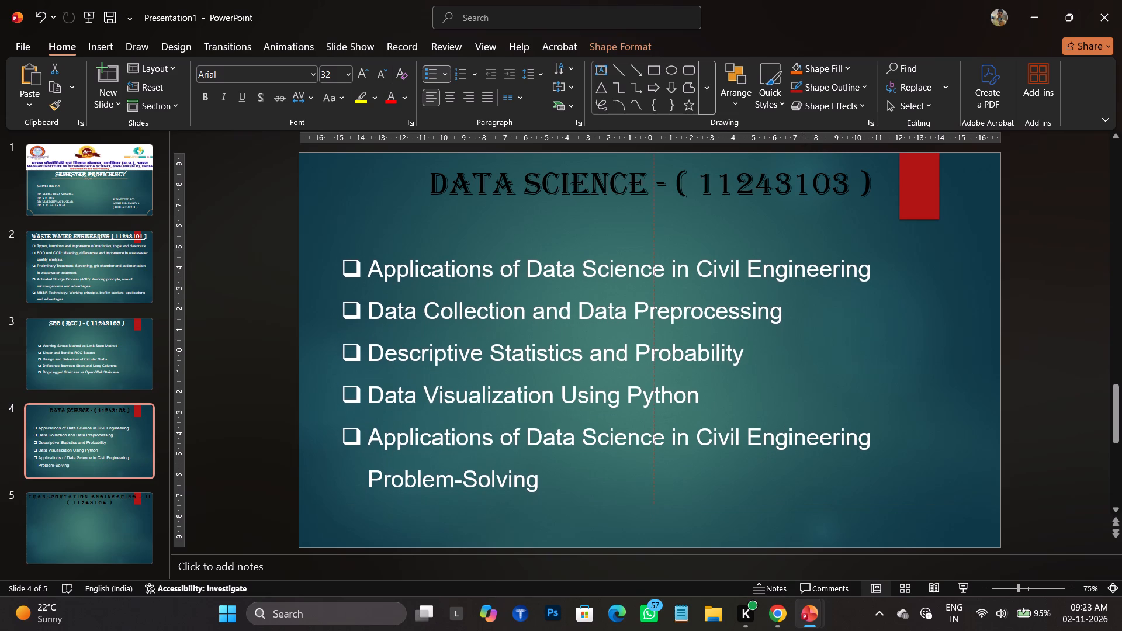
left_click_drag(805, 244, 805, 245)
left_click(1041, 282)
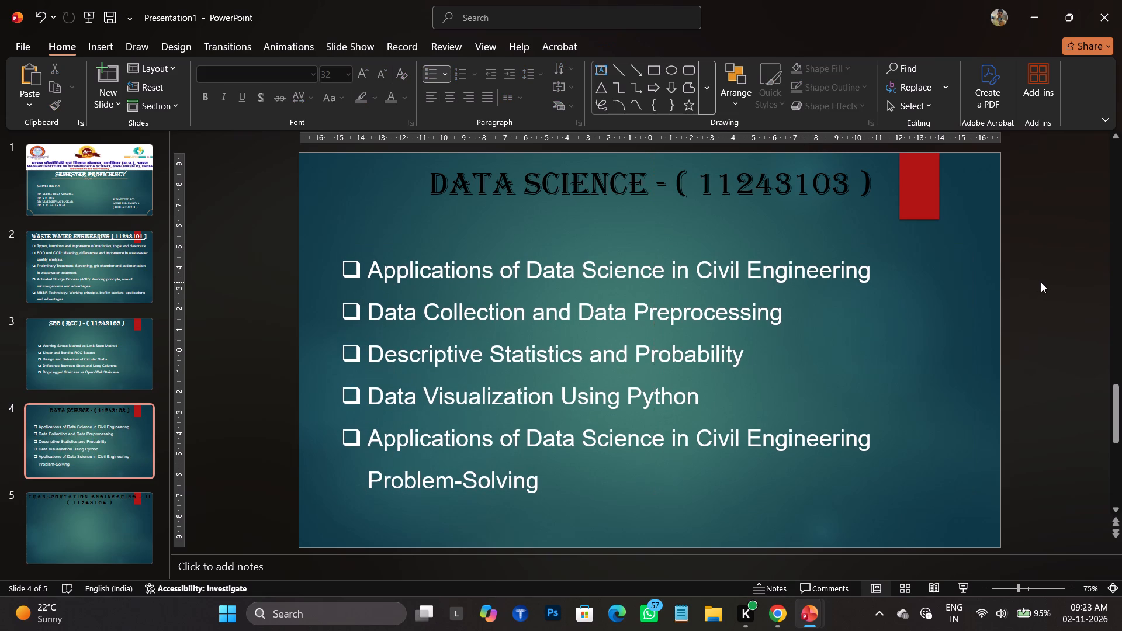
Open the Transportation Engineering – II slide, and switch to the other semester proficiency presentation to view its matching slide.
left_click(89, 529)
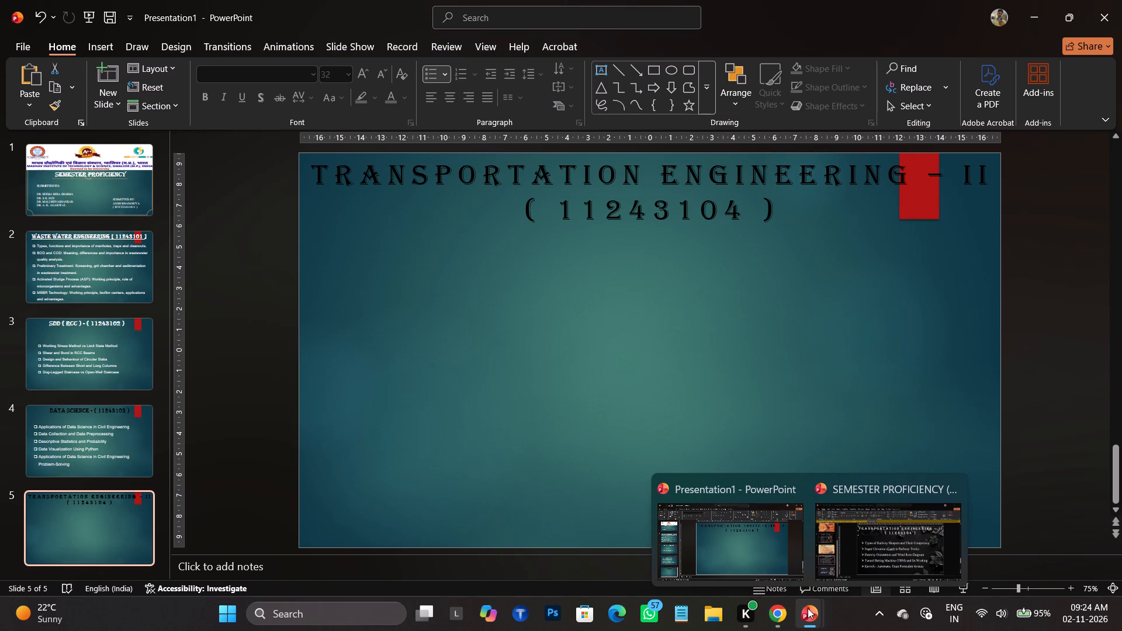
left_click(873, 563)
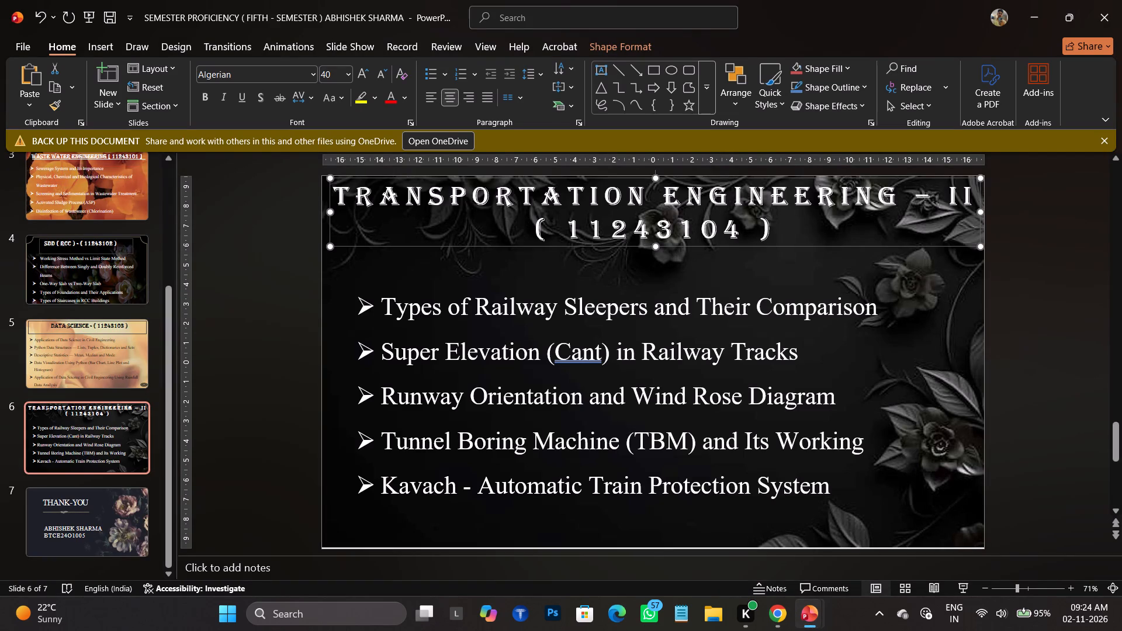
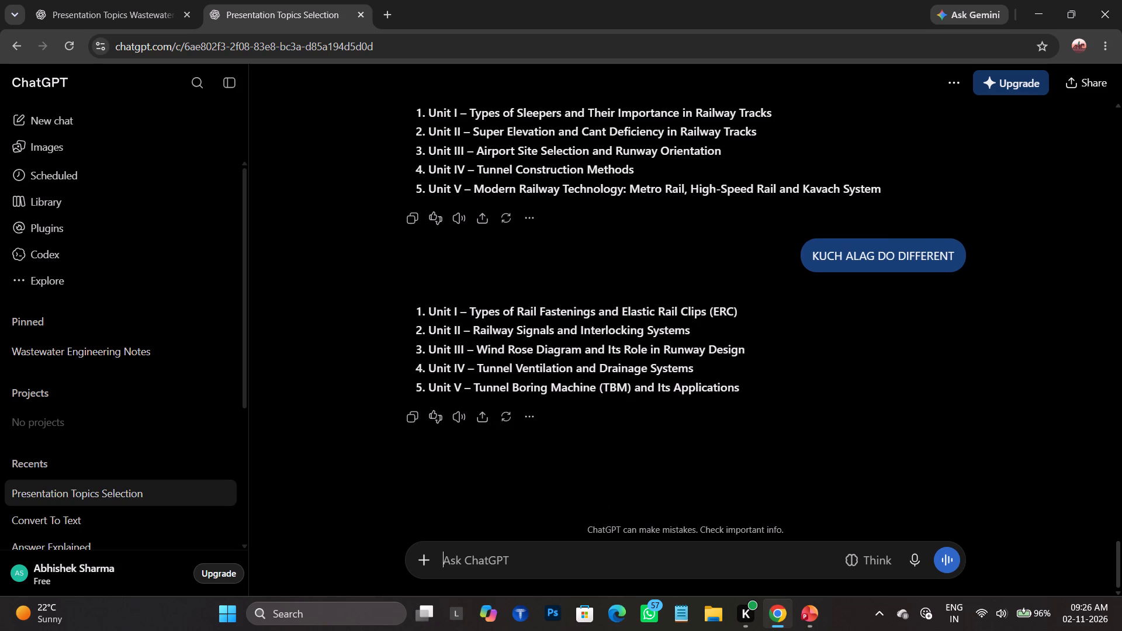
Copy the five new topics, from Rail Fastenings to Tunnel Boring Machine, and paste them onto the Transportation Engineering – II slide in PowerPoint.
left_click_drag(471, 308, 743, 390)
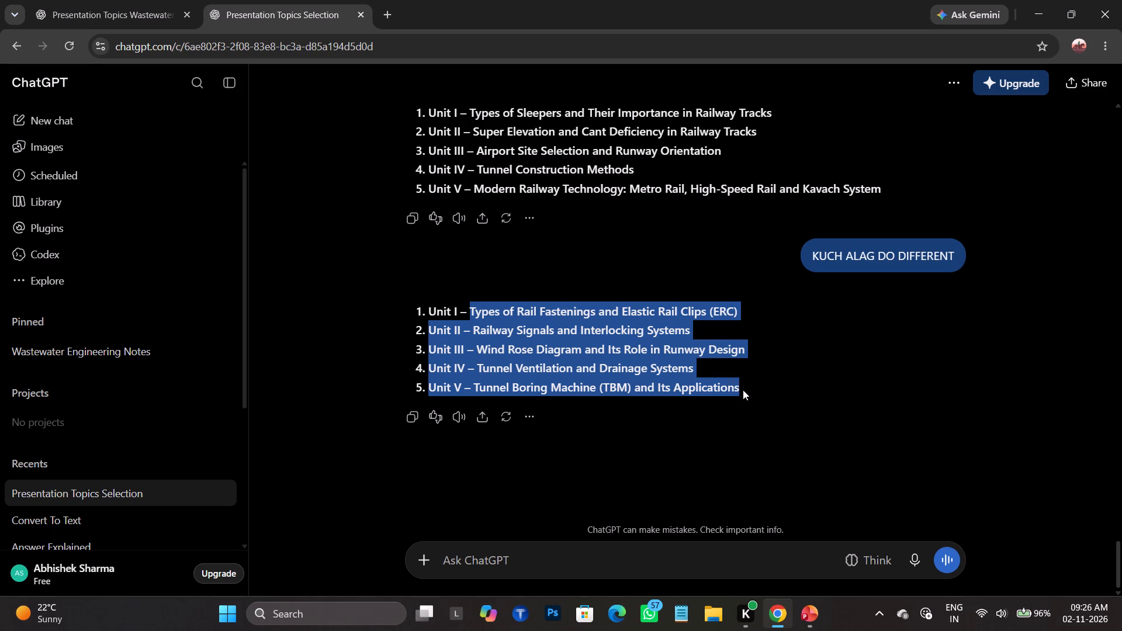
right_click(660, 350)
left_click(707, 369)
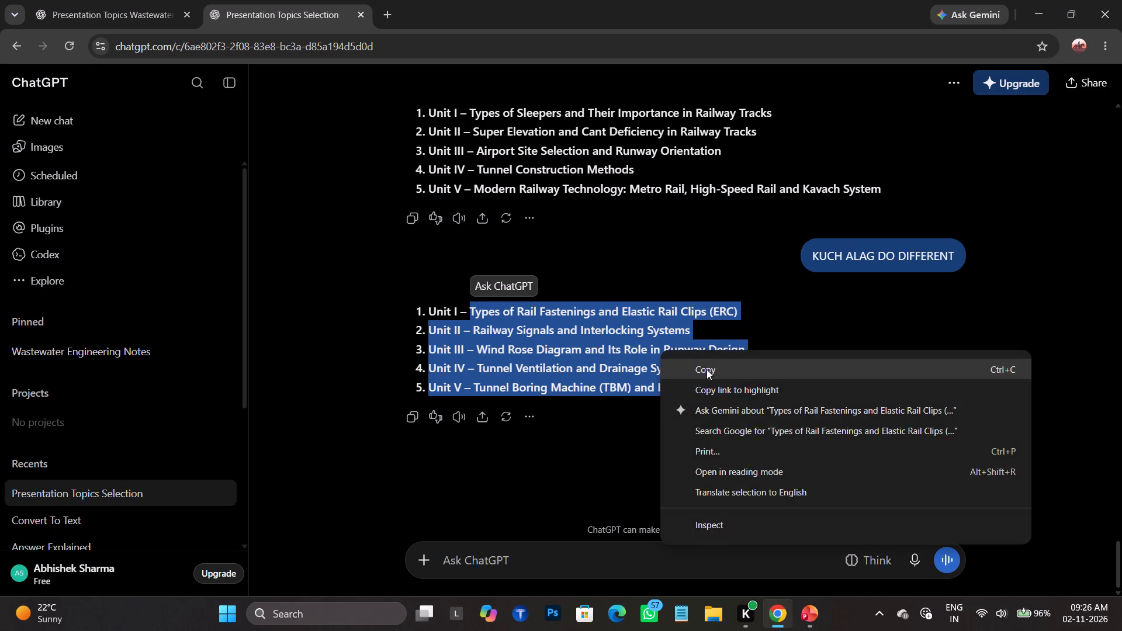
left_click(759, 571)
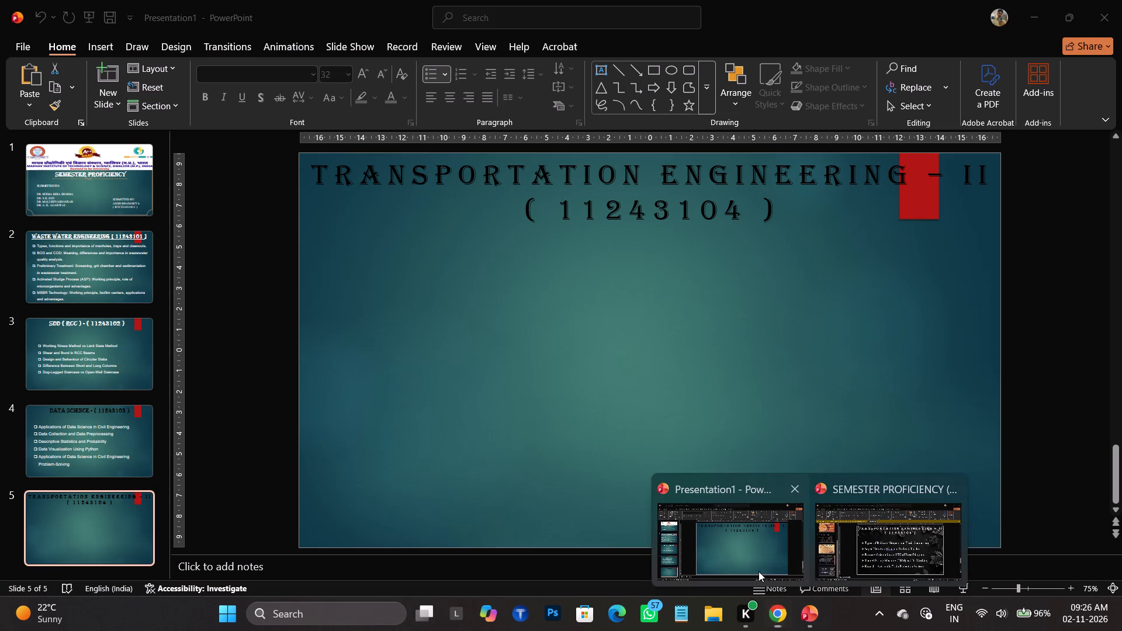
right_click(475, 300)
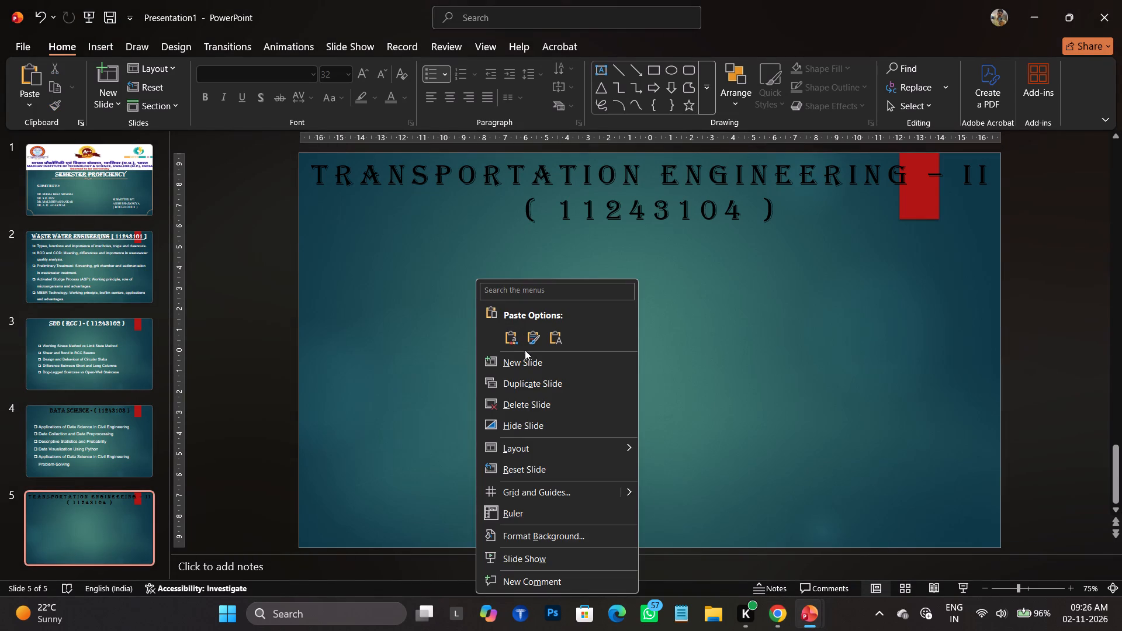
Paste the five copied railway and tunnel topics onto the Transportation Engineering – II slide.
left_click(531, 341)
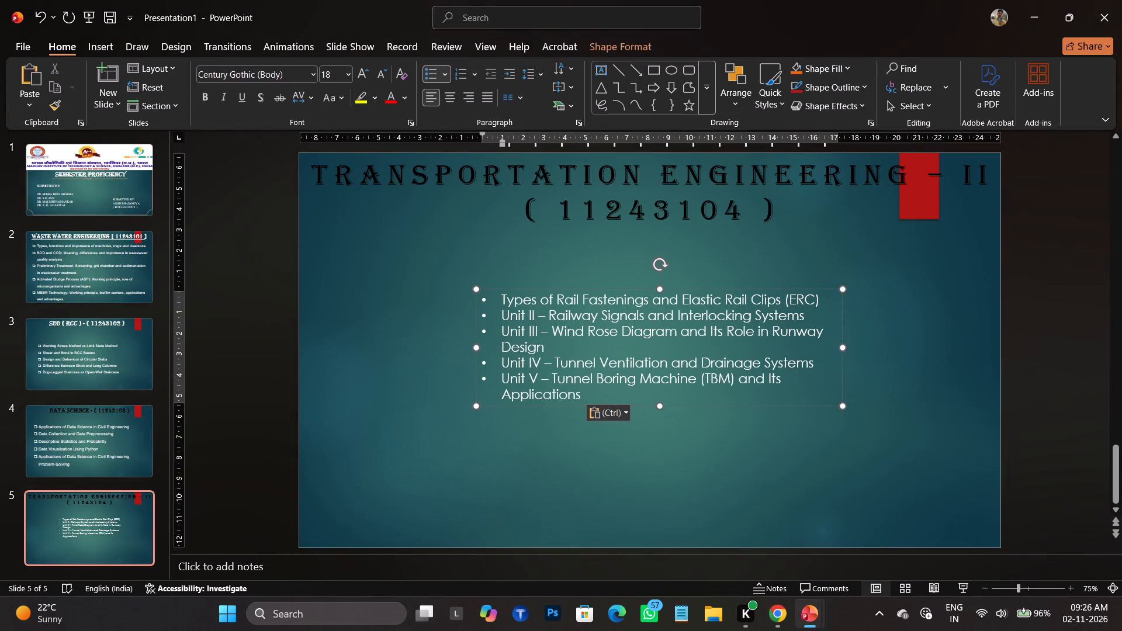
Remove the "Unit II –" prefix from the Railway Signals and Interlocking Systems bullet.
left_click(550, 313)
key("BackSpace")
key("BackSpace")
key("BackSpace")
key("BackSpace")
key("BackSpace")
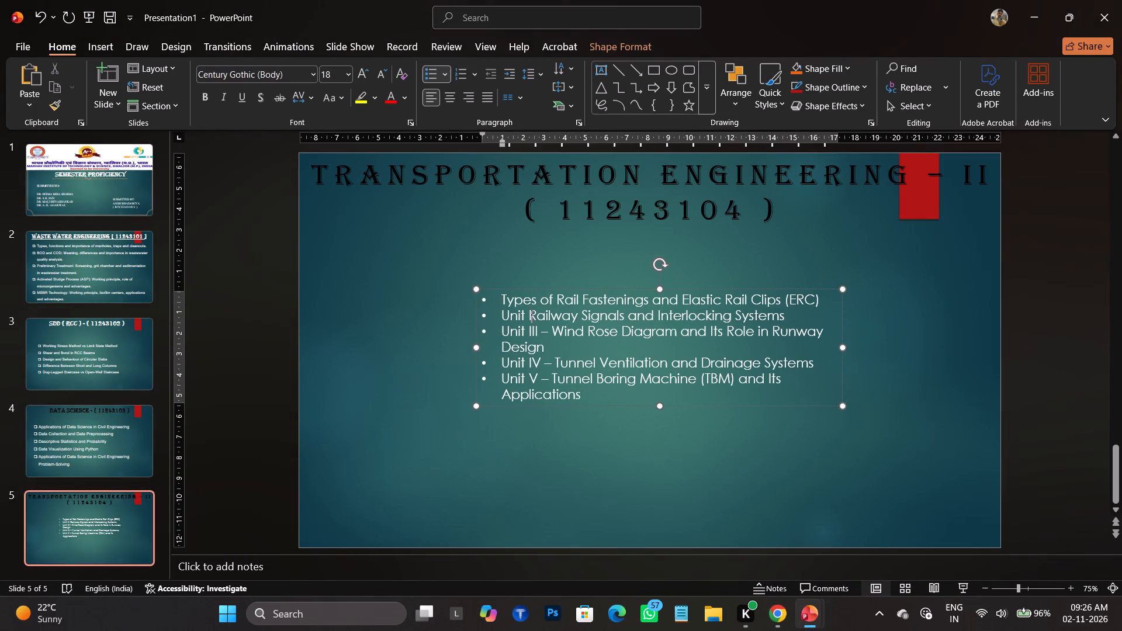
key("BackSpace")
key("BackSpace")
key("BackSpace")
key("BackSpace")
key("BackSpace")
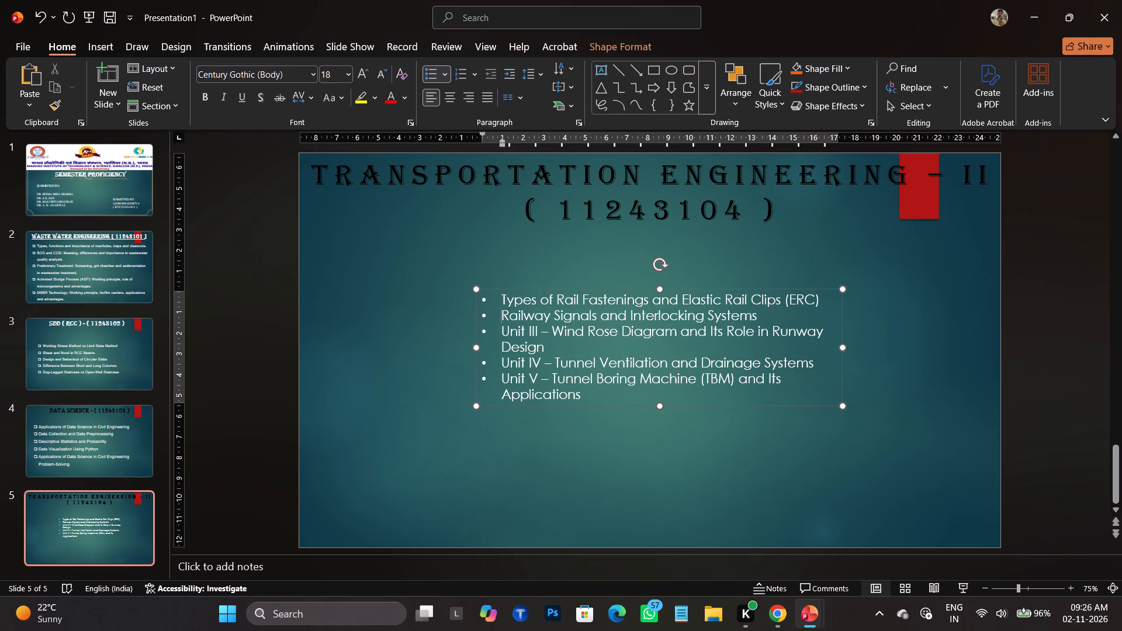
Remove the "Unit III –" prefix from the Wind Rose Diagram and Its Role in Runway Design bullet.
key("Down")
key("Right")
key("Right")
key("Right")
key("Right")
key("Right")
key("Right")
key("Right")
key("Right")
key("Right")
key("Right")
key("Right")
key("BackSpace")
key("BackSpace")
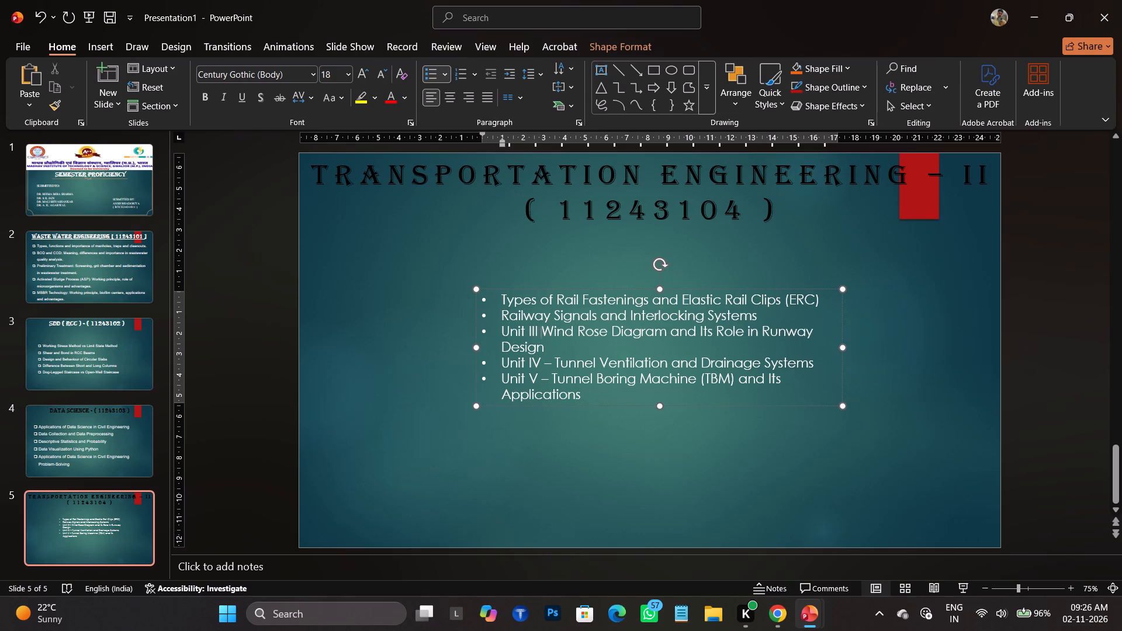
key("BackSpace")
key("BackSpace")
key("BackSpace")
key("BackSpace")
key("BackSpace")
key("BackSpace")
key("BackSpace")
key("BackSpace")
key("BackSpace")
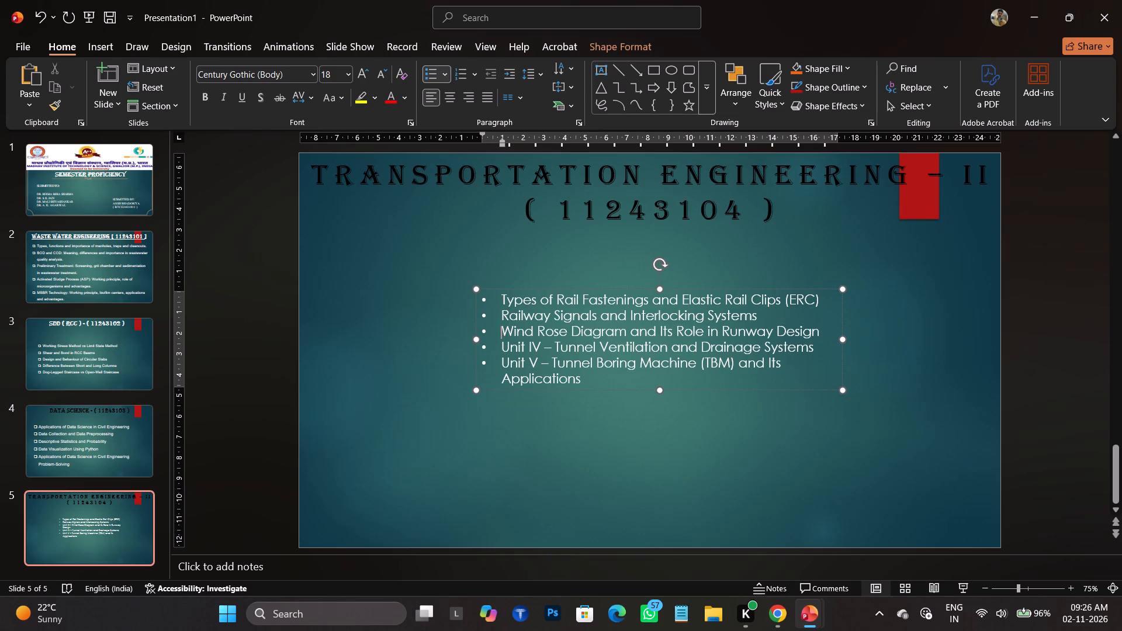
Remove the "Unit IV –" prefix from the Tunnel Ventilation and Drainage Systems bullet.
key("Down")
key("Right")
key("Right")
key("Right")
key("Right")
key("Right")
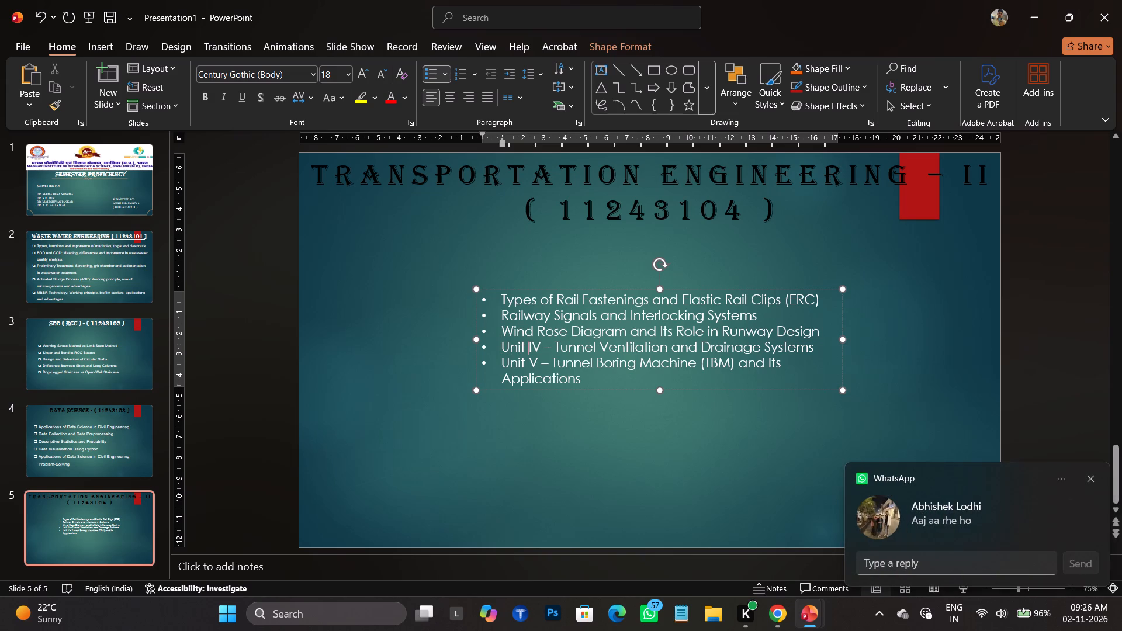
key("Right")
key("Right")
key("Right")
key("Right")
key("Right")
key("BackSpace")
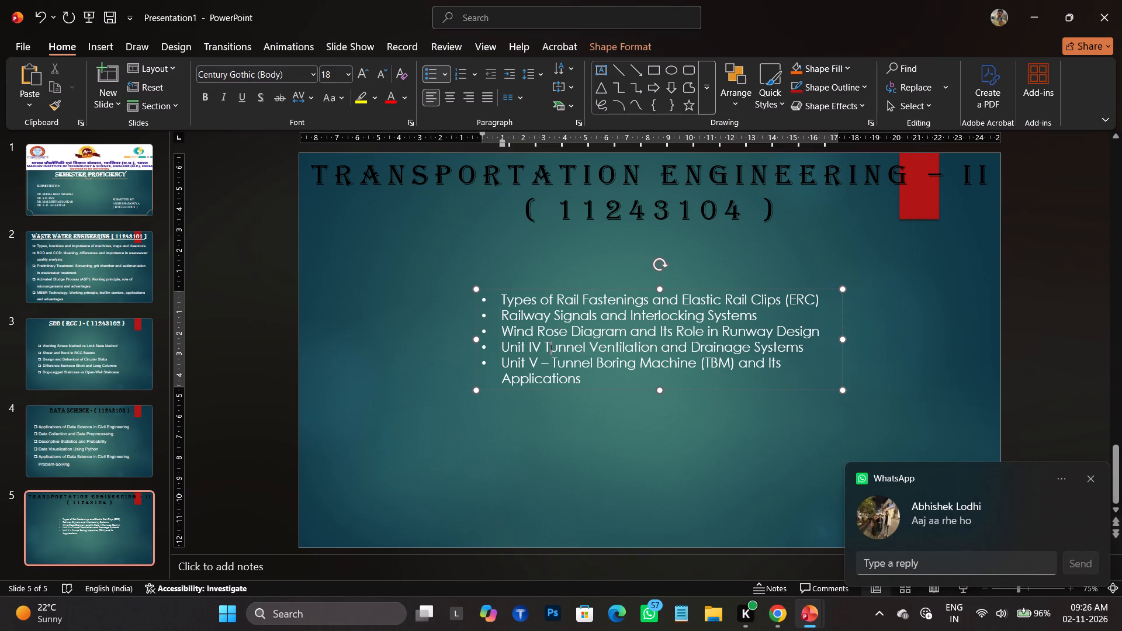
key("BackSpace")
key("BackSpace")
key("BackSpace")
key("BackSpace")
key("BackSpace")
key("BackSpace")
key("BackSpace")
key("BackSpace")
key("BackSpace")
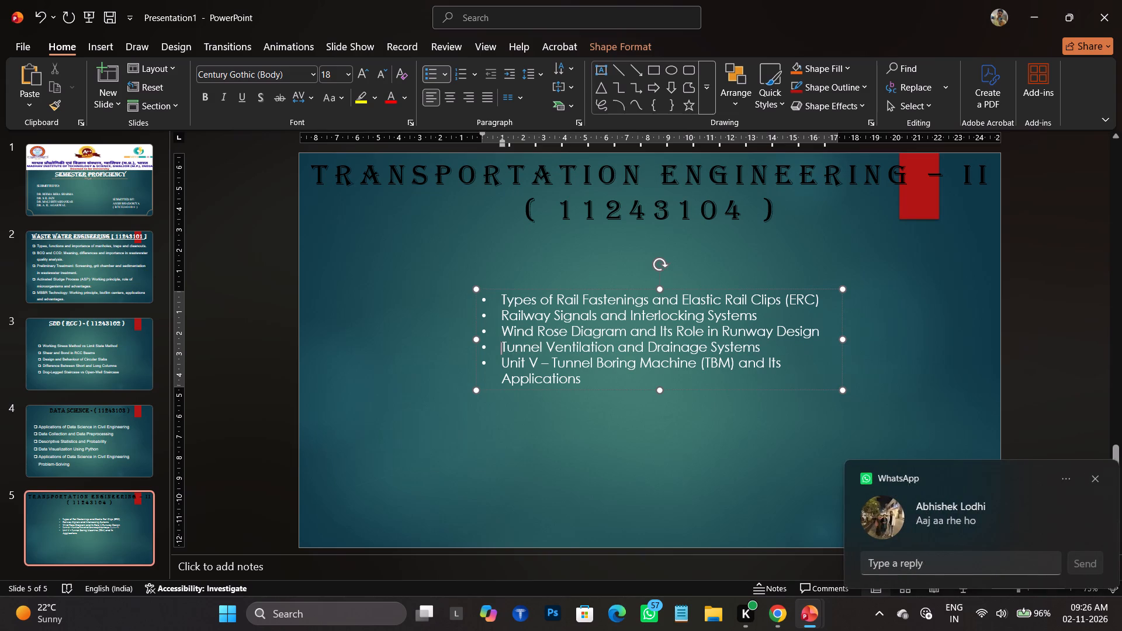
Remove the "Unit V –" prefix from the Tunnel Boring Machine (TBM) and Its Applications bullet.
key("Down")
key("Right")
key("Right")
key("Right")
key("Right")
key("Right")
key("Right")
key("Right")
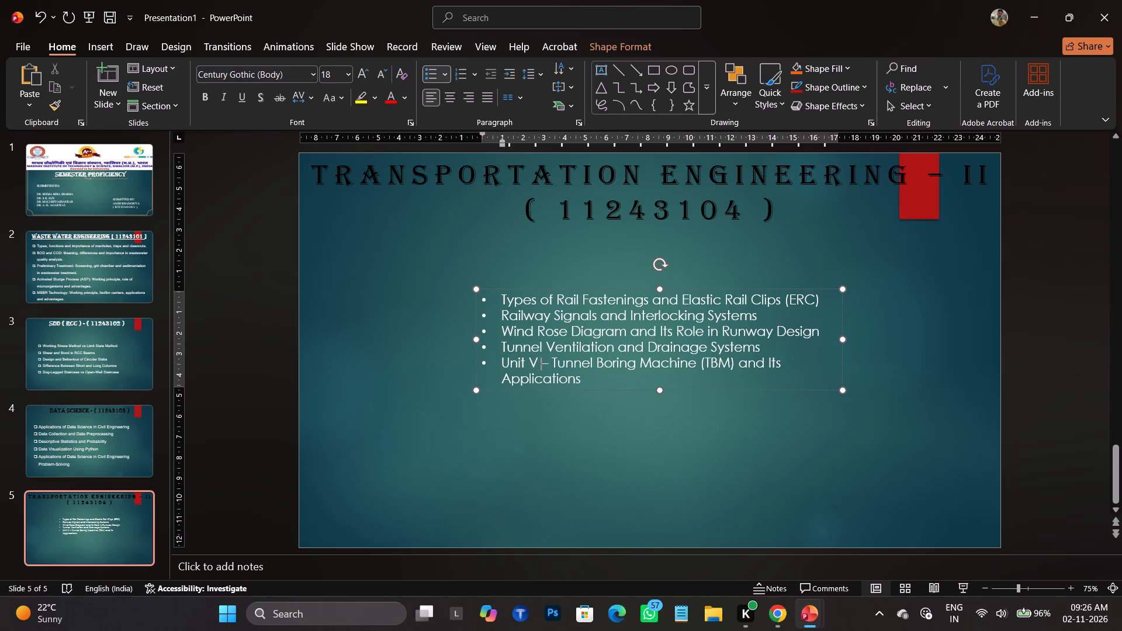
key("Right")
key("Right")
key("BackSpace")
key("BackSpace")
key("BackSpace")
key("BackSpace")
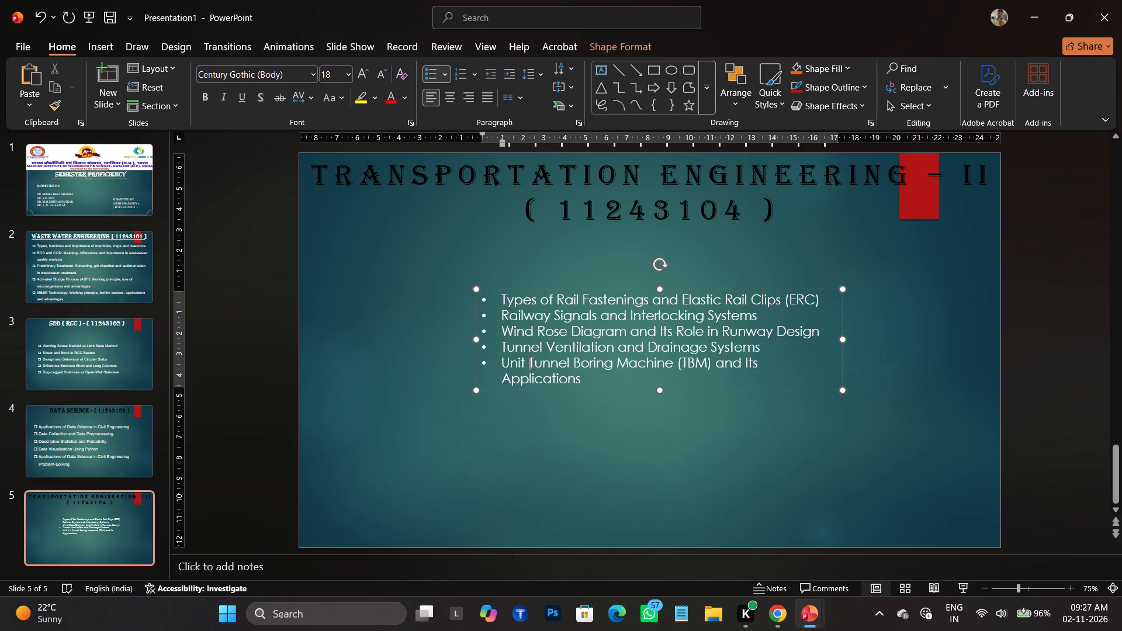
key("BackSpace")
key("BackSpace")
key("BackSpace")
key("BackSpace")
key("BackSpace")
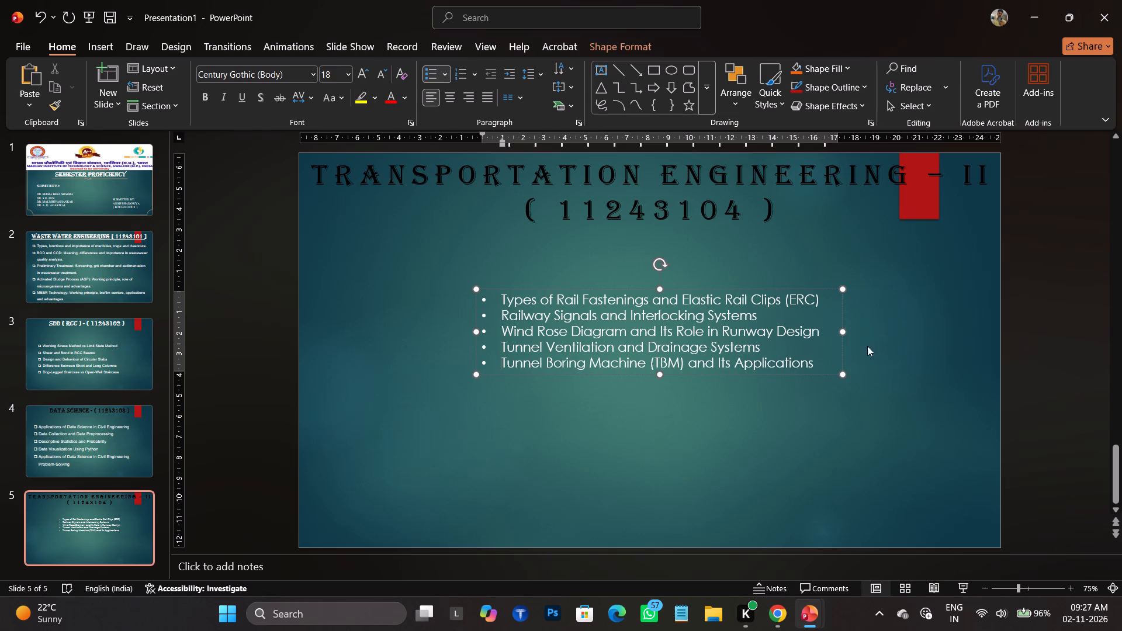
Widen the pasted topic list's text box on both sides to nearly the full slide width.
left_click_drag(843, 328, 975, 327)
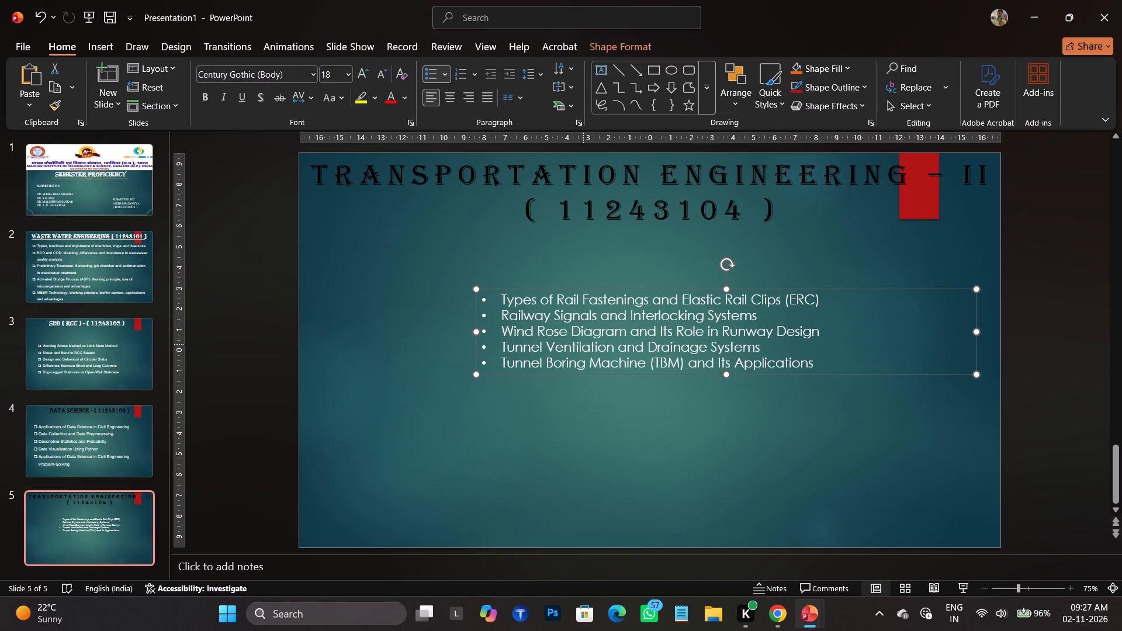
left_click_drag(475, 334, 465, 335)
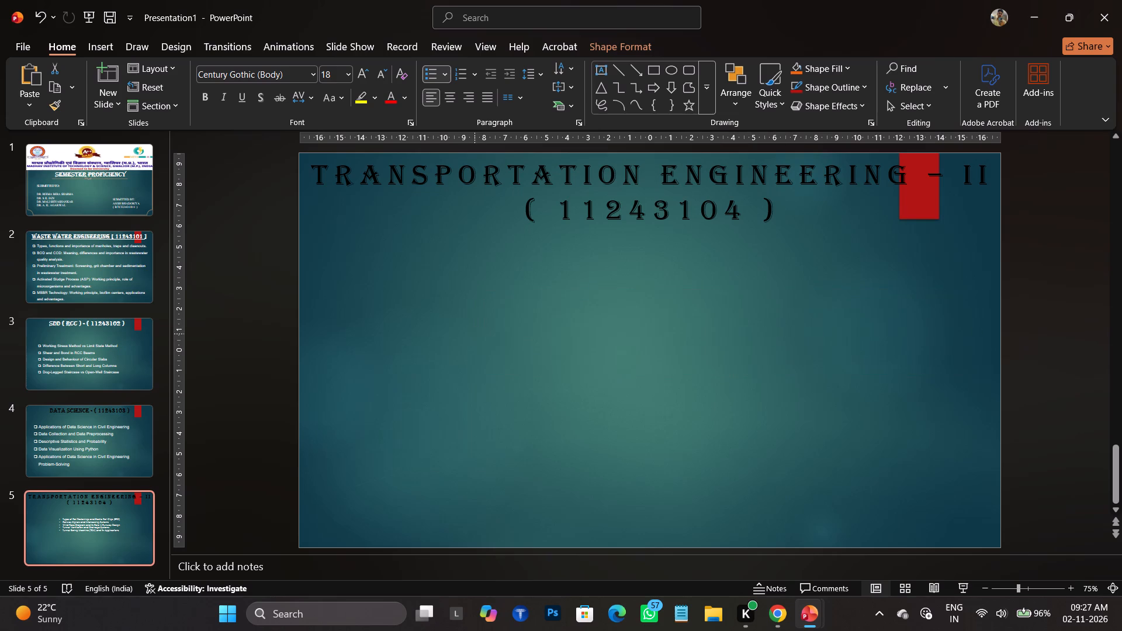
left_click_drag(465, 335, 315, 334)
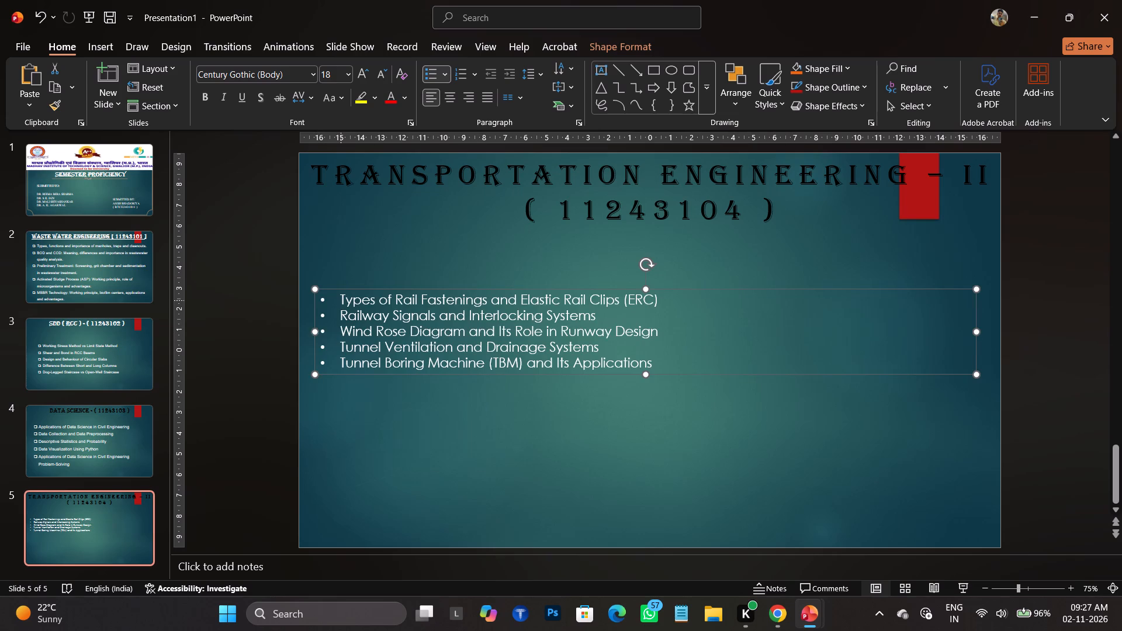
Format all five Transportation Engineering – II topics in Arial at size 32.
left_click_drag(340, 300, 696, 400)
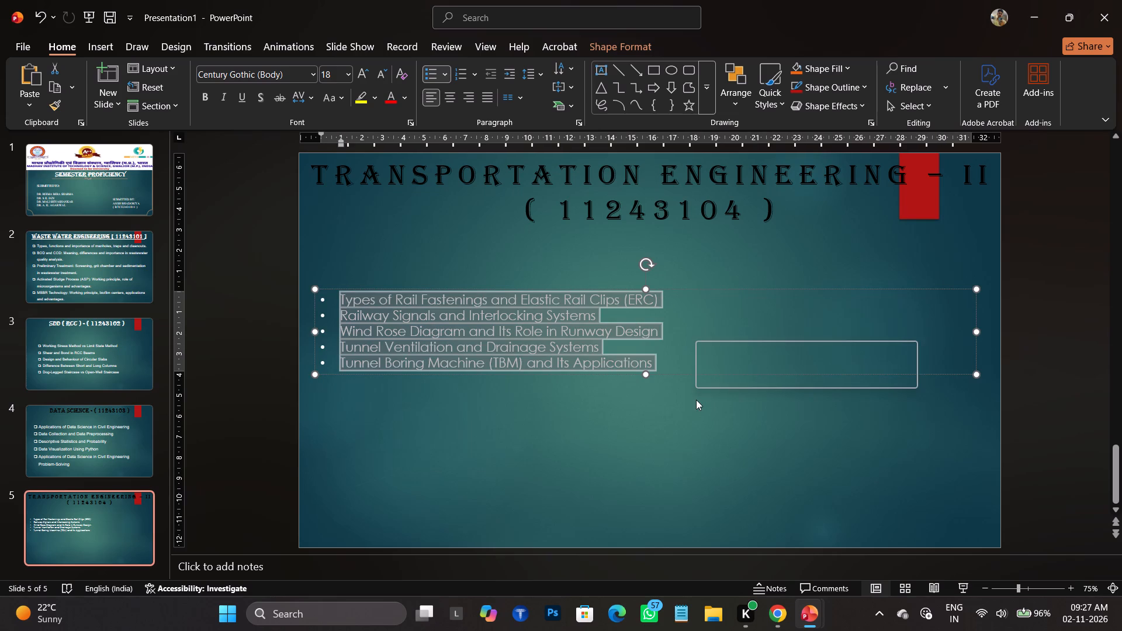
left_click(771, 355)
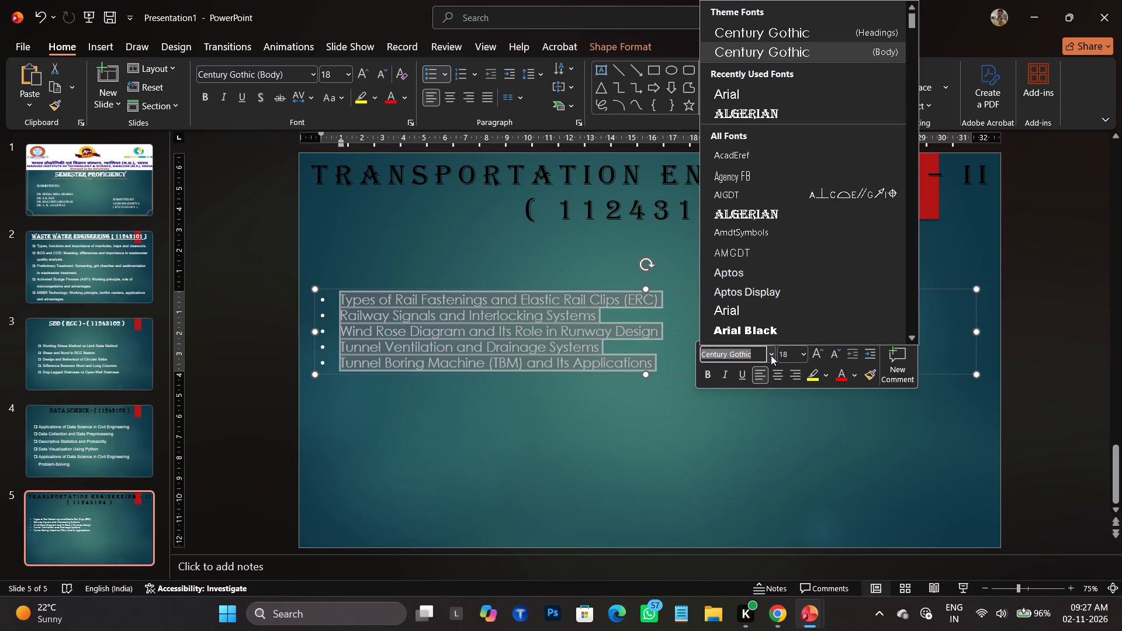
left_click(749, 308)
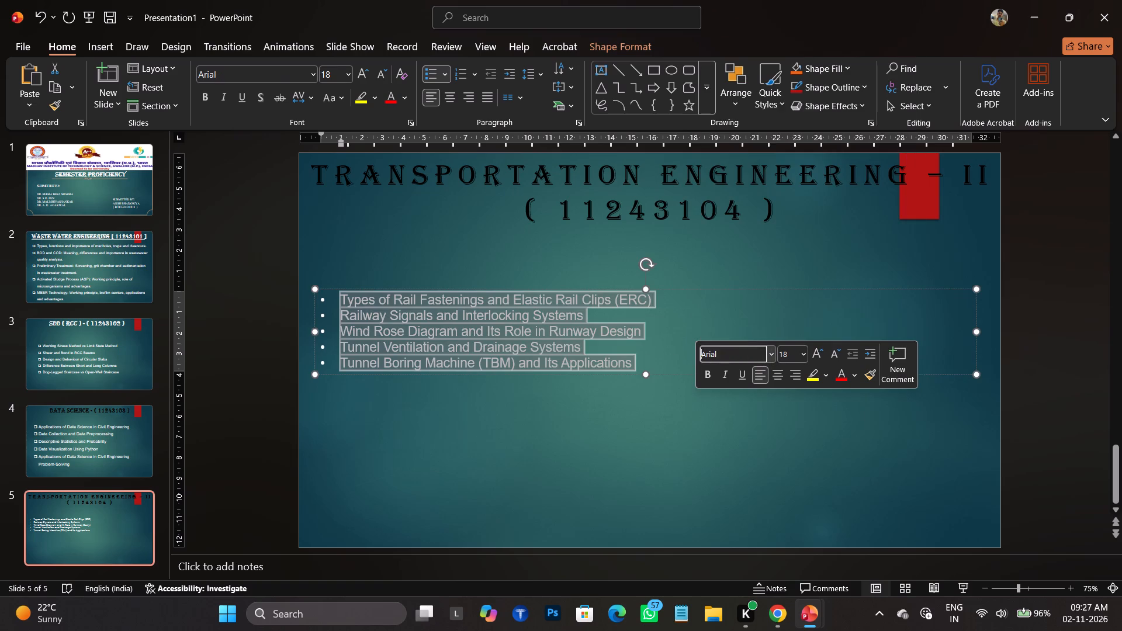
left_click(806, 355)
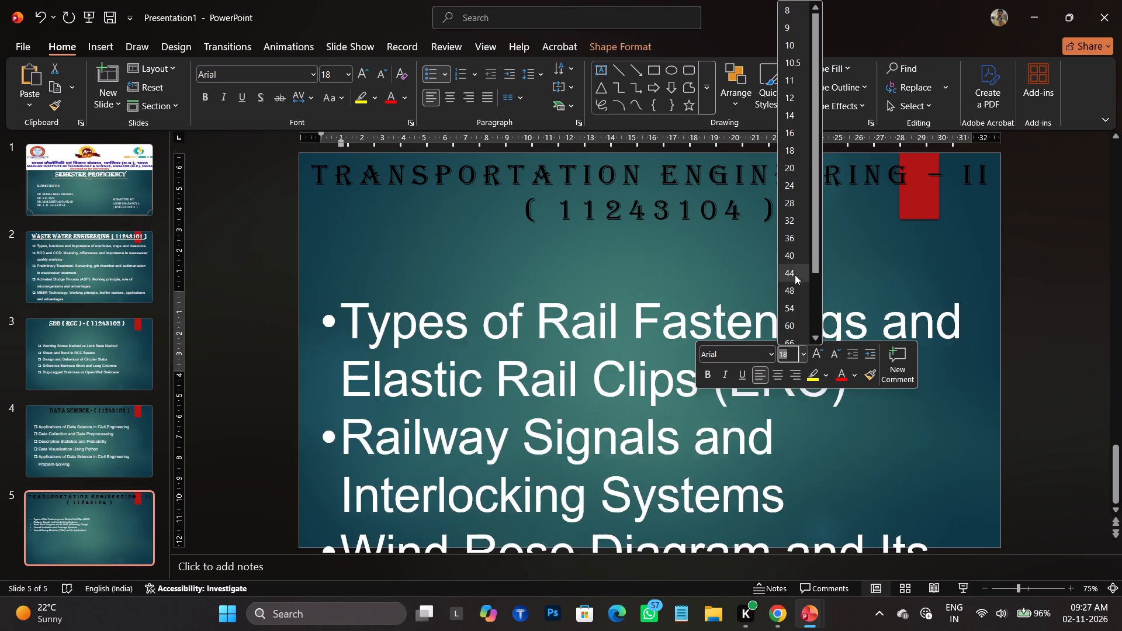
left_click(792, 222)
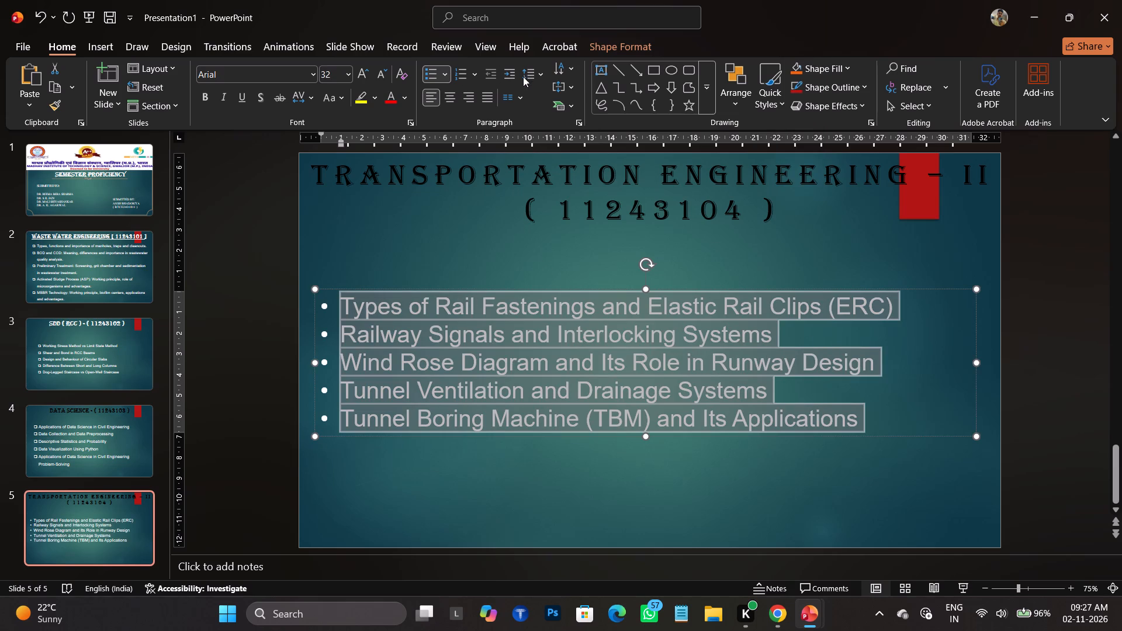
Set the topic list's line spacing to 1.5 and change its bullets to hollow squares.
left_click(538, 78)
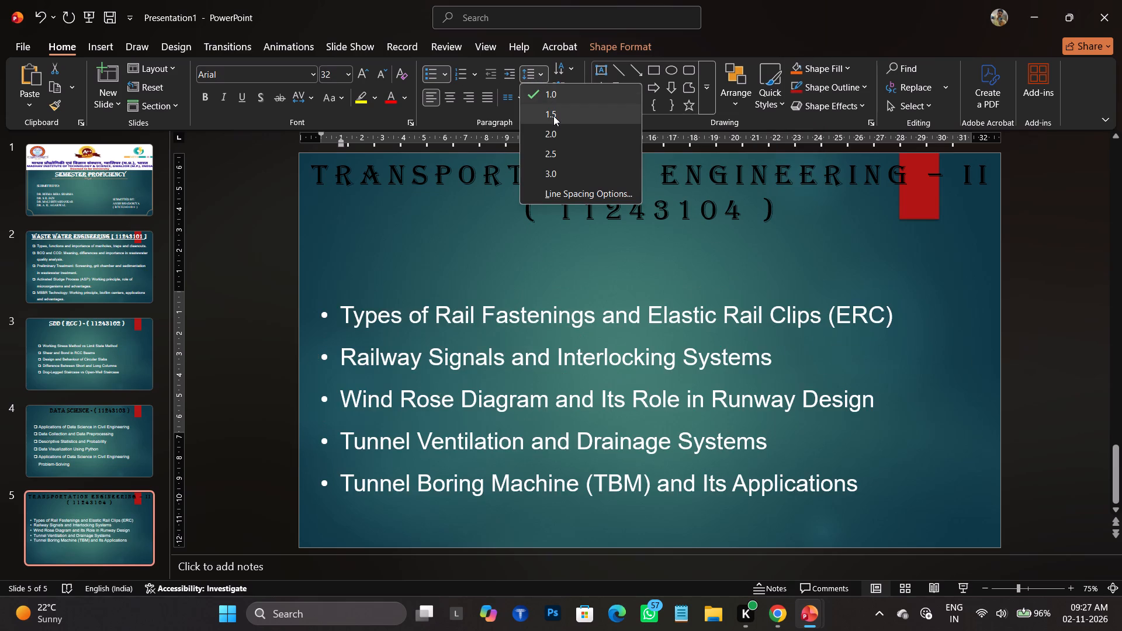
left_click(553, 116)
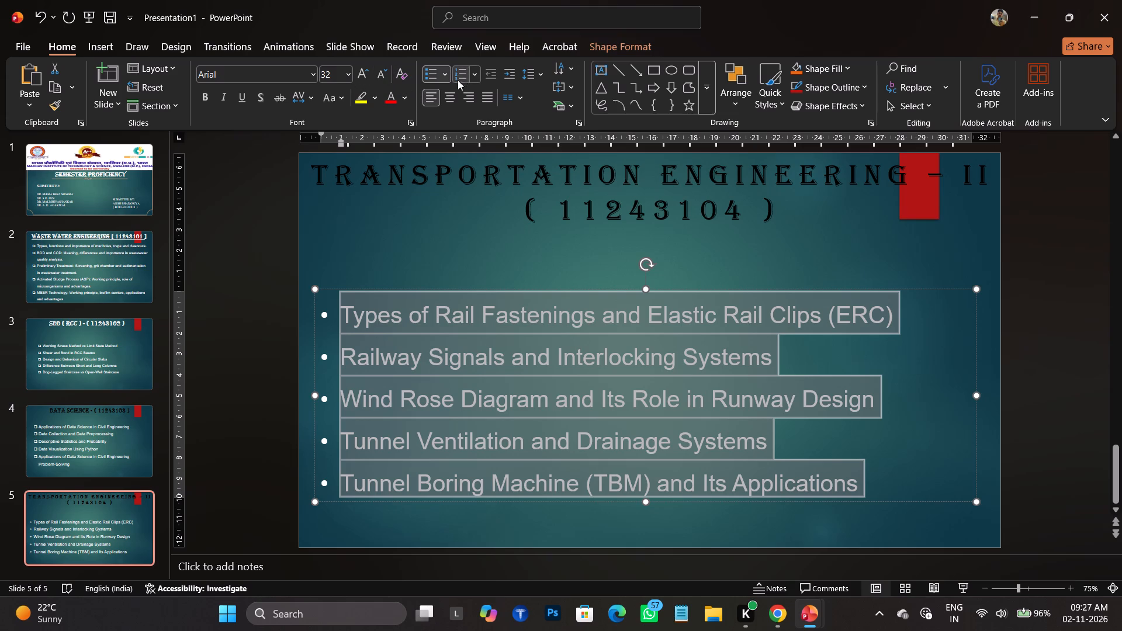
left_click(442, 71)
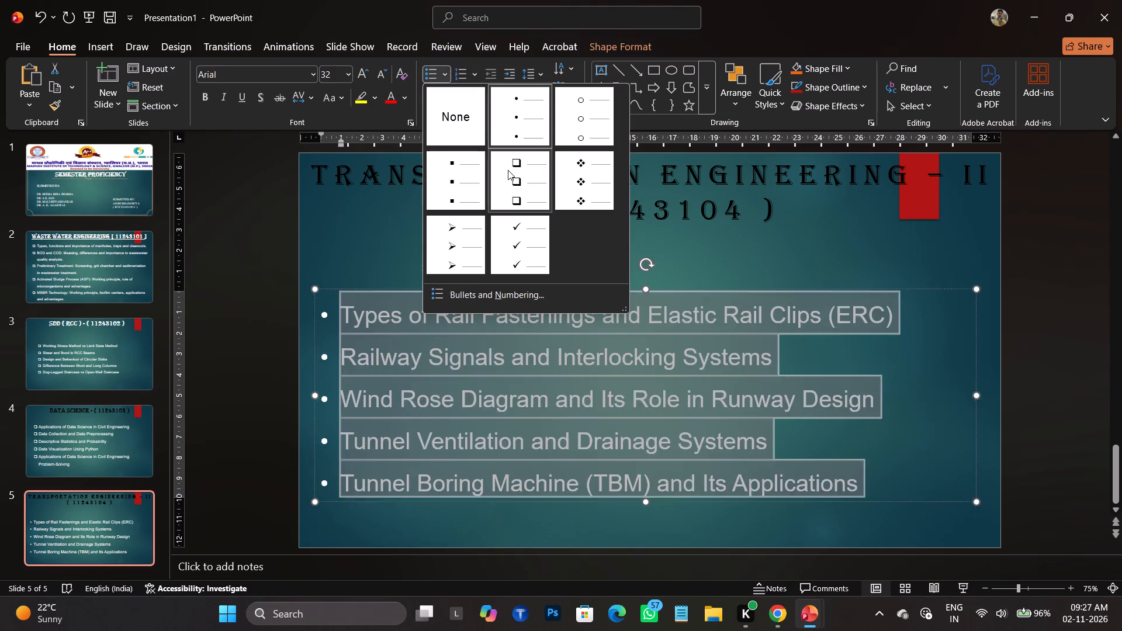
left_click(511, 172)
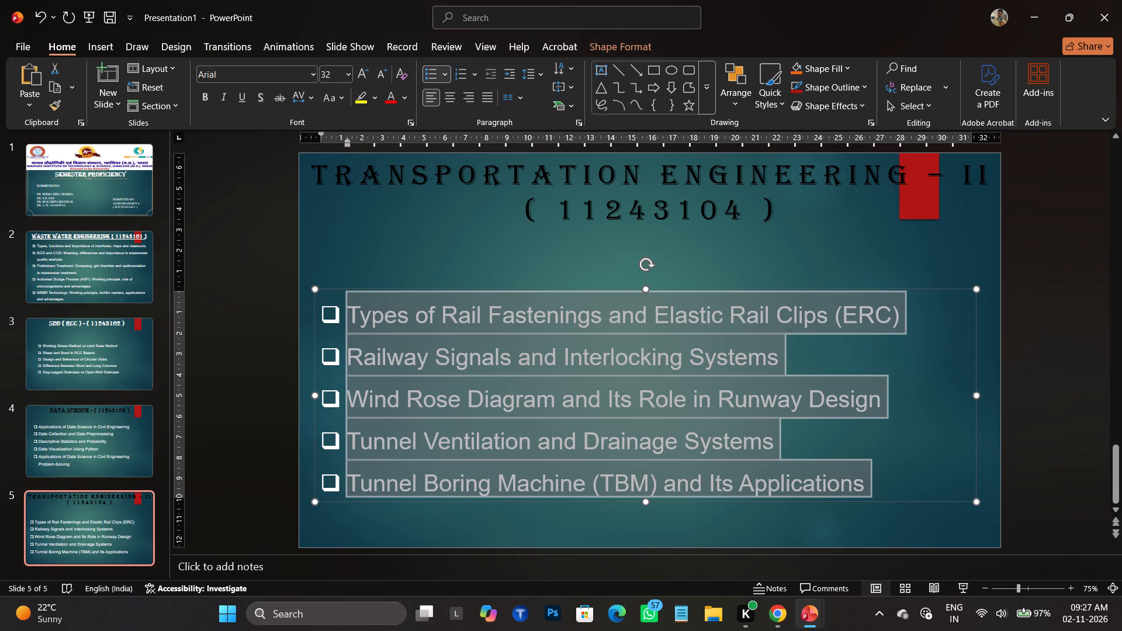
Move the topic list slightly up and to the right so it sits centred beneath the Transportation Engineering – II title.
left_click_drag(975, 422, 985, 405)
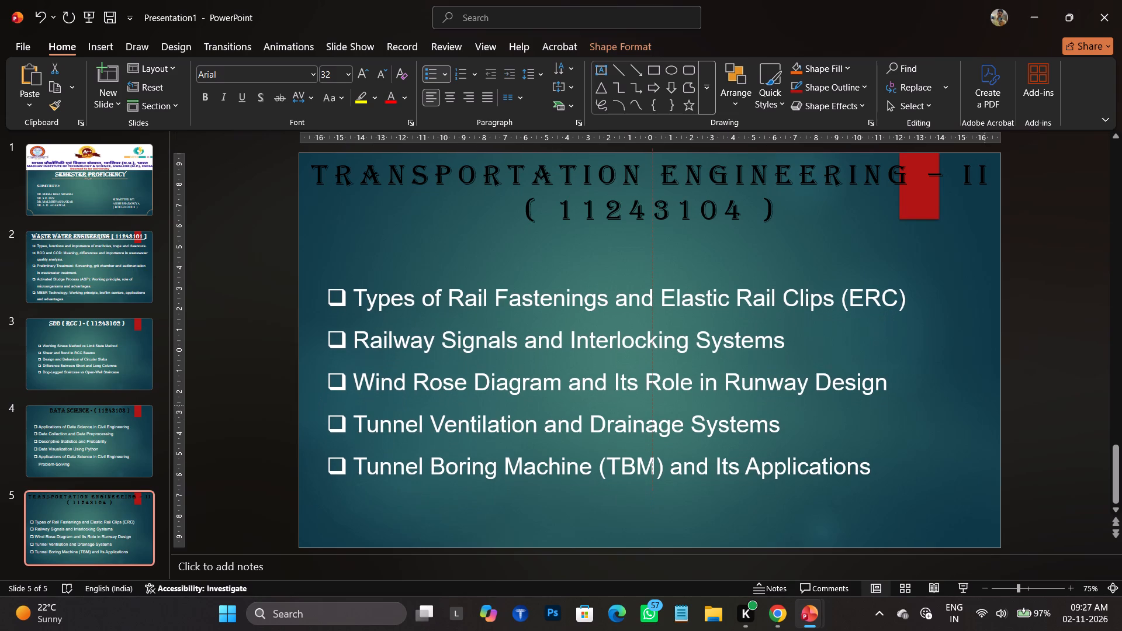
left_click_drag(985, 405, 999, 406)
left_click(1055, 380)
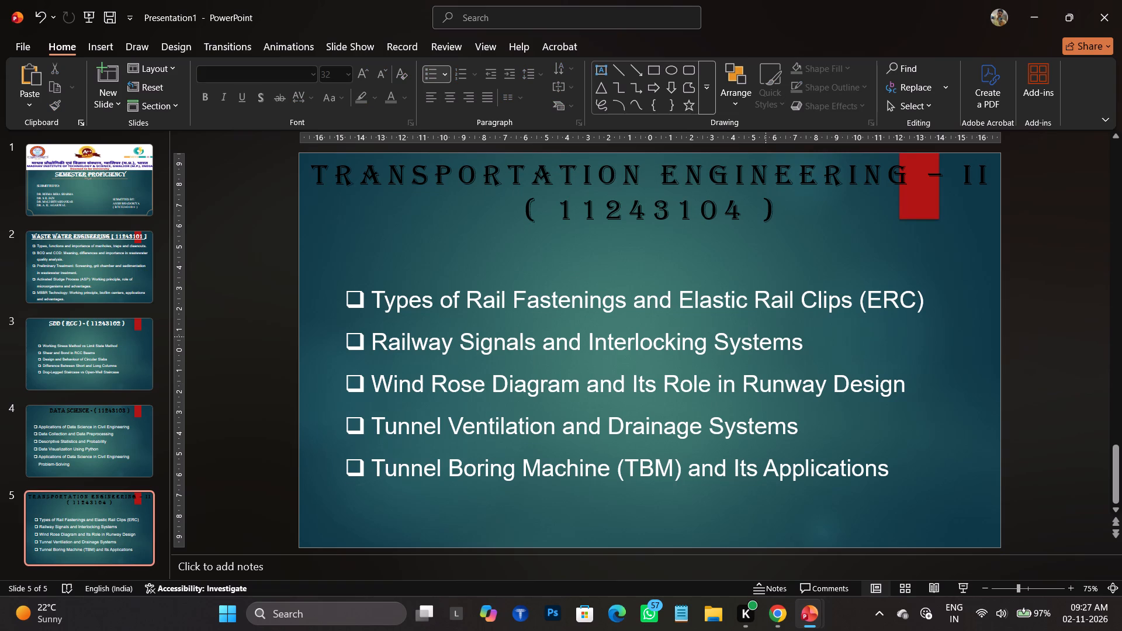
Add a new blank slide after the Transportation Engineering – II slide.
left_click(111, 108)
left_click(300, 233)
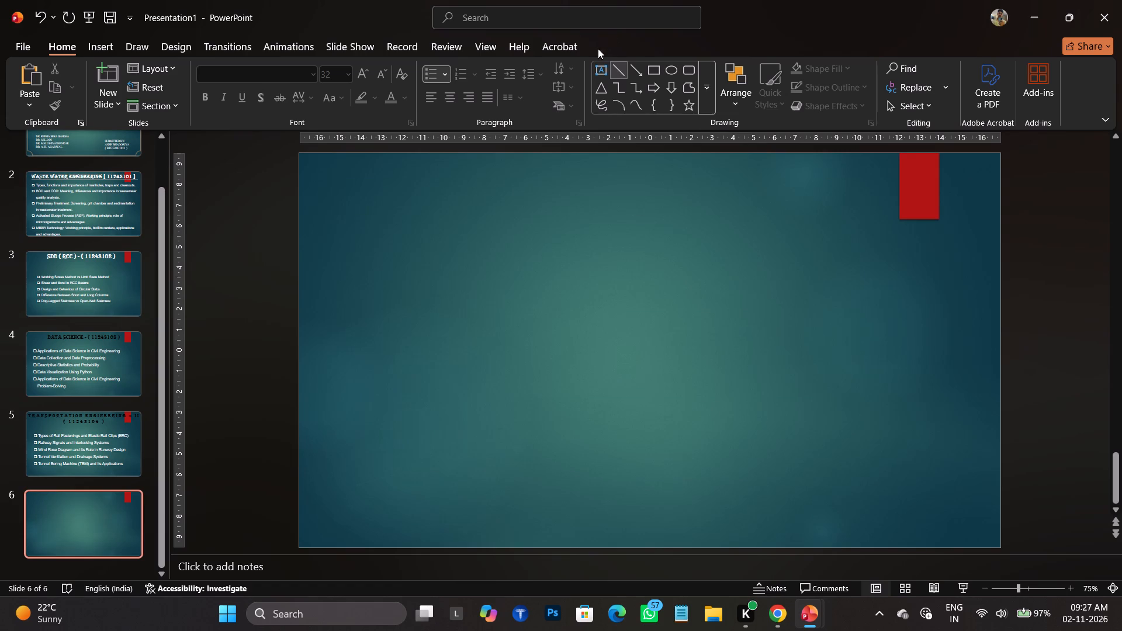
Draw a wide text box in the upper middle of the new slide and enter "THANKYOU" in it.
left_click(600, 70)
left_click(418, 245)
left_click_drag(430, 265, 830, 414)
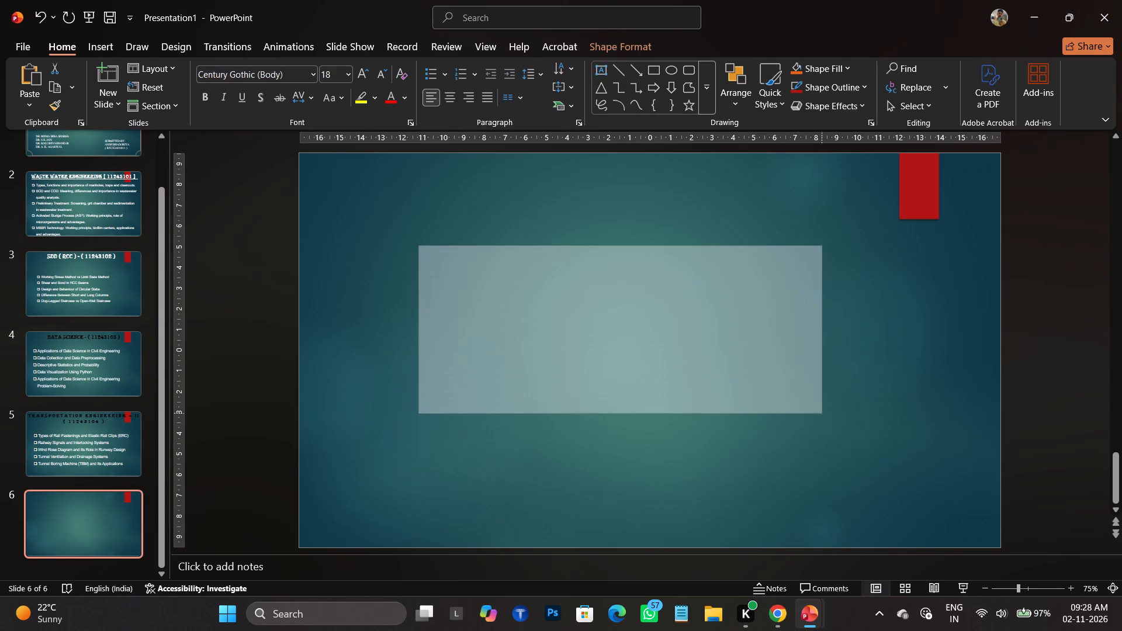
left_click_drag(830, 414, 843, 414)
left_click(489, 295)
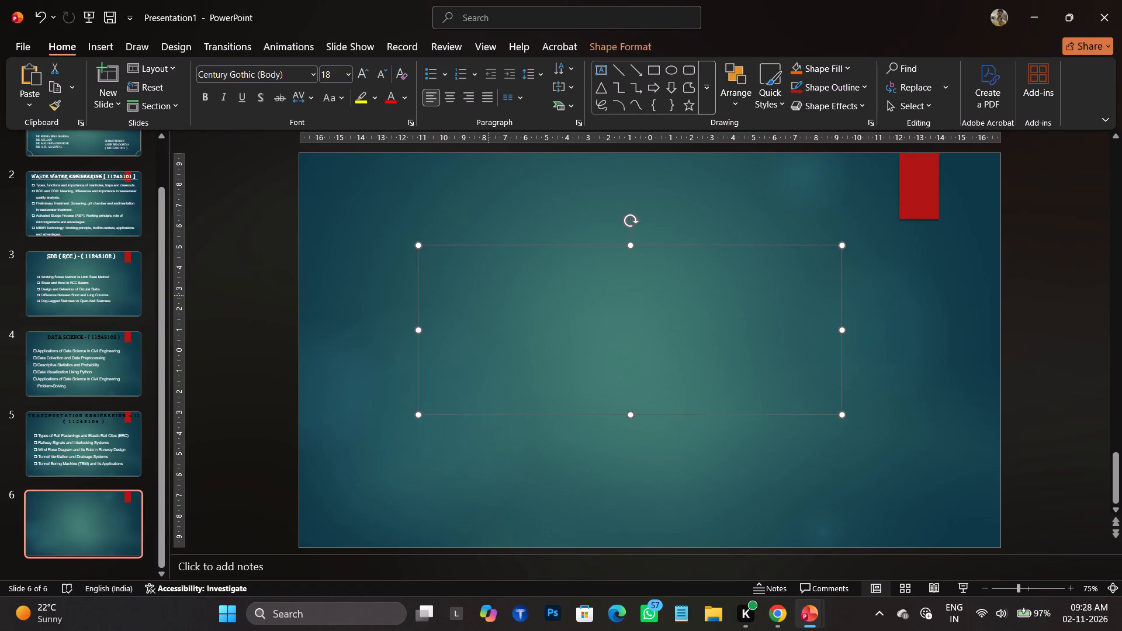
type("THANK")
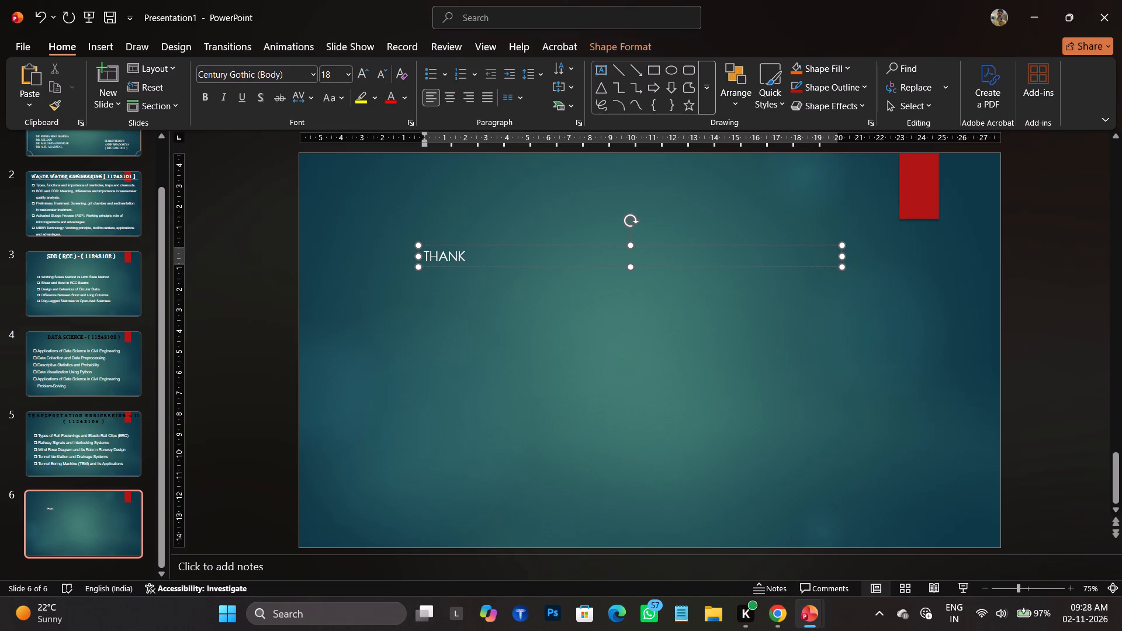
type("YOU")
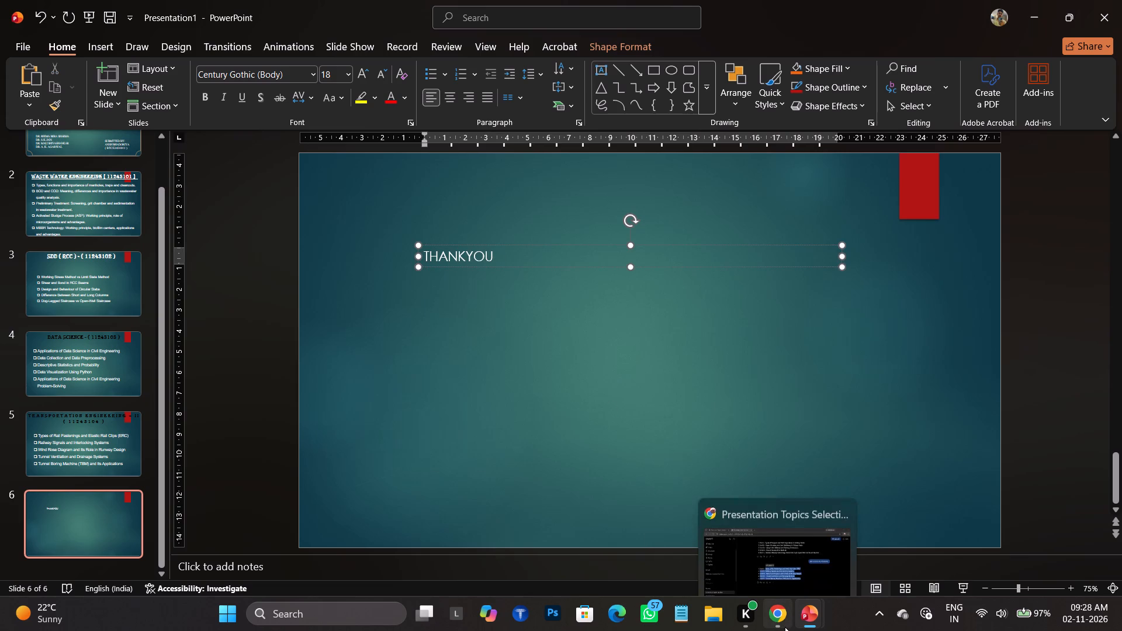
Switch to the other semester proficiency presentation and copy the THANK-YOU text box from its closing slide.
left_click(827, 561)
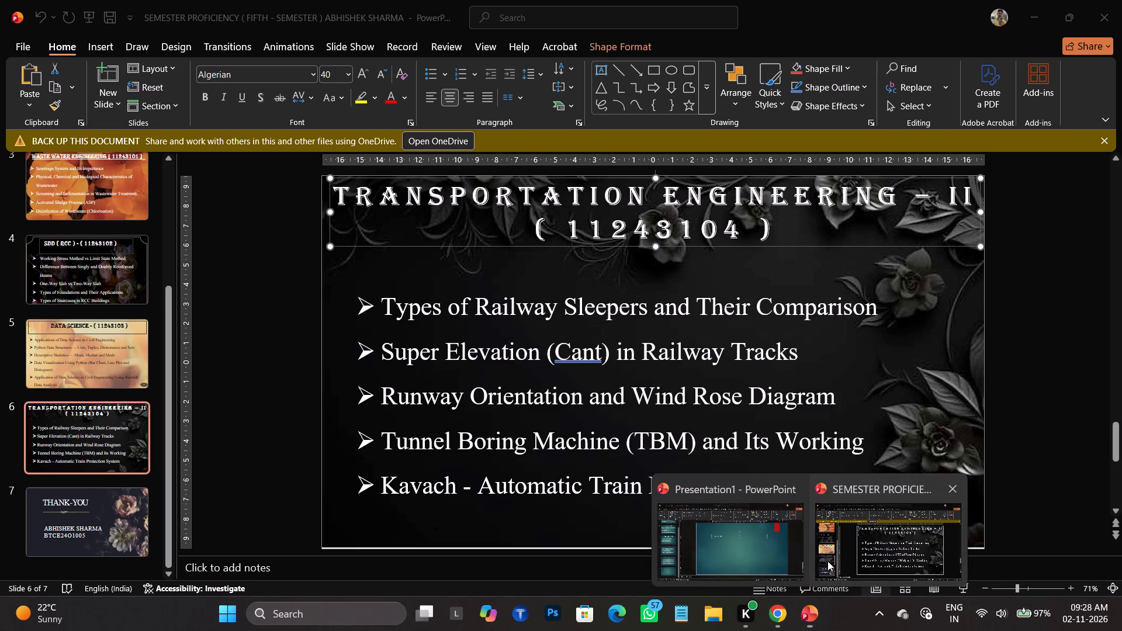
left_click(81, 526)
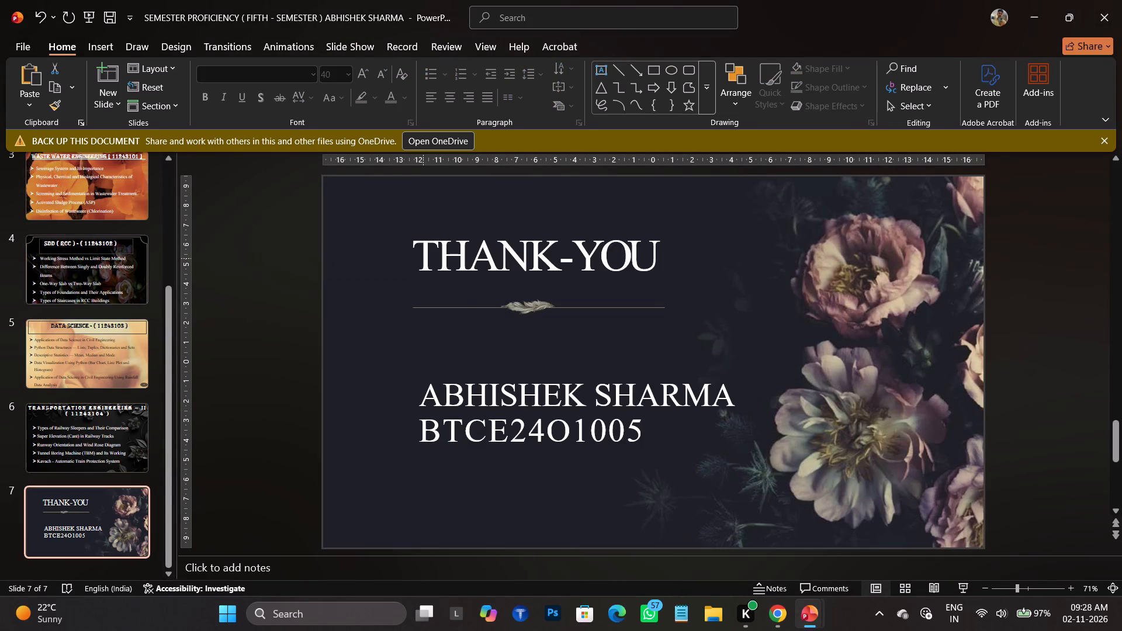
left_click_drag(423, 258, 578, 248)
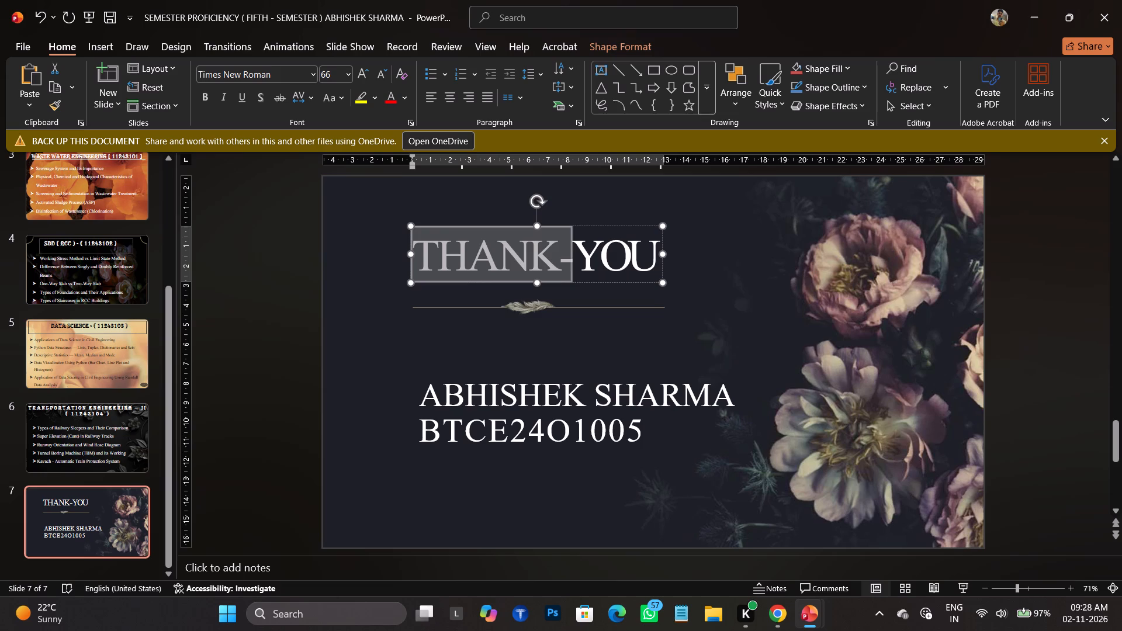
left_click_drag(578, 248, 477, 260)
left_click(439, 325)
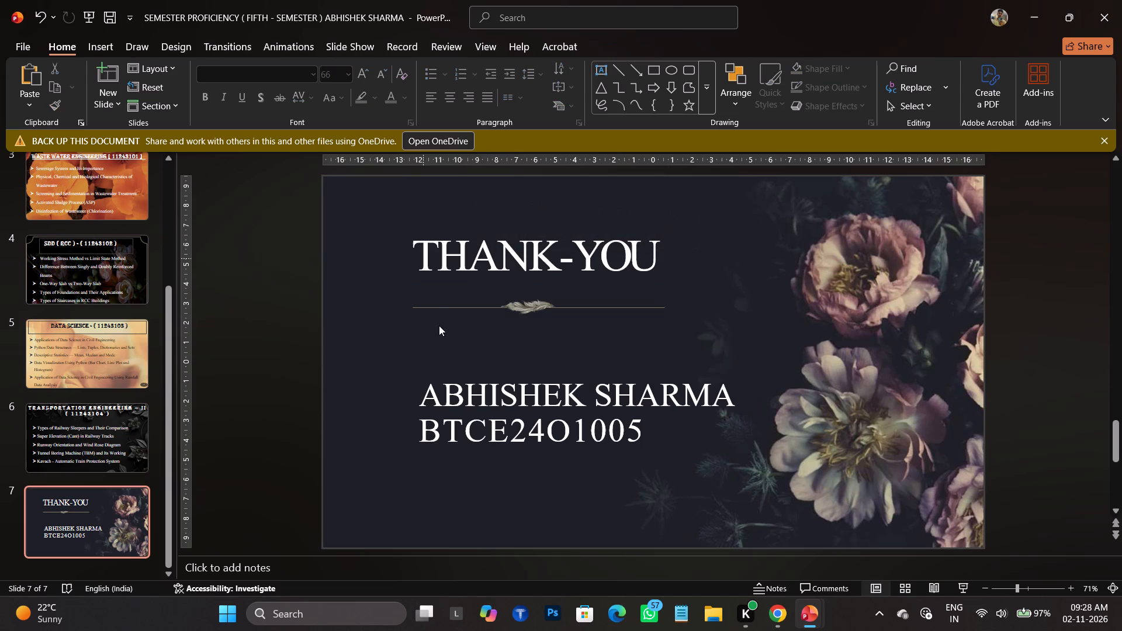
left_click(459, 272)
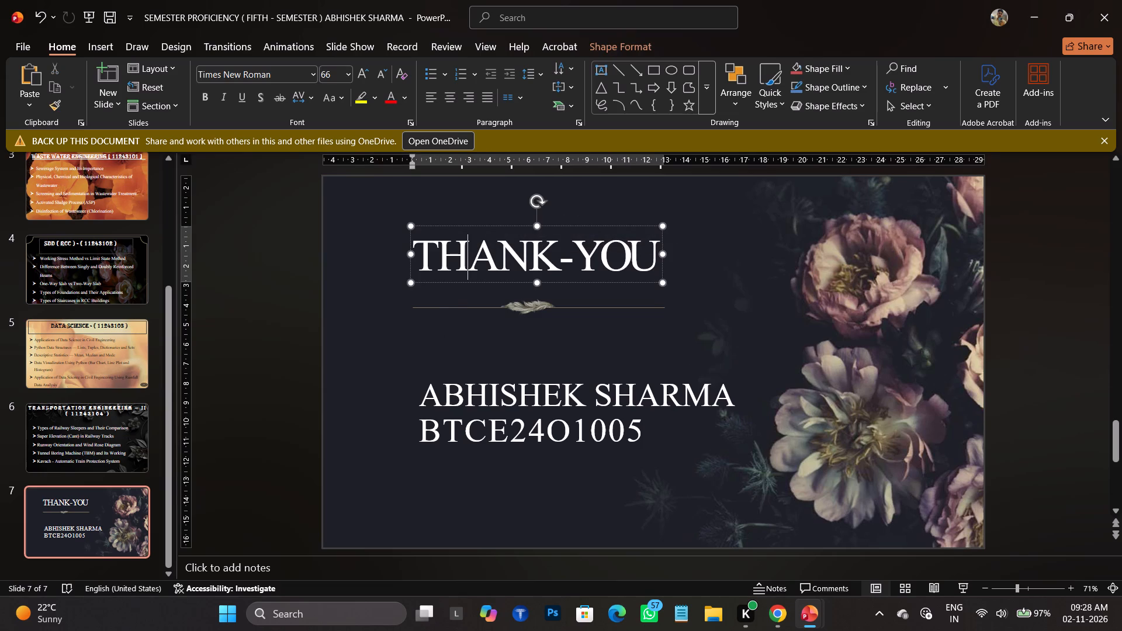
right_click(514, 225)
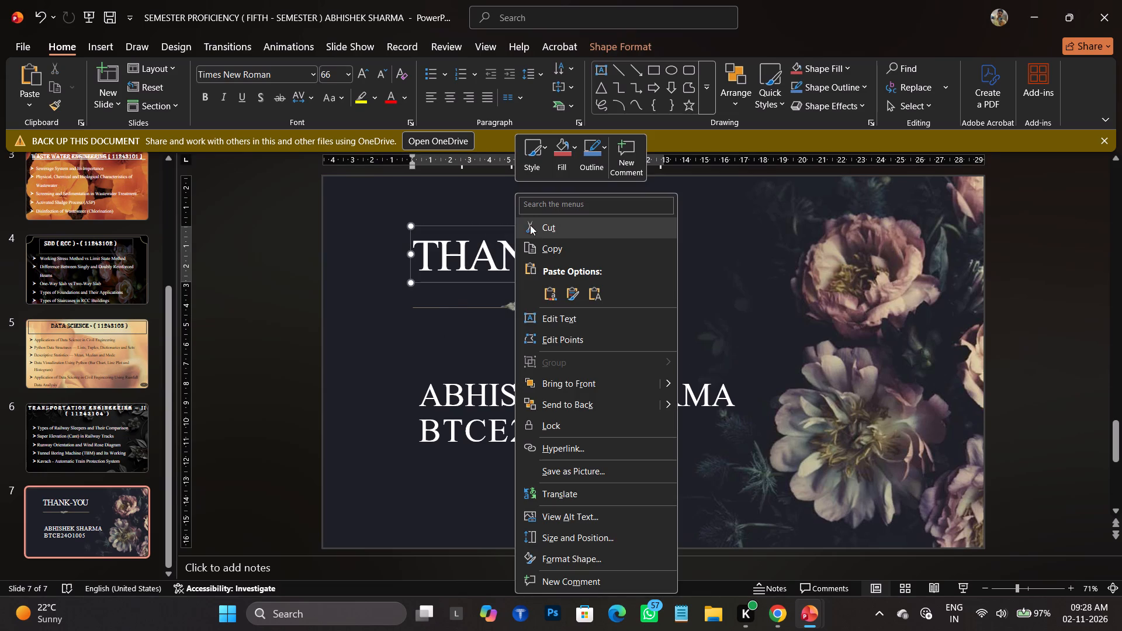
left_click(552, 251)
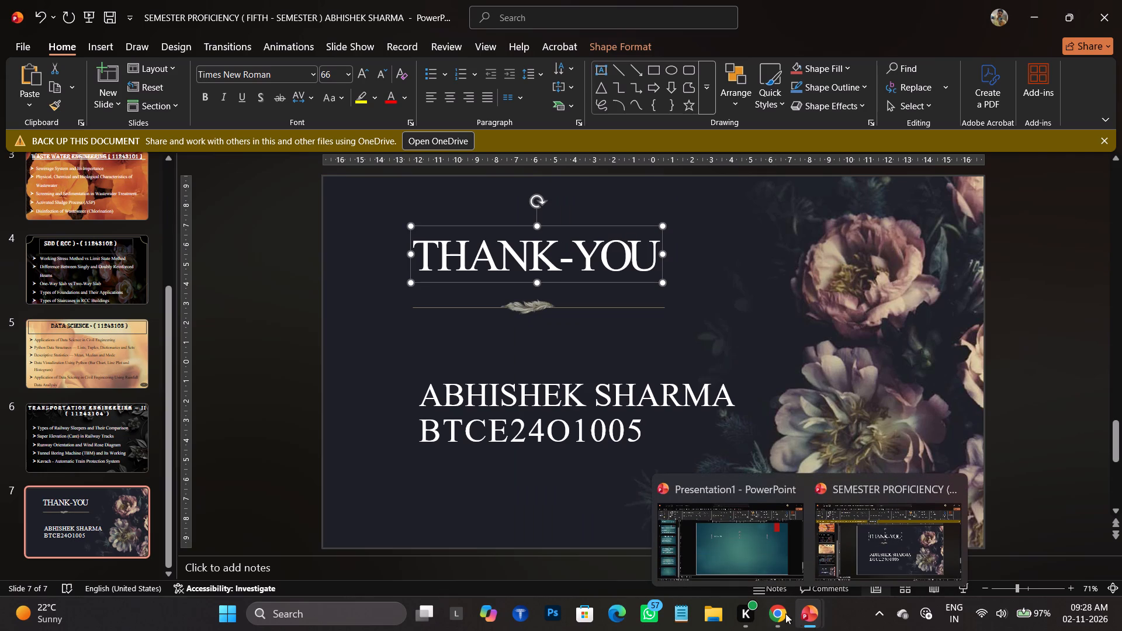
Return to Presentation1 and delete the "THANKYOU" text from the closing slide's text box.
left_click(750, 557)
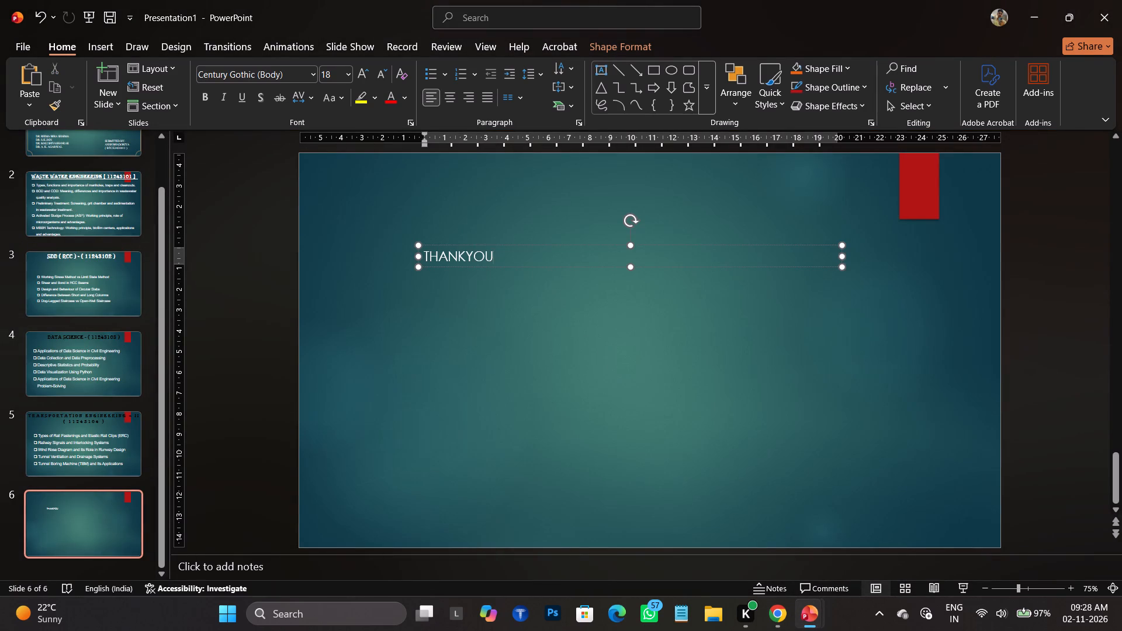
key("BackSpace")
key("BackSpace")
key("BackSpace")
key("BackSpace")
key("BackSpace")
key("BackSpace")
key("BackSpace")
key("BackSpace")
key("BackSpace")
key("BackSpace")
key("BackSpace")
key("BackSpace")
key("BackSpace")
key("BackSpace")
key("BackSpace")
Paste the copied THANK-YOU text box onto the closing slide, keeping its source formatting.
right_click(476, 260)
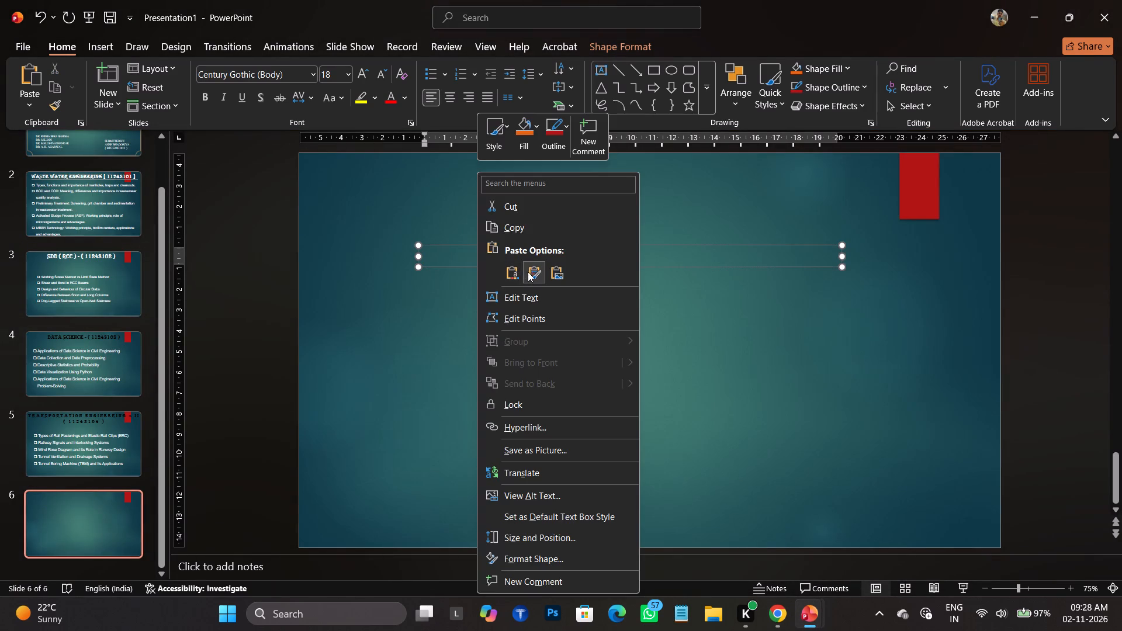
left_click(532, 269)
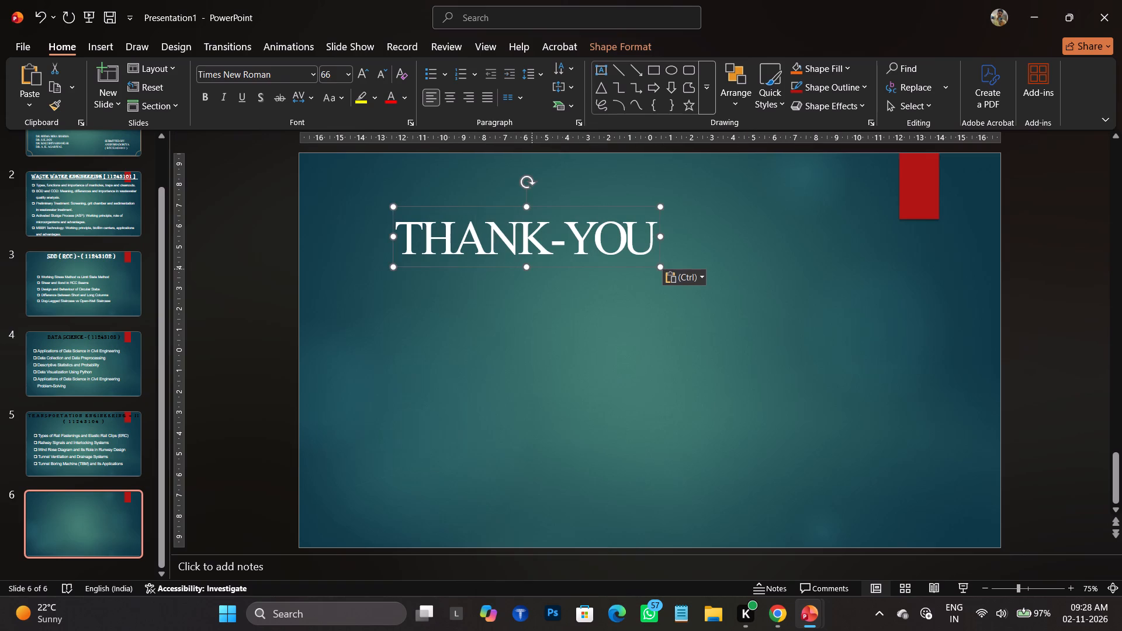
left_click(542, 292)
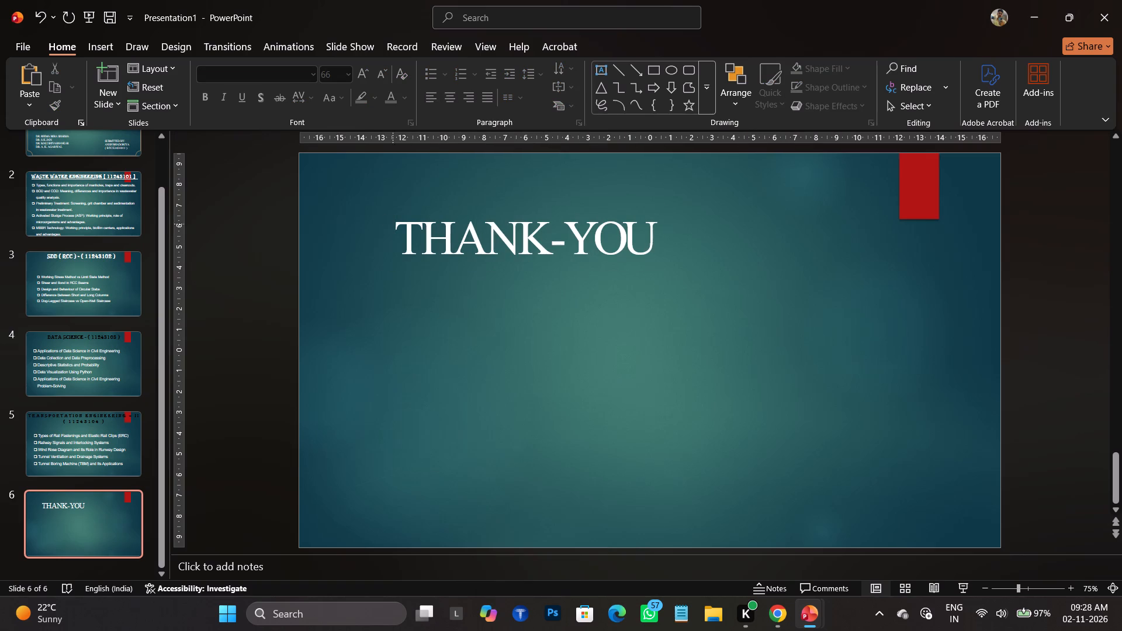
Underline the THANK-YOU heading on the closing slide.
left_click_drag(405, 230, 666, 235)
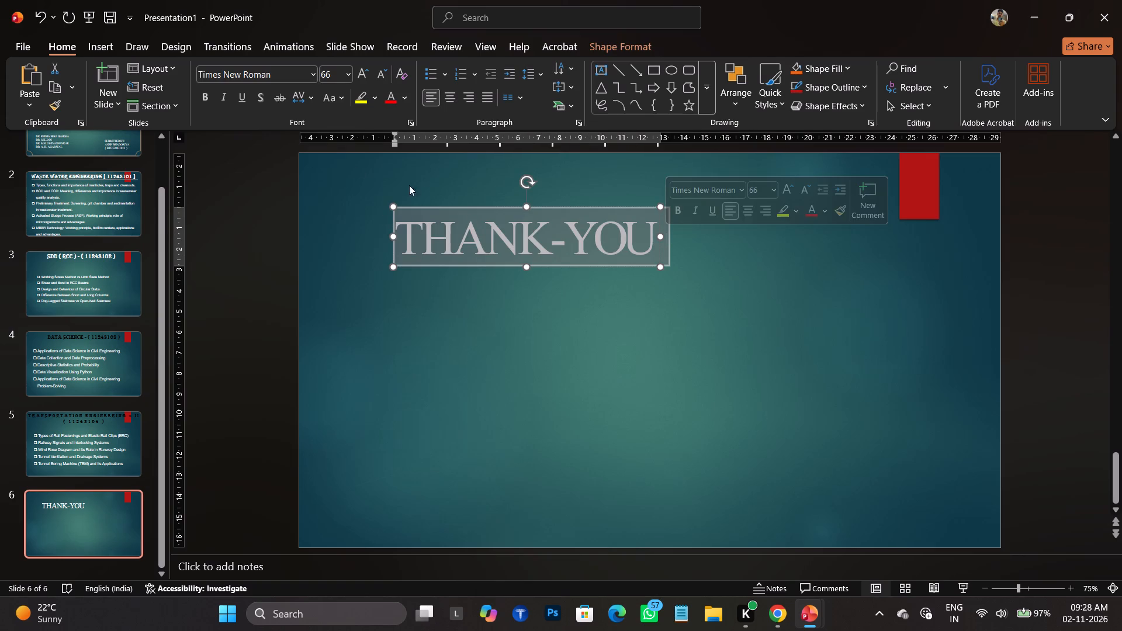
left_click(243, 99)
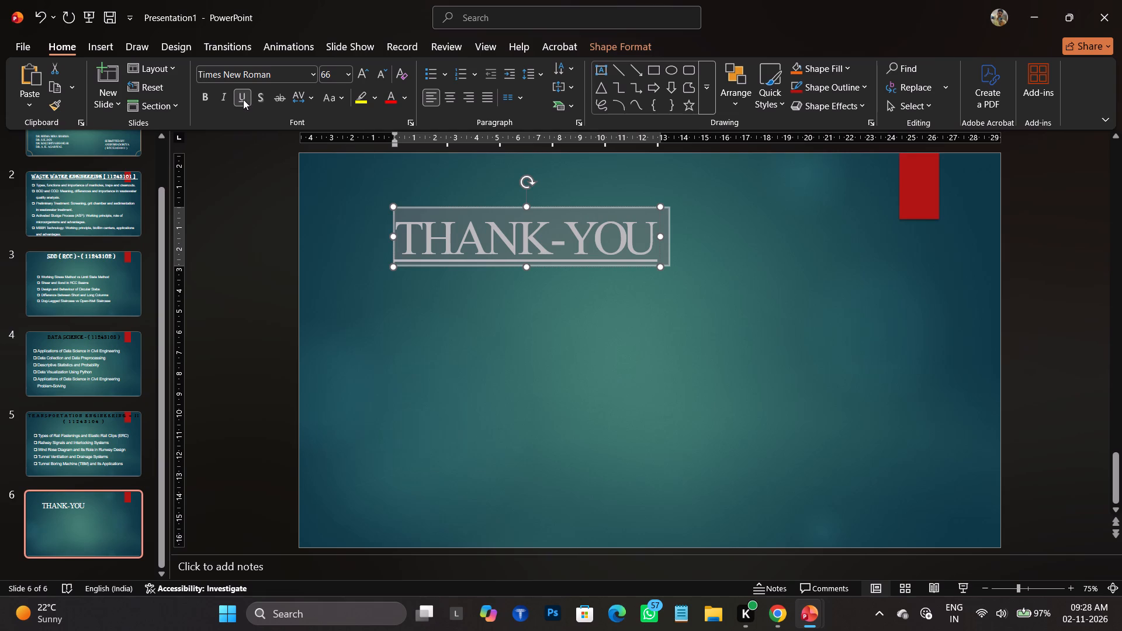
left_click(416, 330)
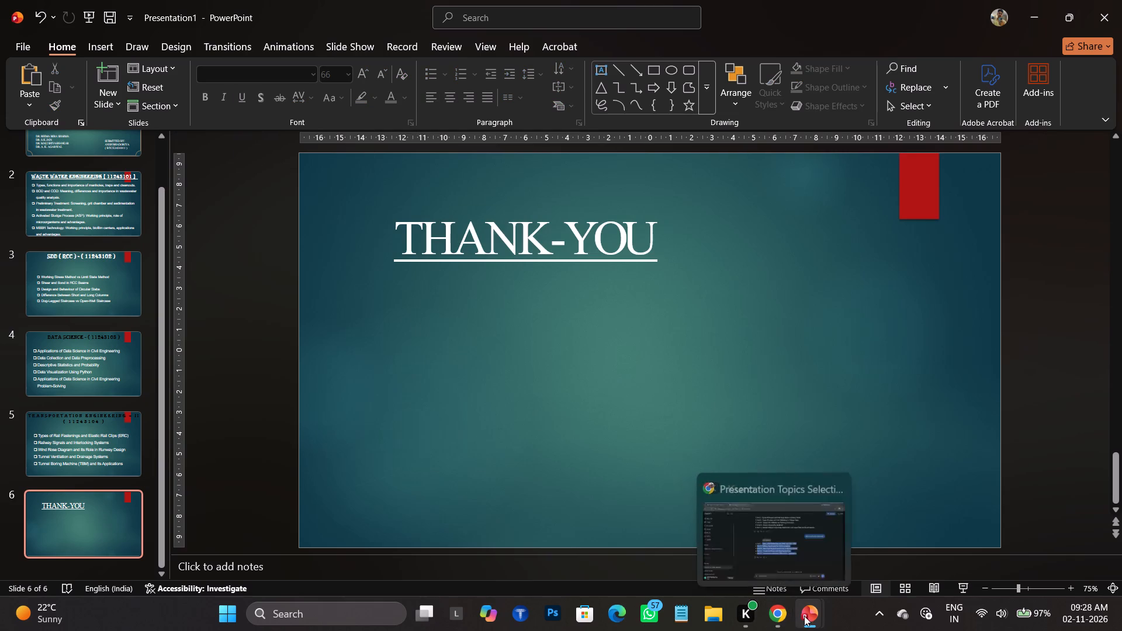
Switch to the other semester proficiency presentation and copy the name and roll number text box from its closing slide.
left_click(845, 570)
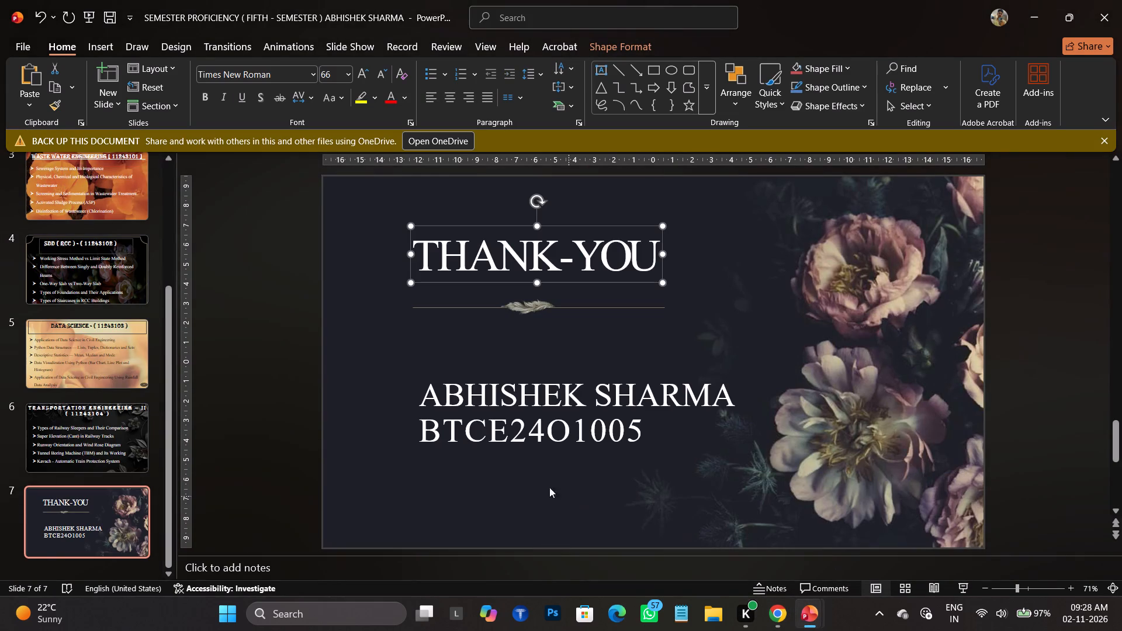
left_click_drag(424, 389, 455, 401)
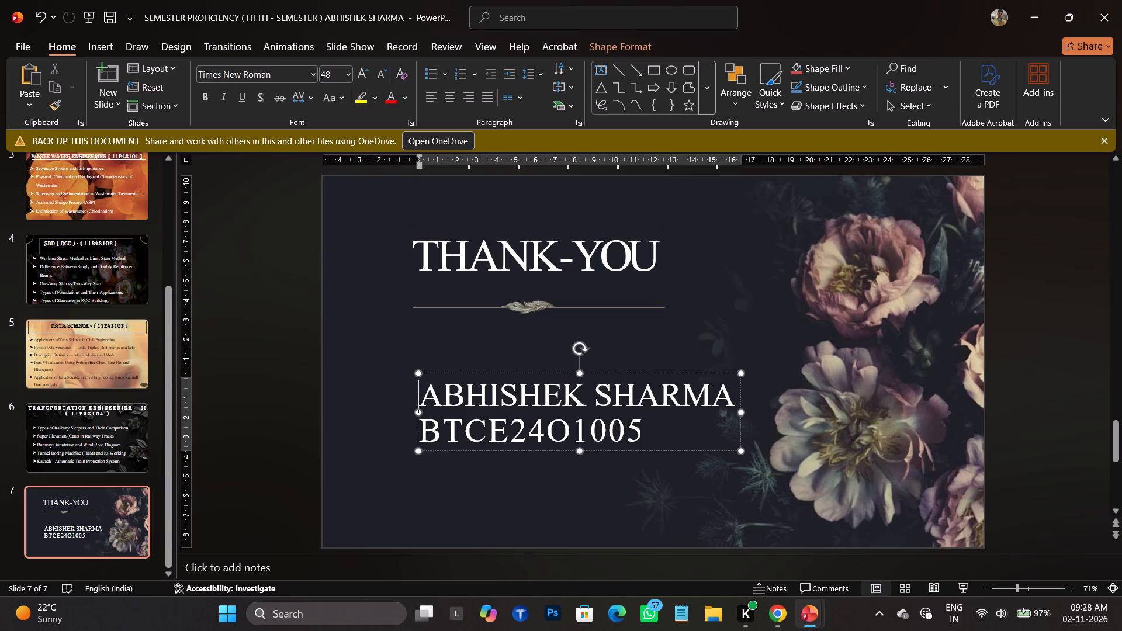
left_click_drag(455, 401, 654, 439)
left_click(674, 494)
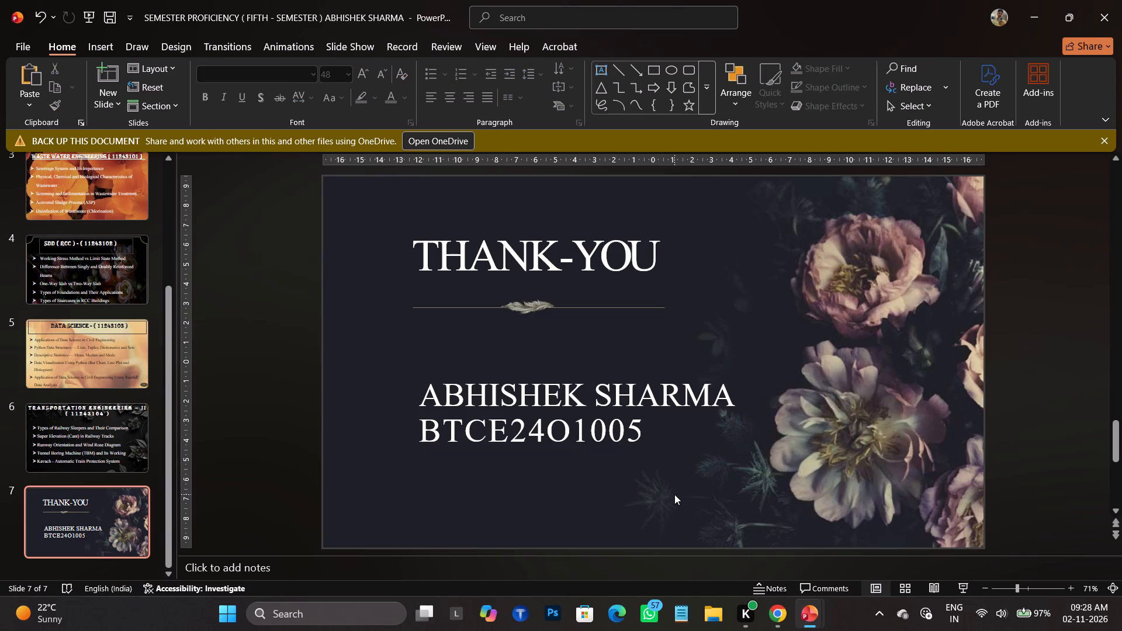
left_click(595, 432)
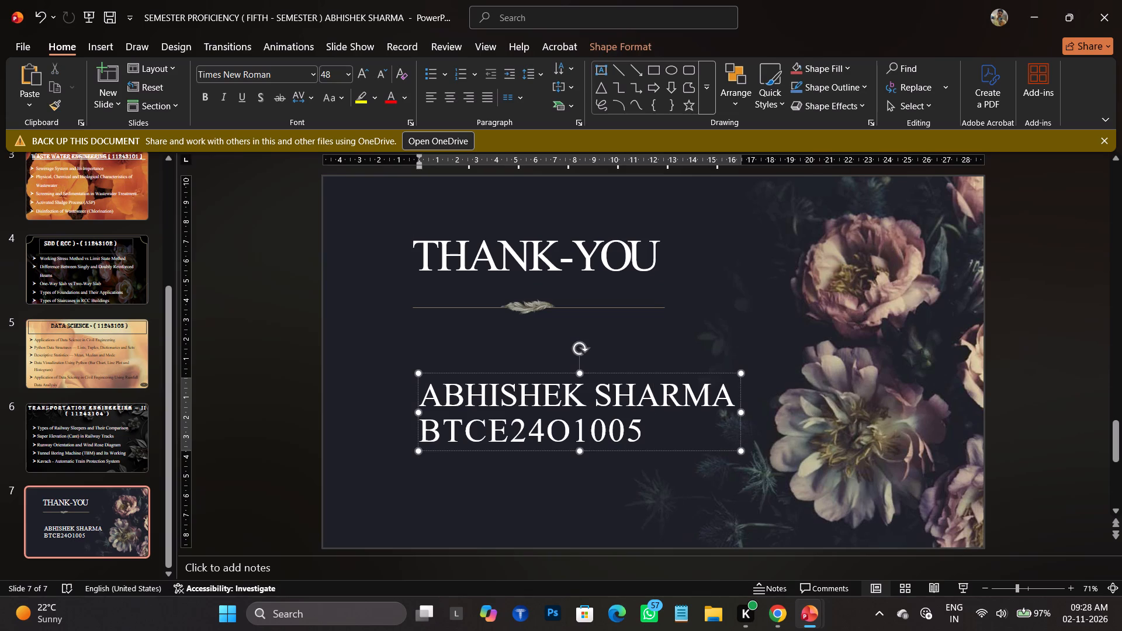
right_click(547, 373)
left_click(581, 245)
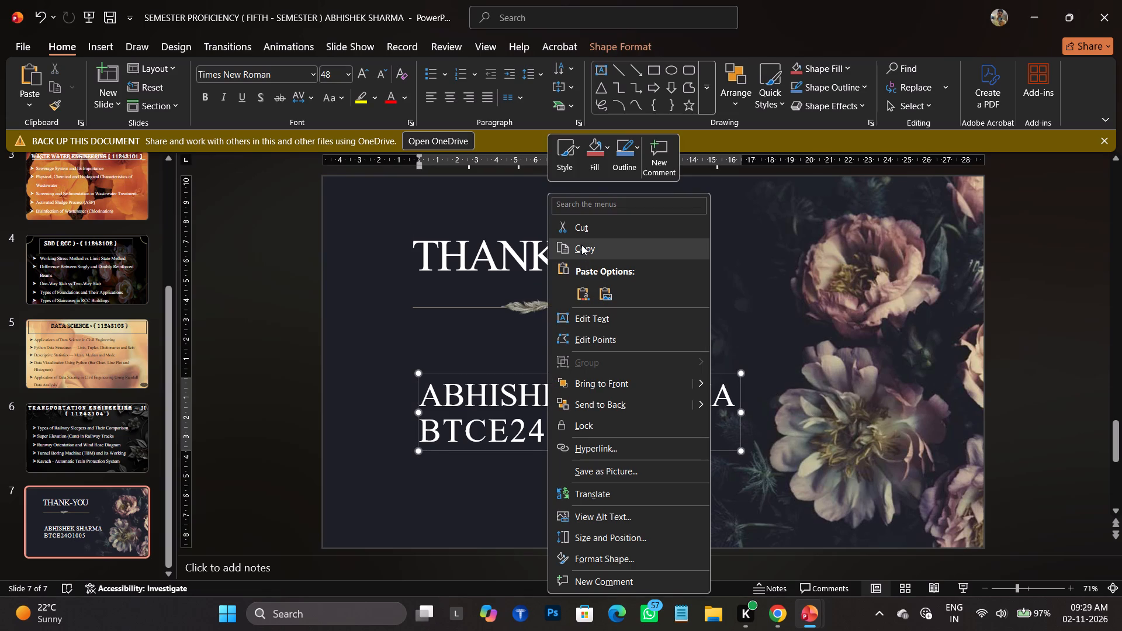
Return to Presentation1 and paste the name and roll number text box onto the closing slide, keeping its source formatting.
left_click(785, 611)
left_click(812, 616)
left_click(763, 563)
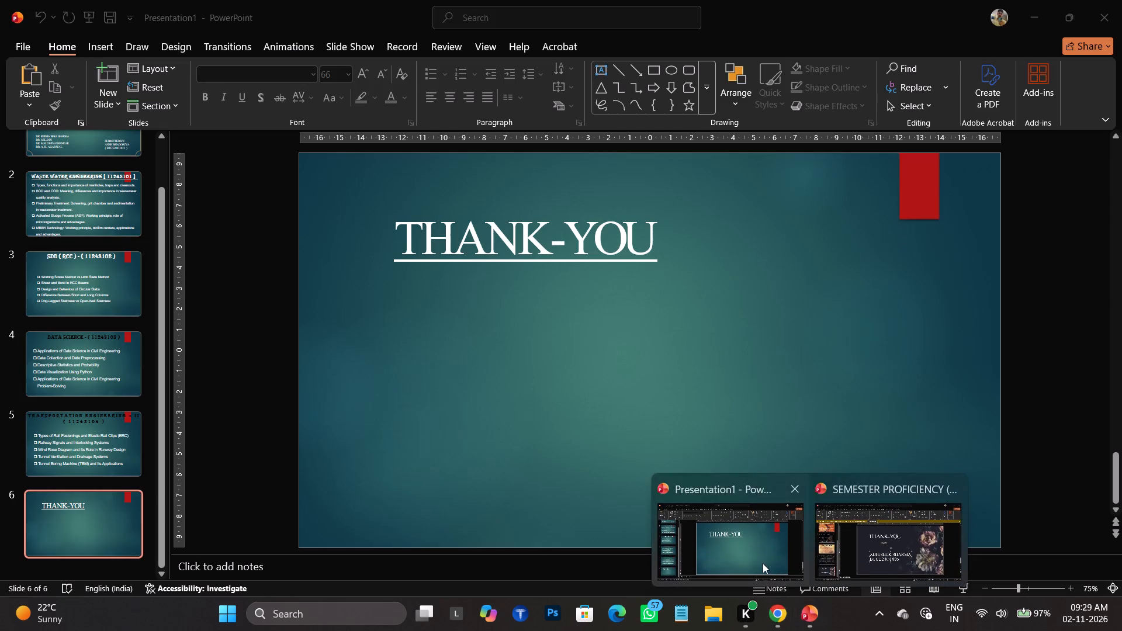
right_click(430, 339)
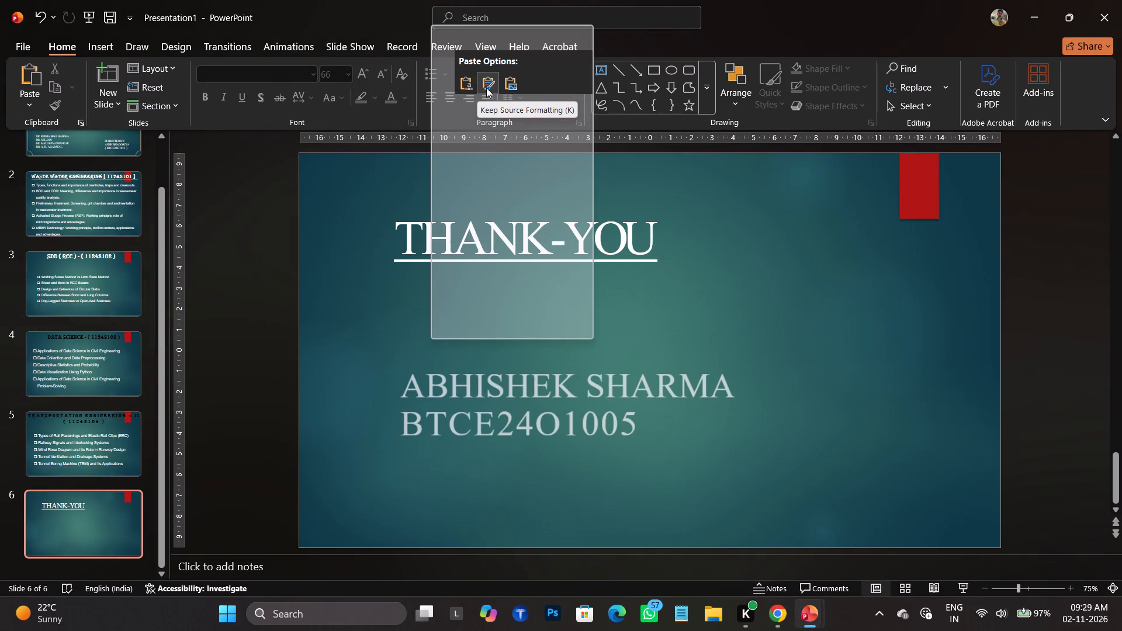
left_click(486, 88)
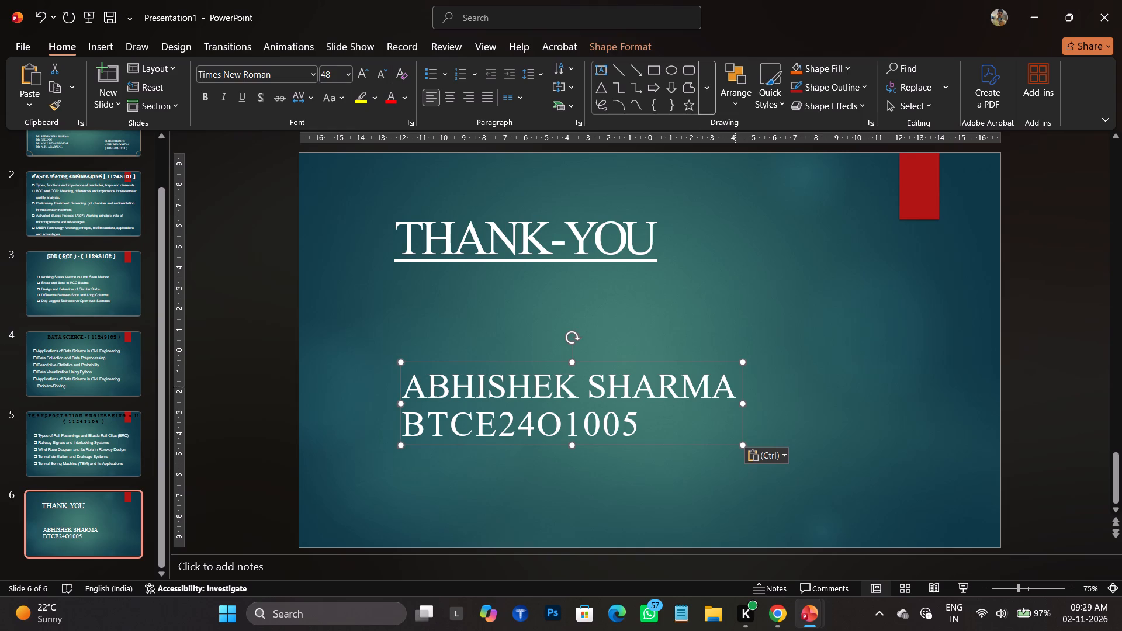
left_click(820, 362)
Replace the name in the pasted text box with the full name of the student submitting this presentation.
left_click(723, 393)
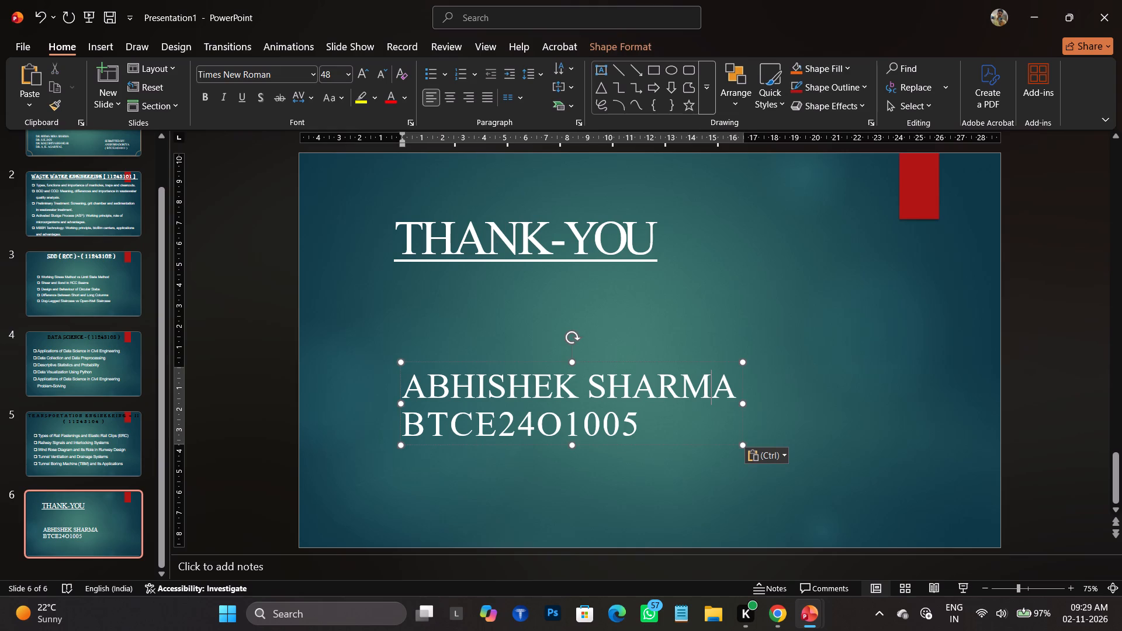
left_click(729, 388)
key("BackSpace")
key("BackSpace")
key("BackSpace")
key("BackSpace")
key("BackSpace")
key("BackSpace")
key("BackSpace")
key("BackSpace")
key("BackSpace")
key("BackSpace")
key("BackSpace")
key("BackSpace")
key("BackSpace")
key("BackSpace")
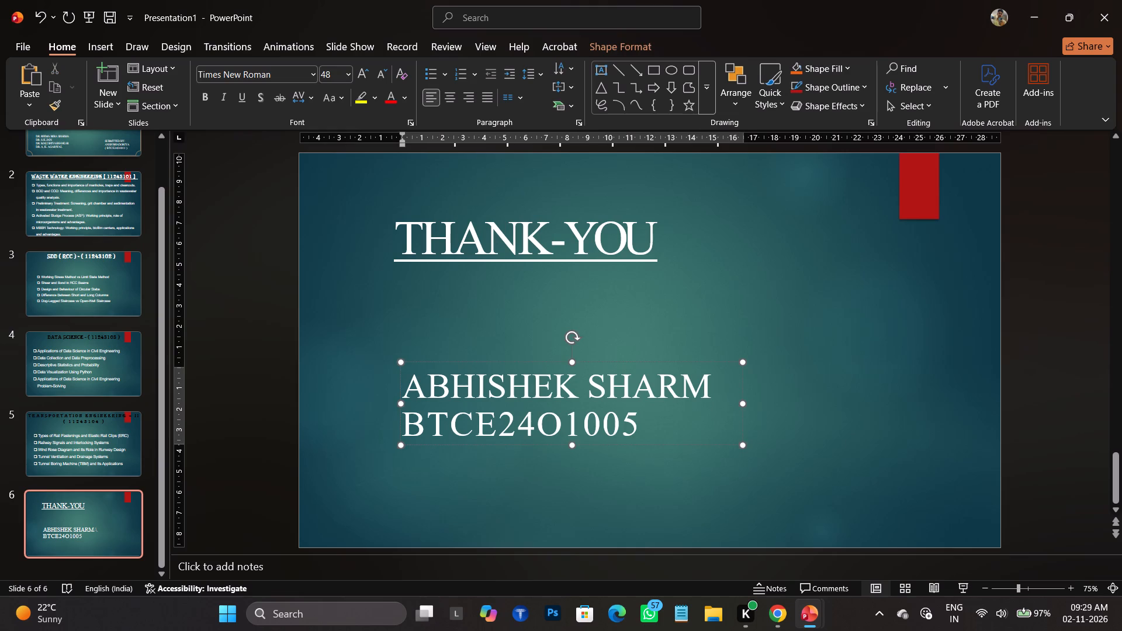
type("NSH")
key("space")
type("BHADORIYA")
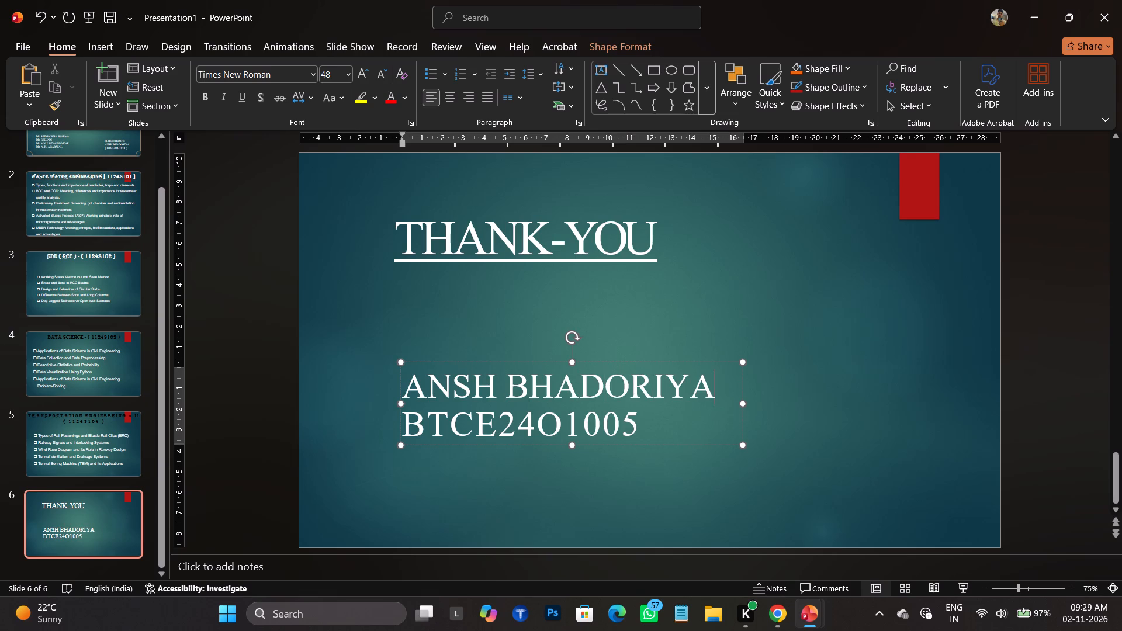
Change the last two digits of the roll number under the name to match the submitting student's roll number.
left_click(641, 428)
key("BackSpace")
key("BackSpace")
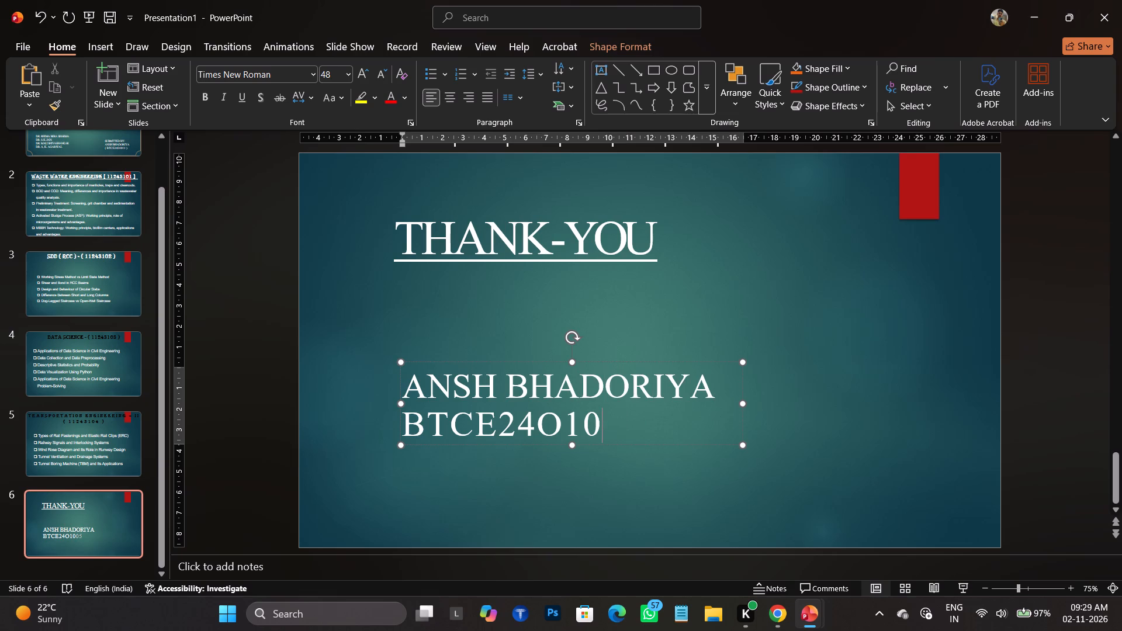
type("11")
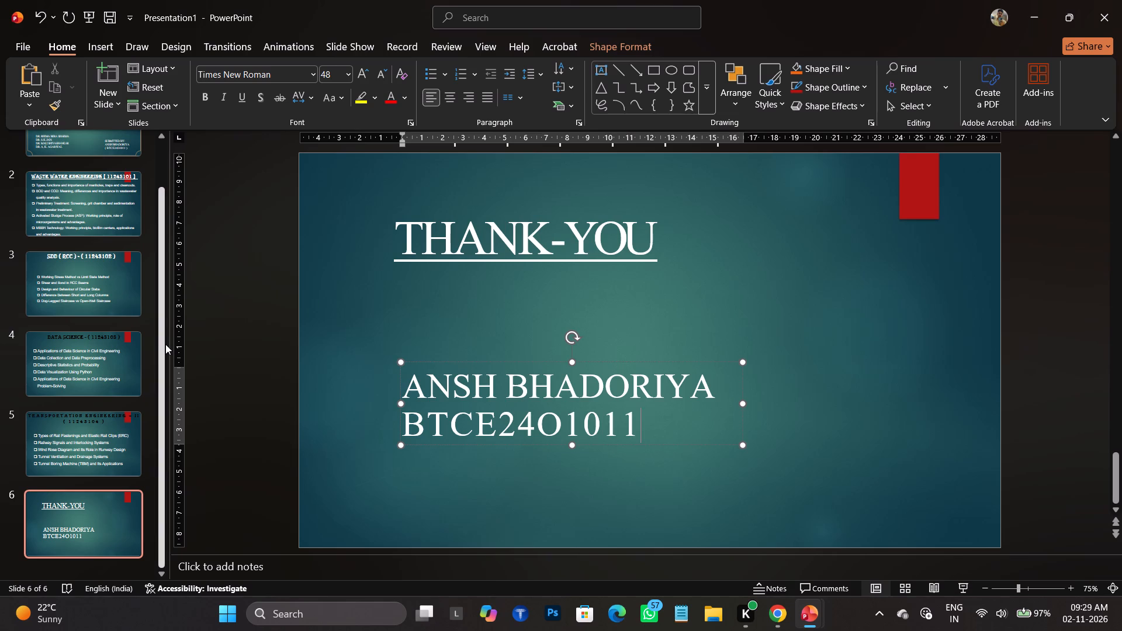
Go back to the SEMESTER PROFICIENCY title slide to review it.
left_click_drag(161, 340, 148, 279)
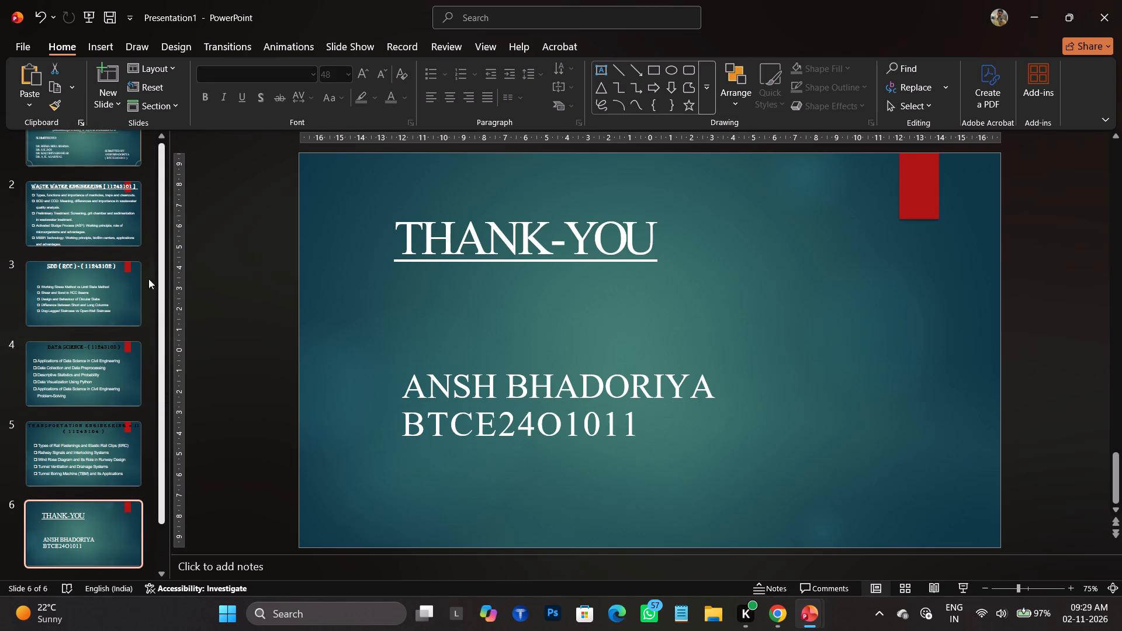
left_click_drag(148, 279, 150, 207)
left_click_drag(161, 230, 169, 123)
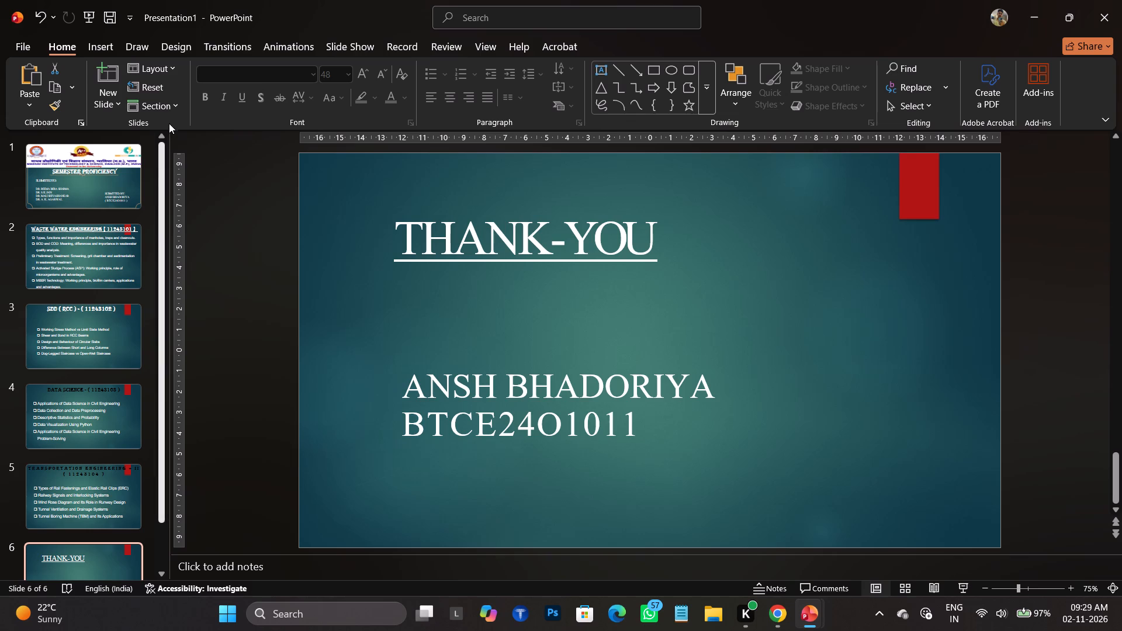
left_click_drag(169, 123, 169, 122)
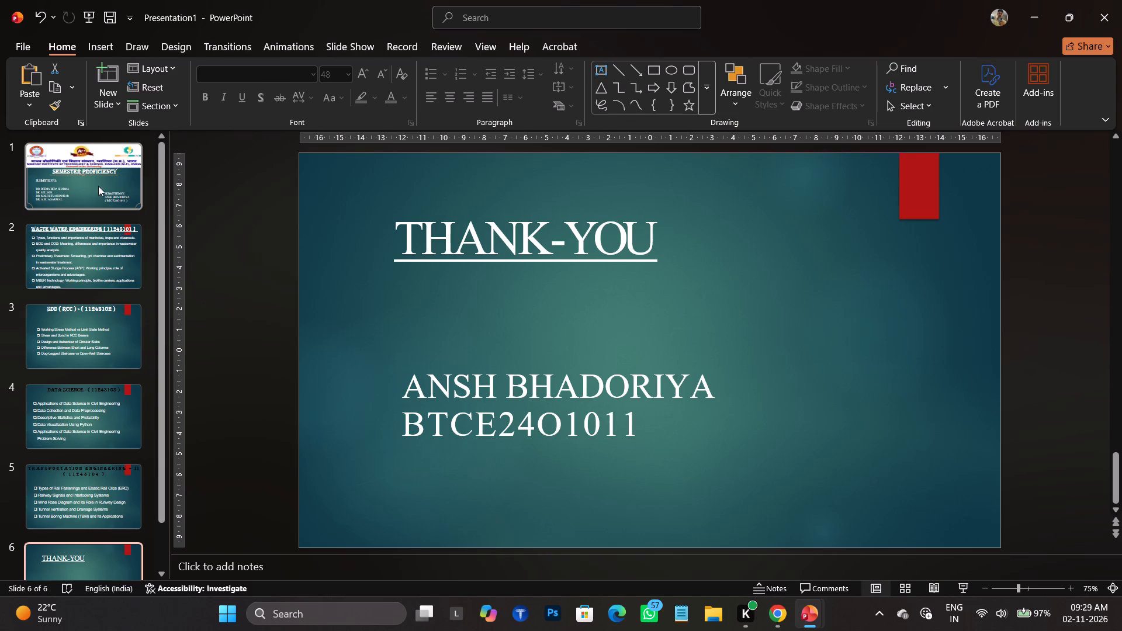
left_click(89, 176)
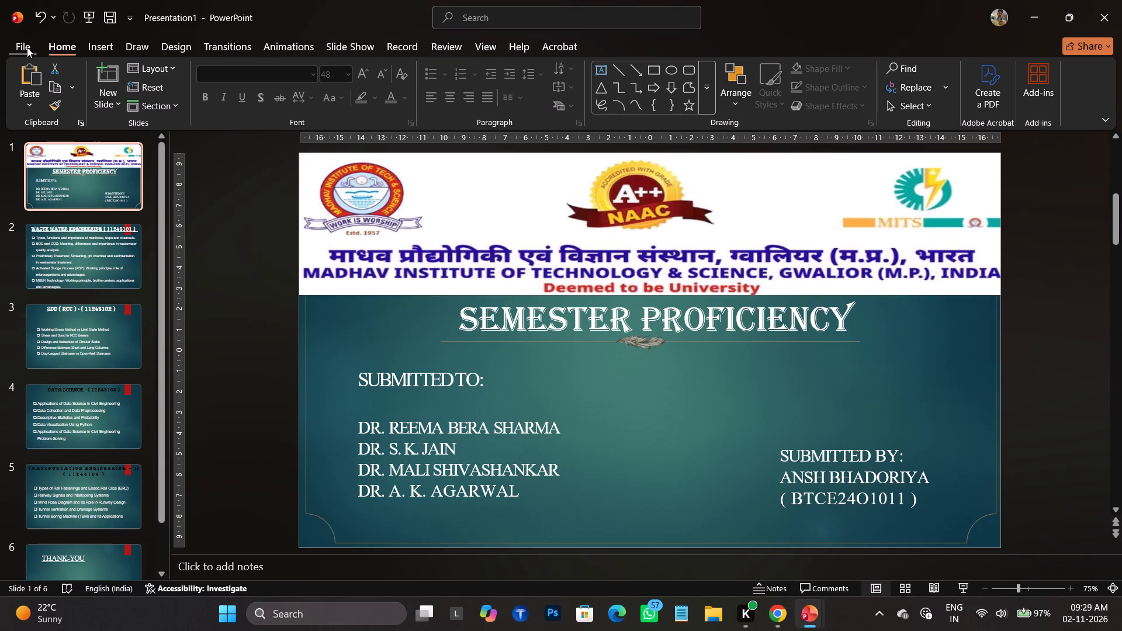
Open the Save As dialog for a local copy and name the file Presentation followed by the submitting student's full name.
left_click(27, 47)
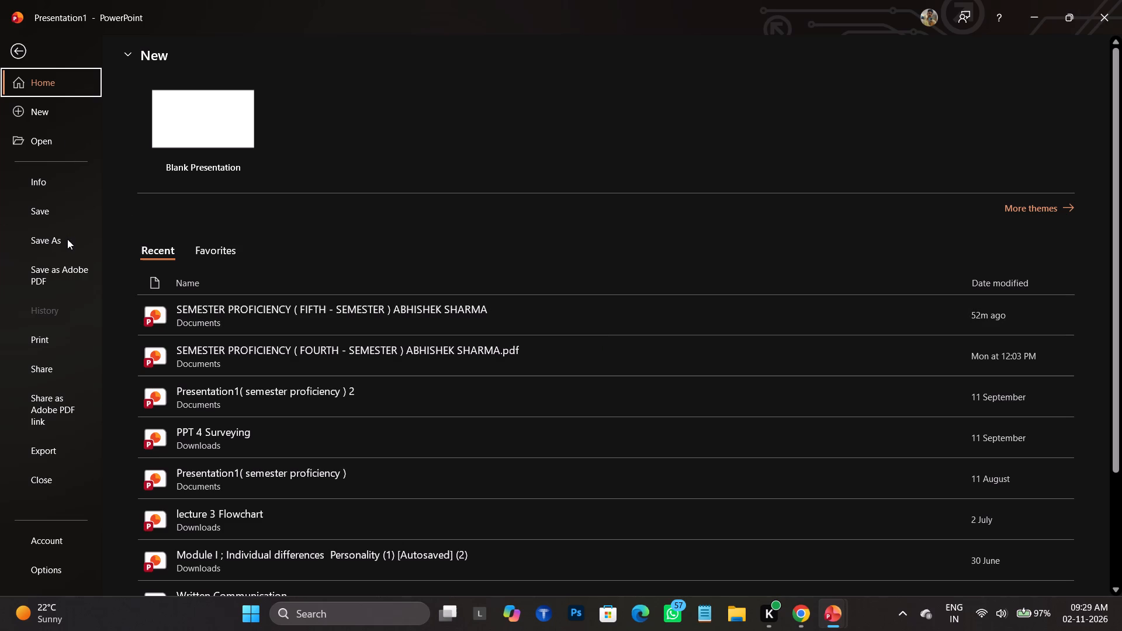
left_click(49, 238)
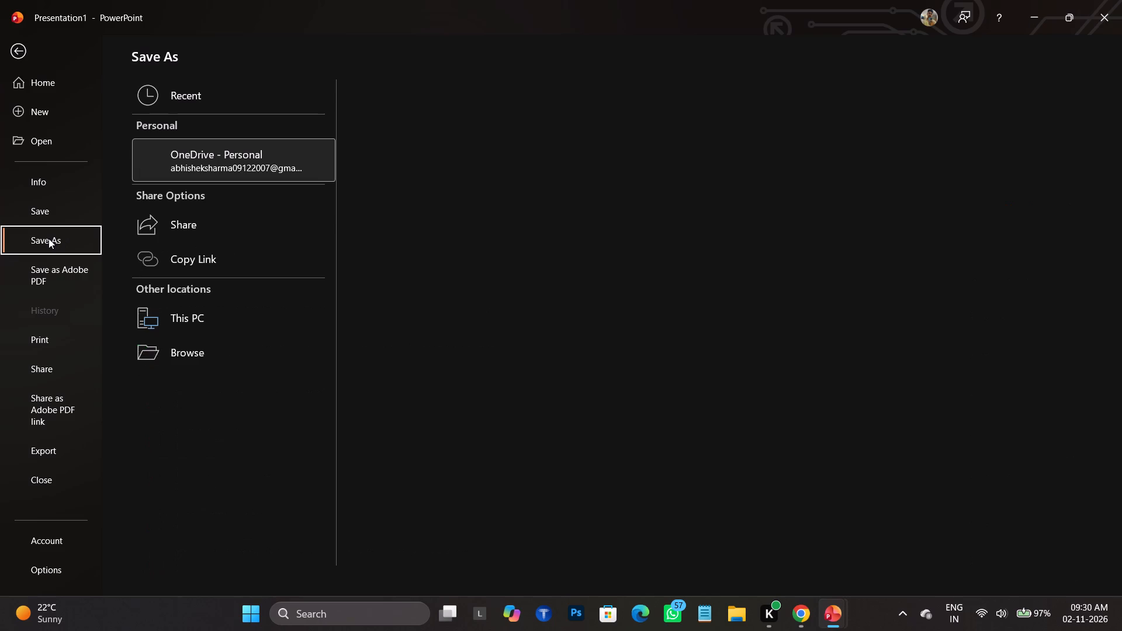
left_click(176, 392)
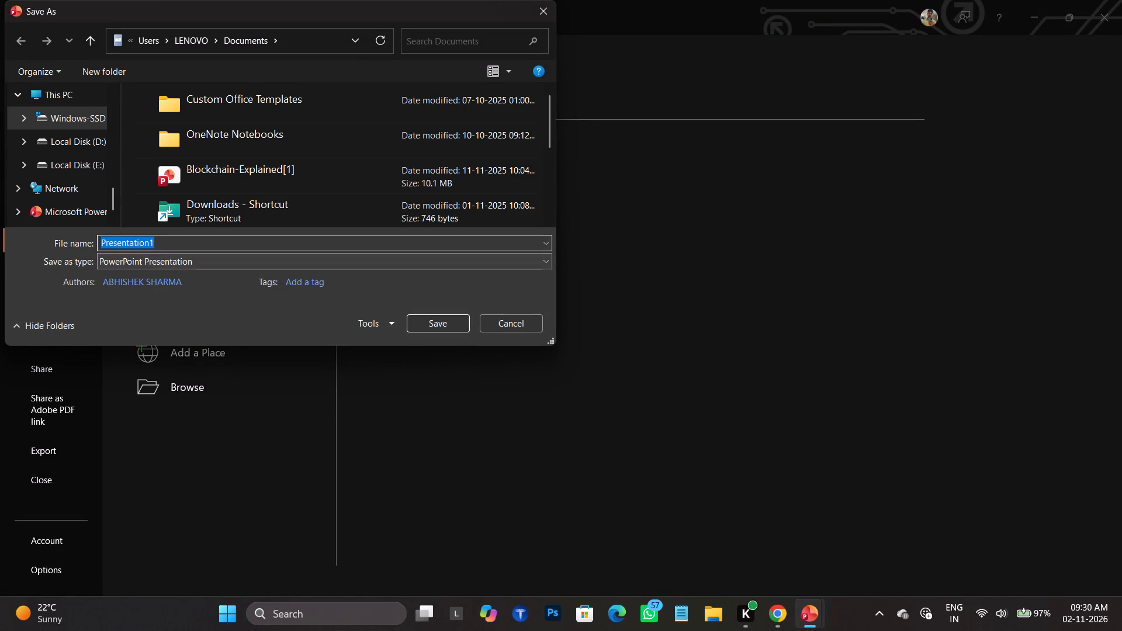
left_click(161, 241)
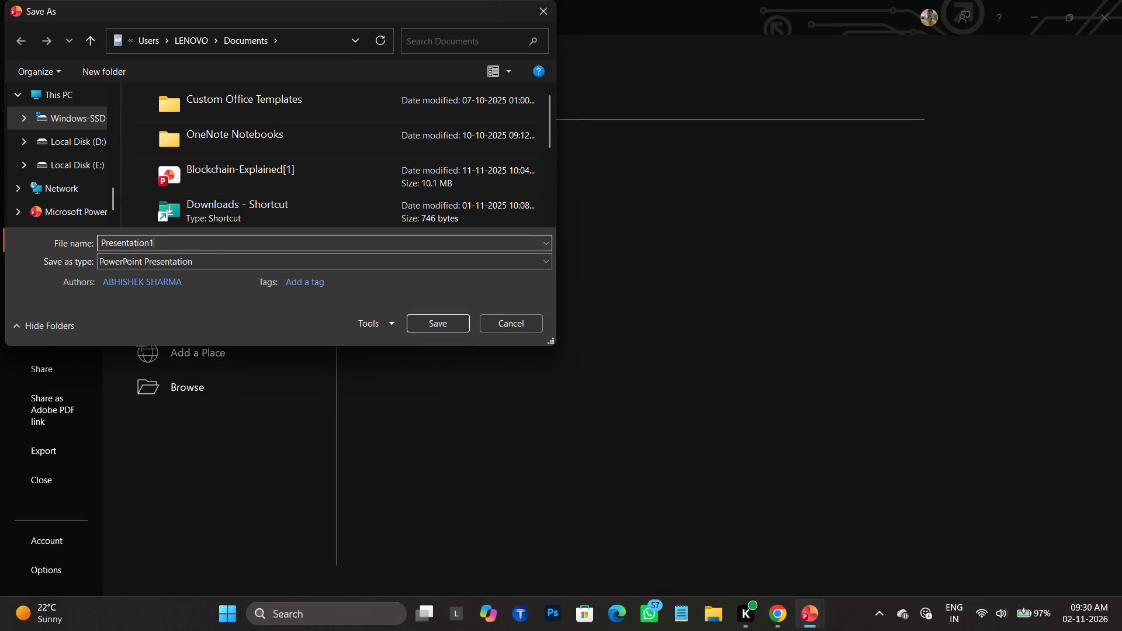
key("BackSpace")
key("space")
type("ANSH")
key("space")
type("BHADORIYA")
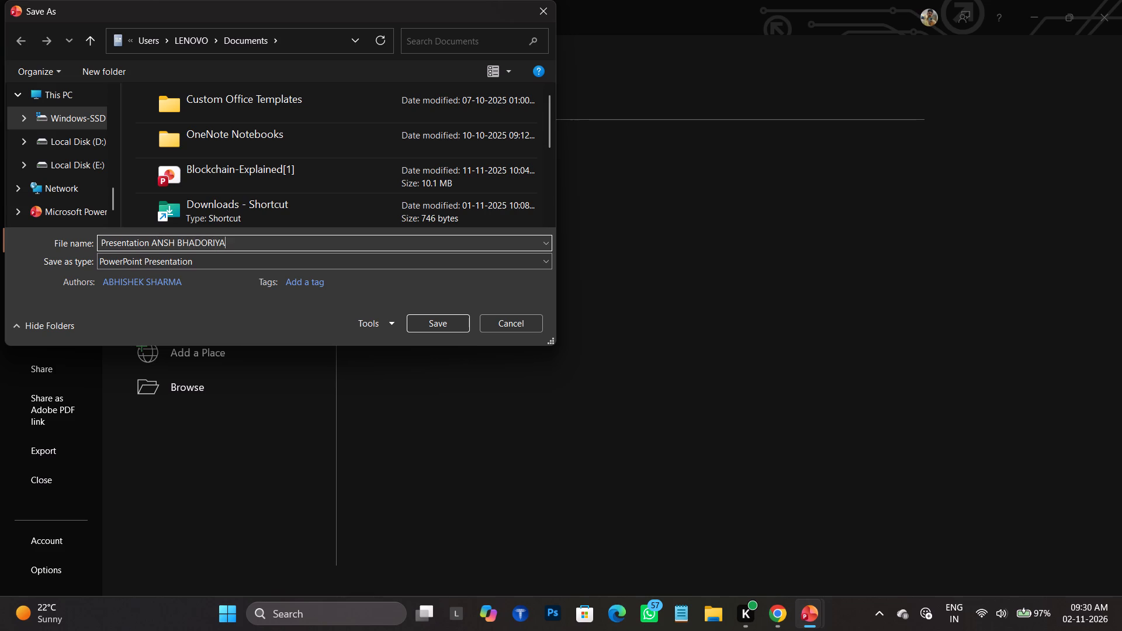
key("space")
Insert 5TH SEM. before the student's name in the file name and enclose the name in parentheses.
left_click(148, 240)
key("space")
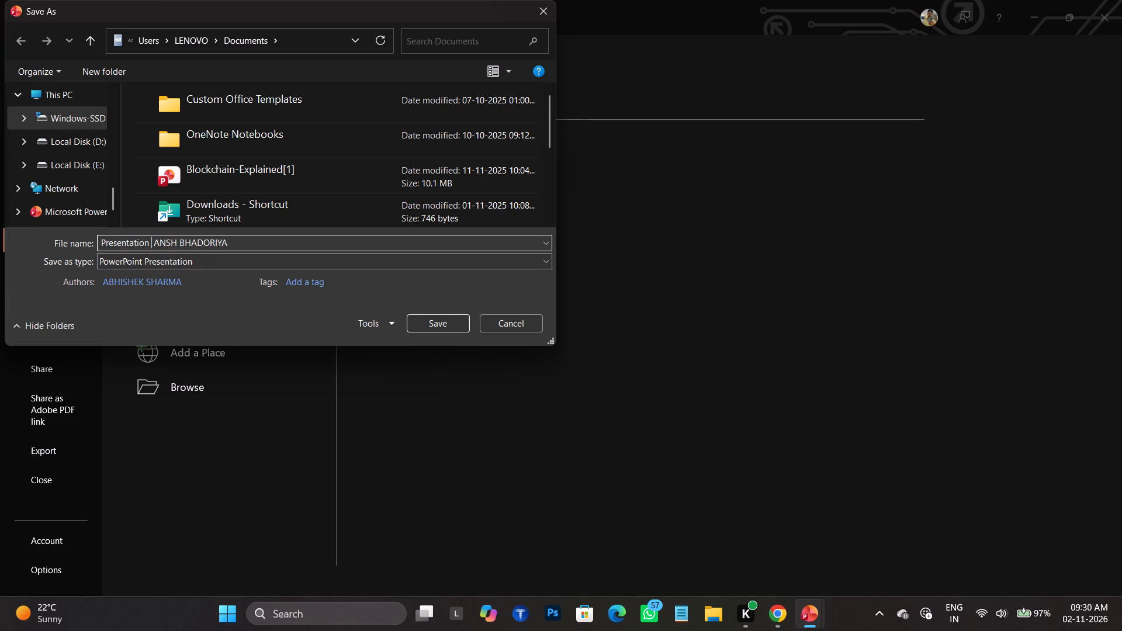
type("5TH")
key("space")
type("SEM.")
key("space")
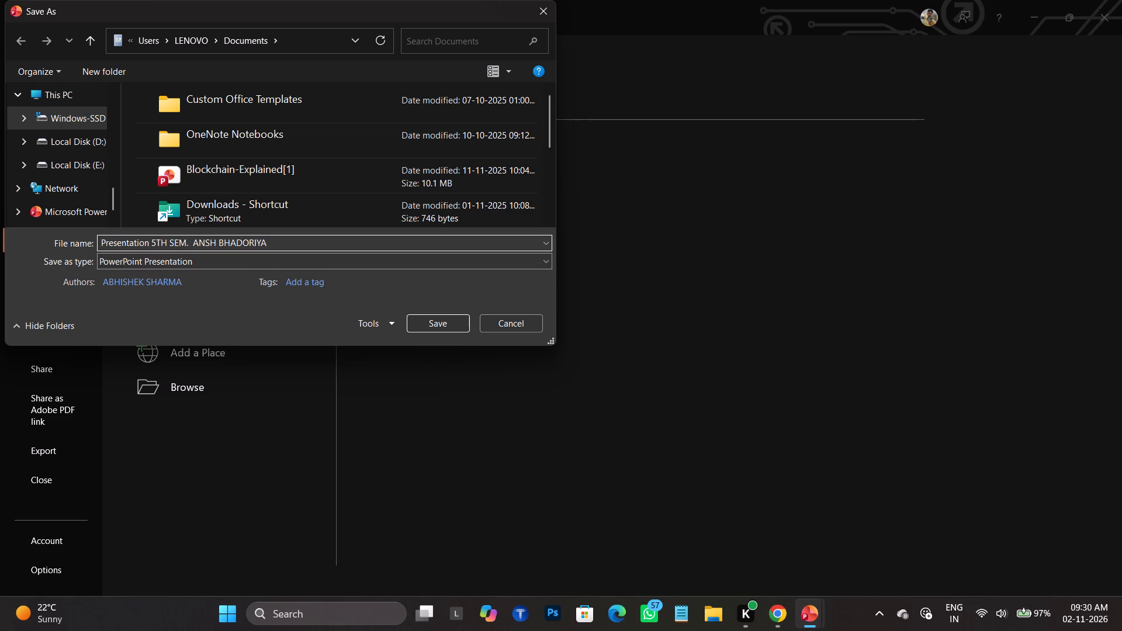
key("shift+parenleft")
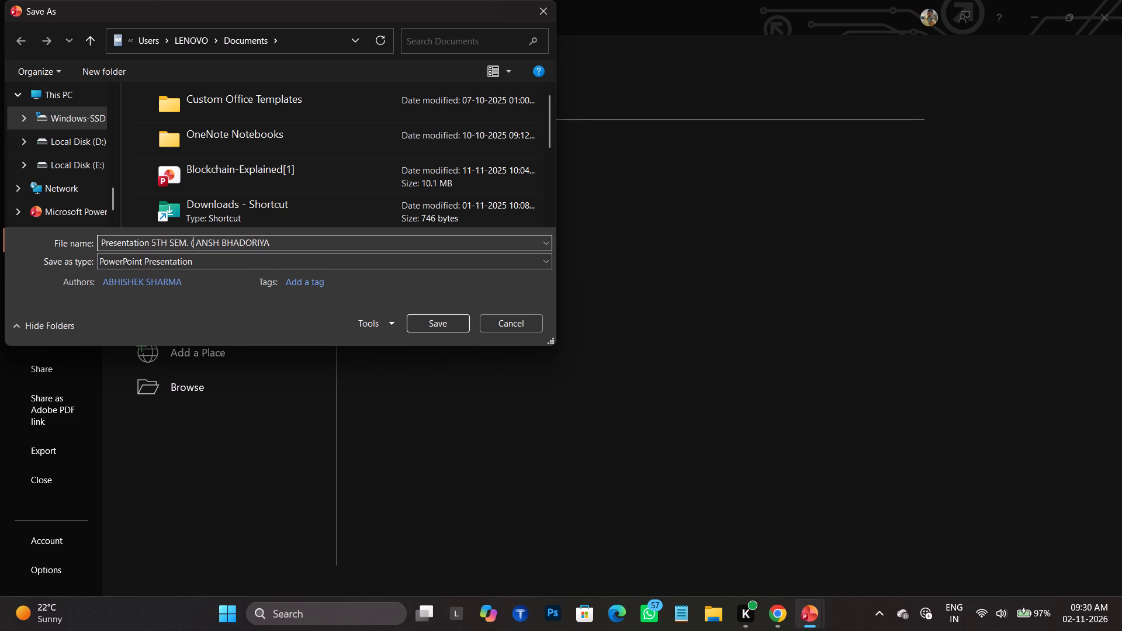
left_click(276, 242)
key("shift+parenright")
Save the presentation in the Downloads folder.
left_click_drag(112, 196, 122, 163)
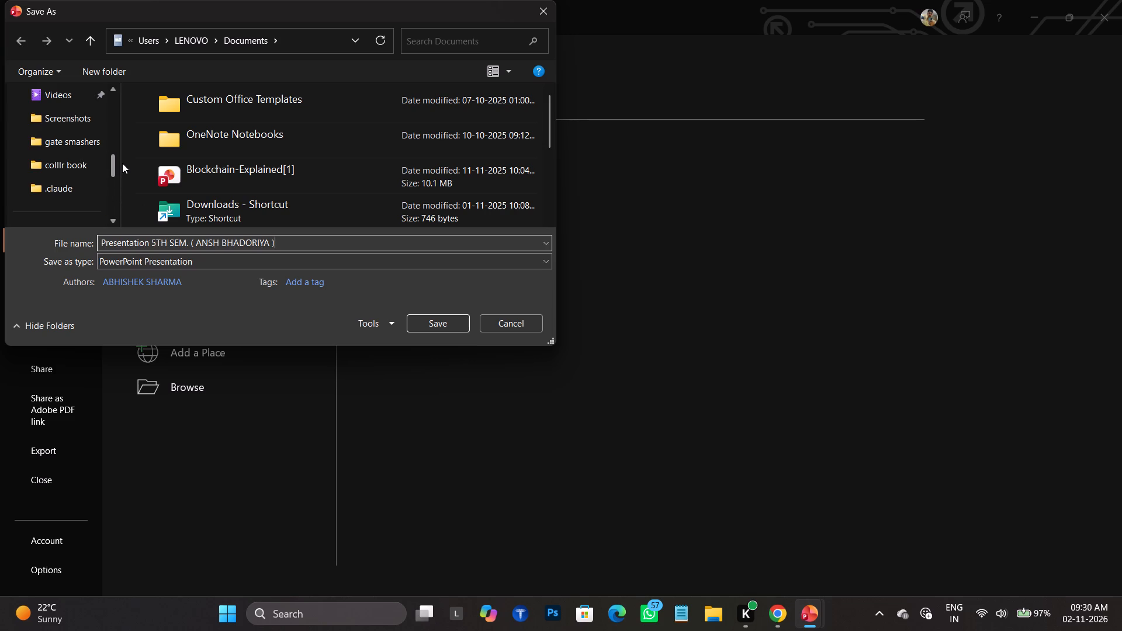
left_click_drag(122, 163, 121, 138)
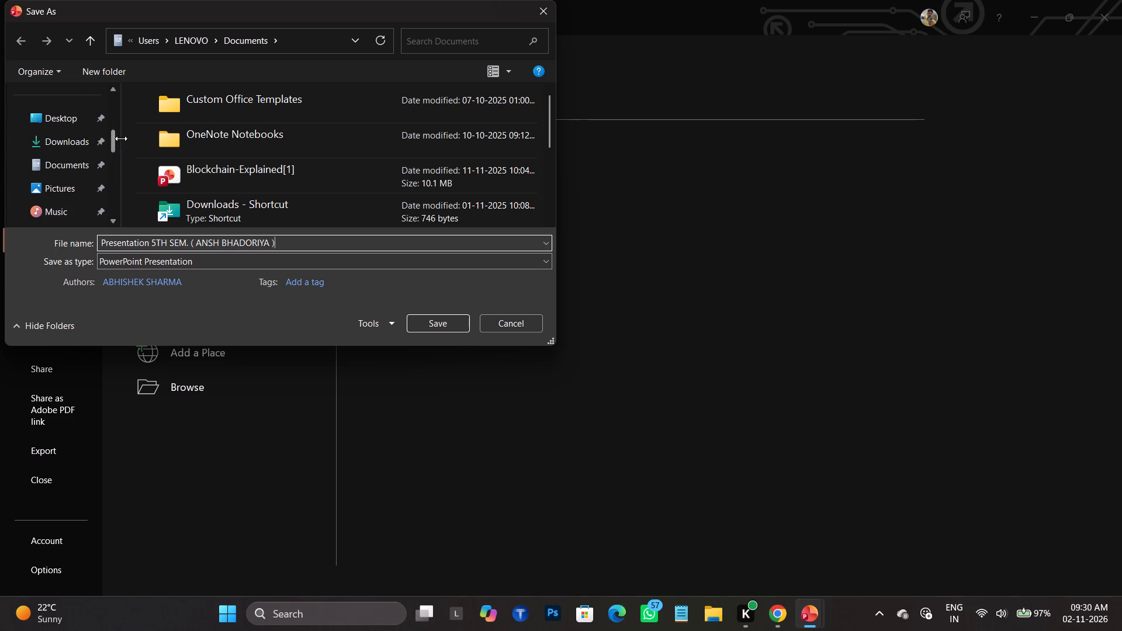
left_click(65, 145)
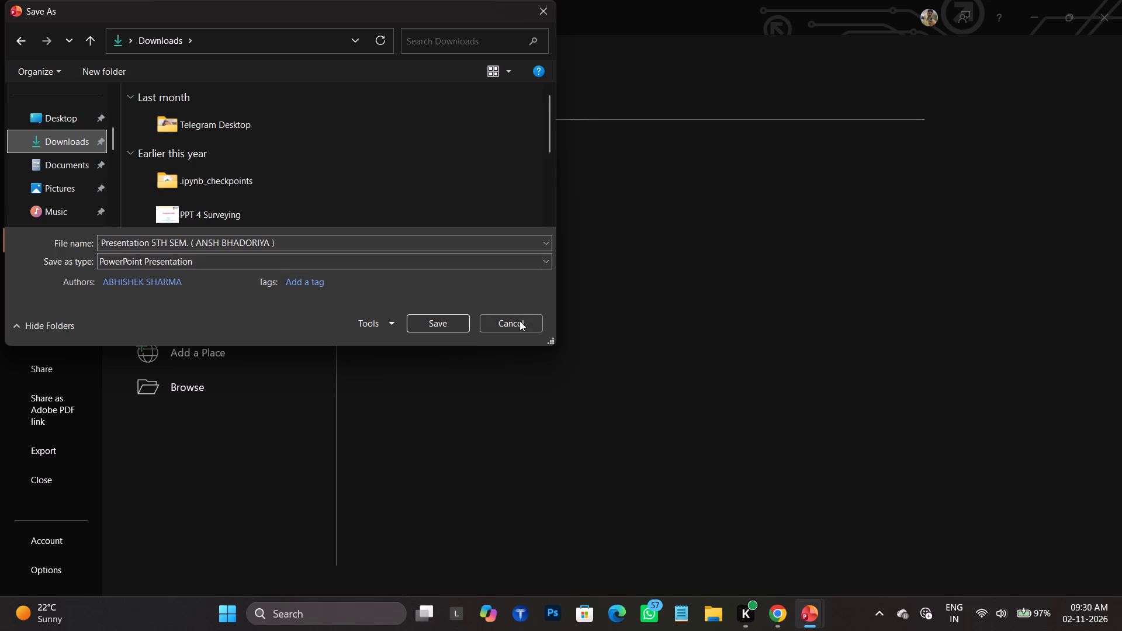
Save the named local copy in the Downloads folder as a PowerPoint Presentation.
left_click(446, 324)
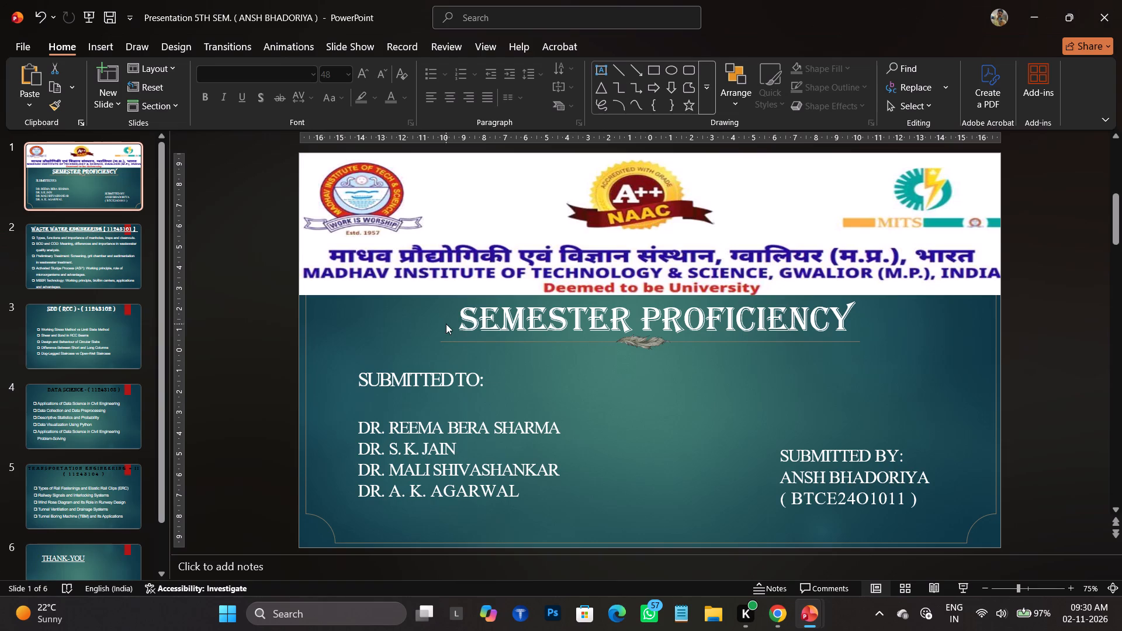
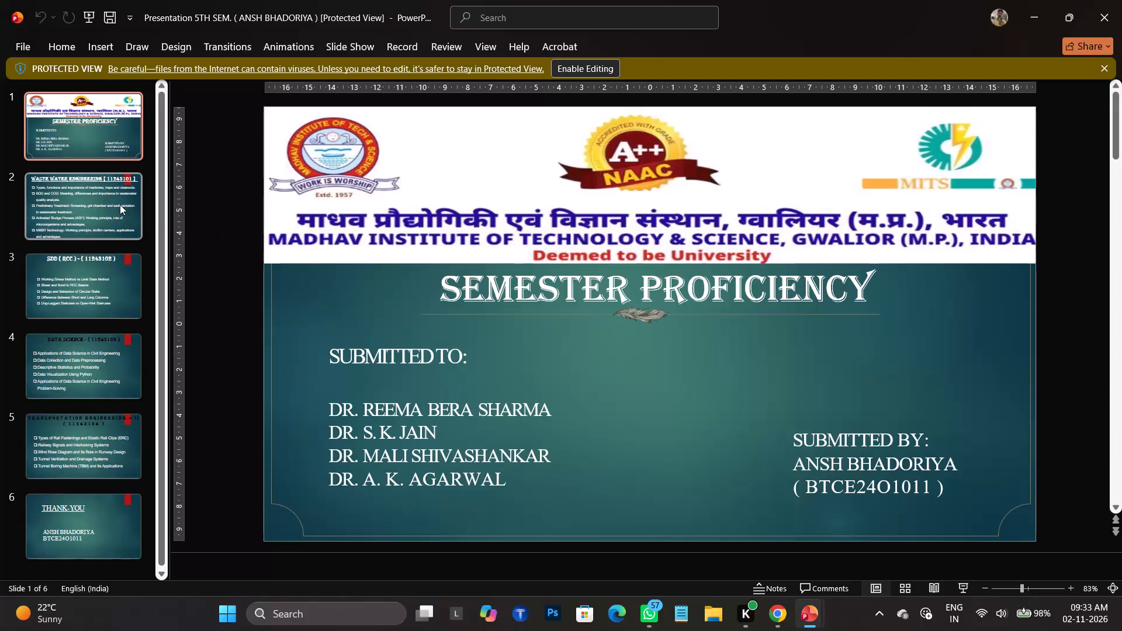
Review slides 2 through 6 of the saved presentation, ending back on the Waste Water Engineering slide.
left_click(120, 204)
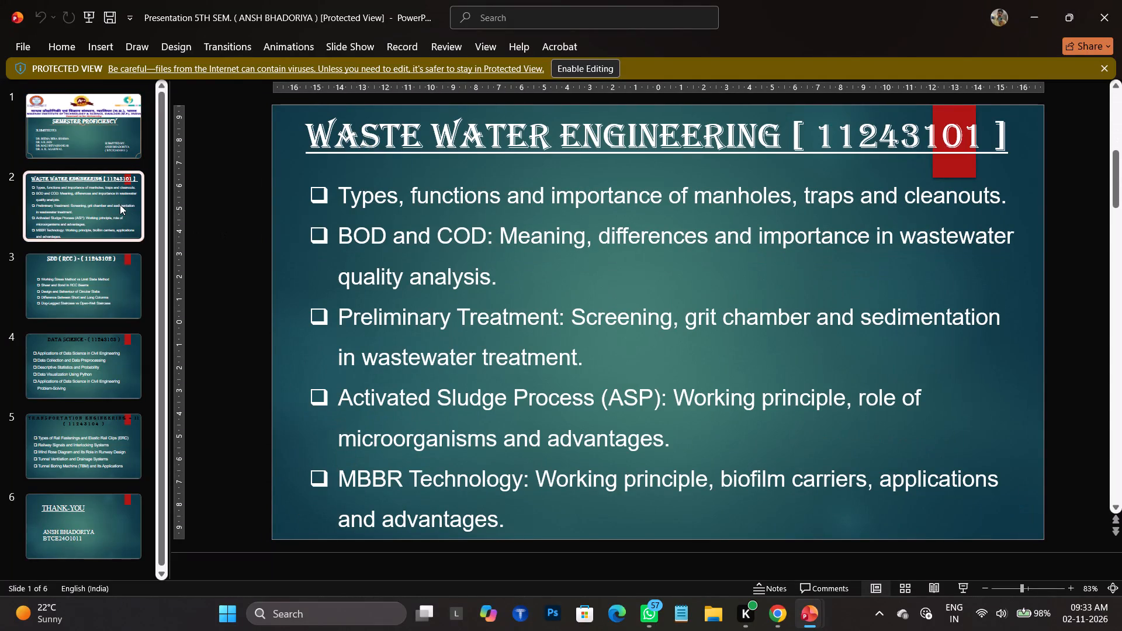
left_click(98, 277)
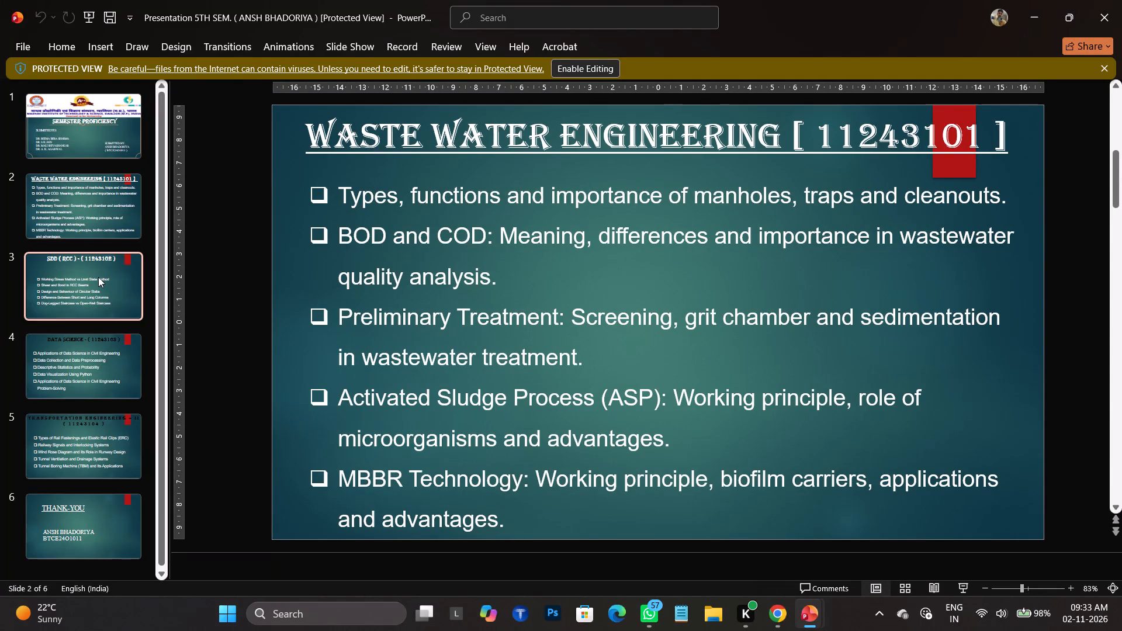
left_click(77, 365)
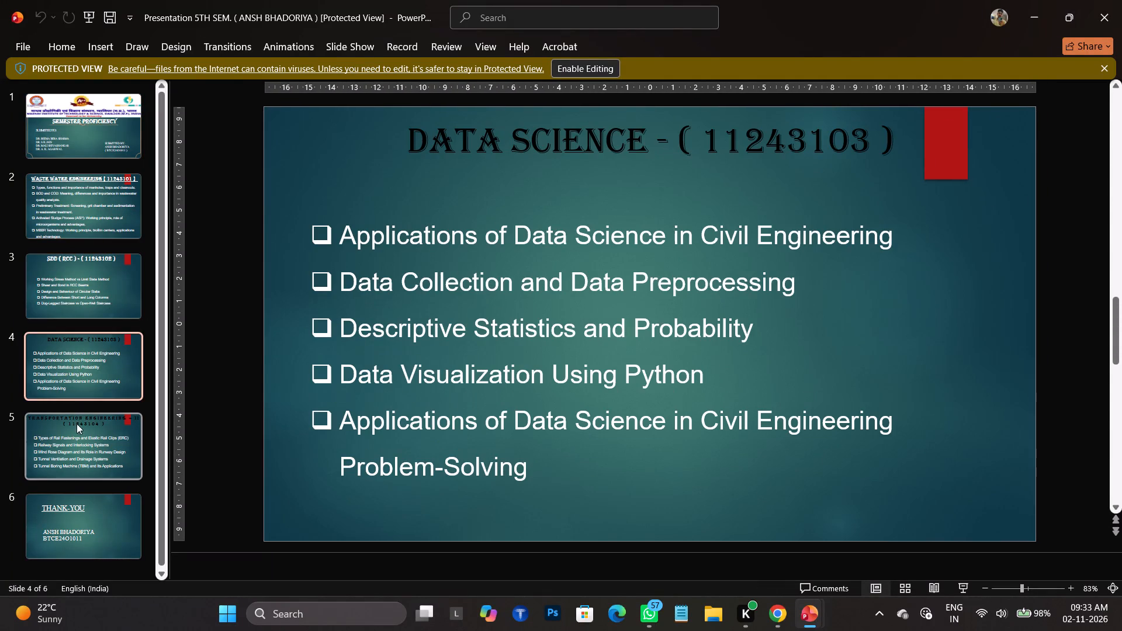
left_click(73, 439)
left_click(65, 501)
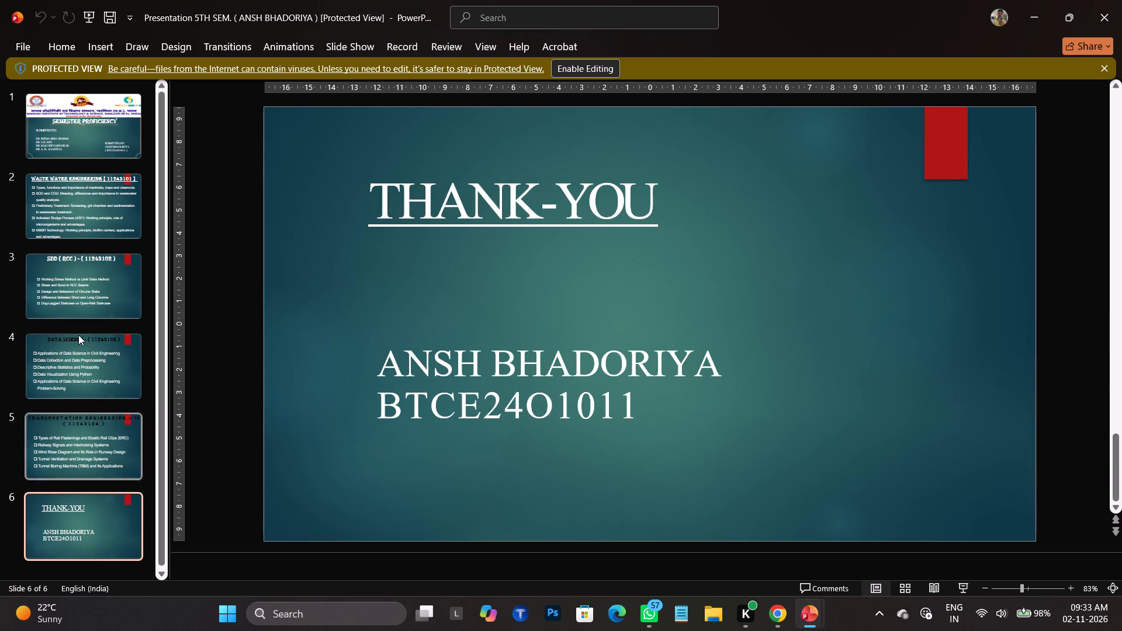
left_click(74, 224)
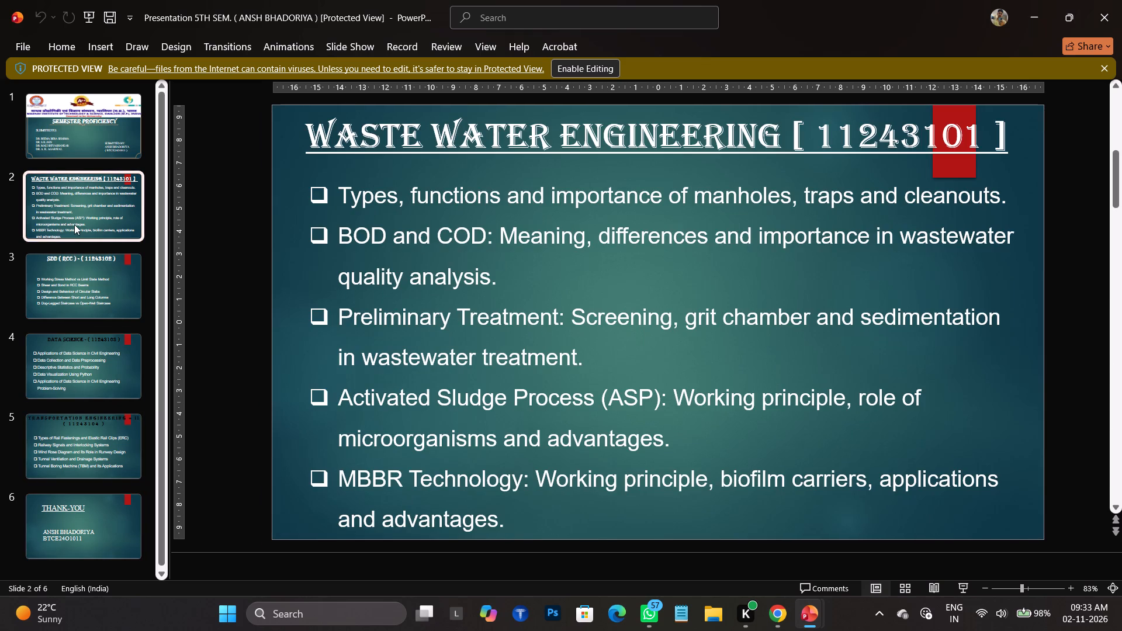
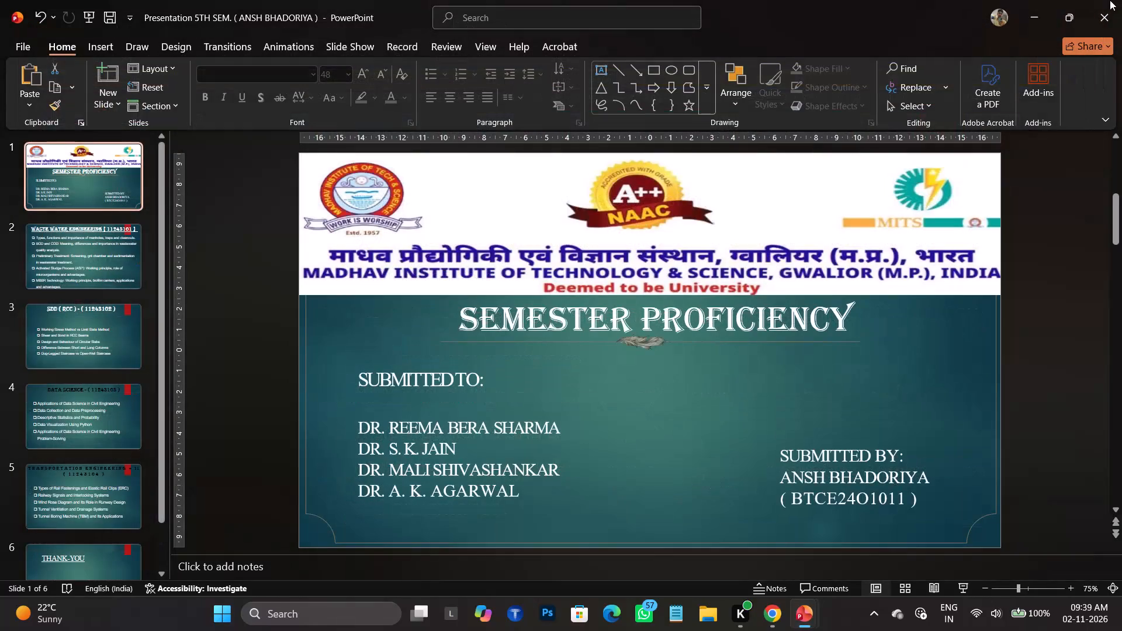
Close the saved 5TH SEM. presentation, the ChatGPT browser window, and the other open SEMESTER PROFICIENCY ( FIFTH - SEMESTER ) presentation.
left_click(1100, 17)
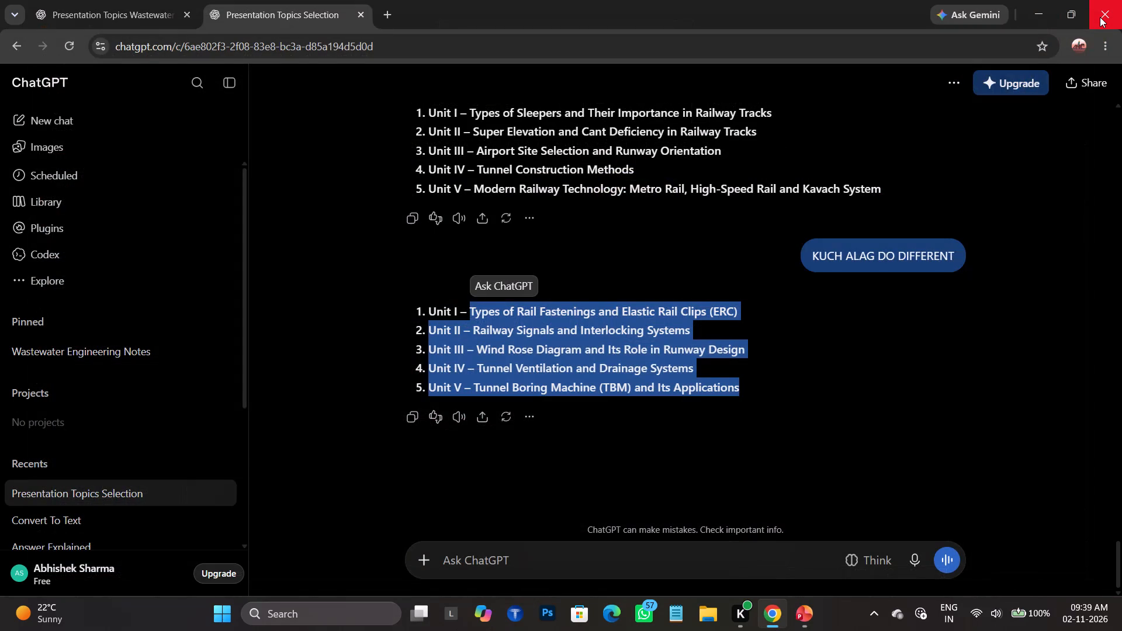
left_click(1100, 17)
left_click(1100, 17)
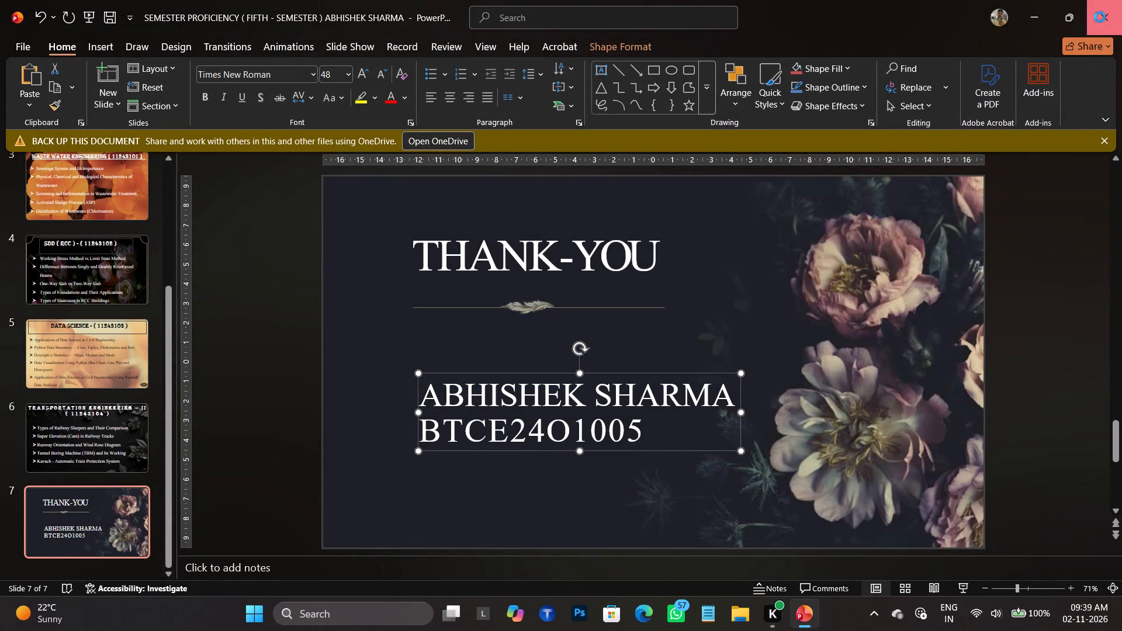
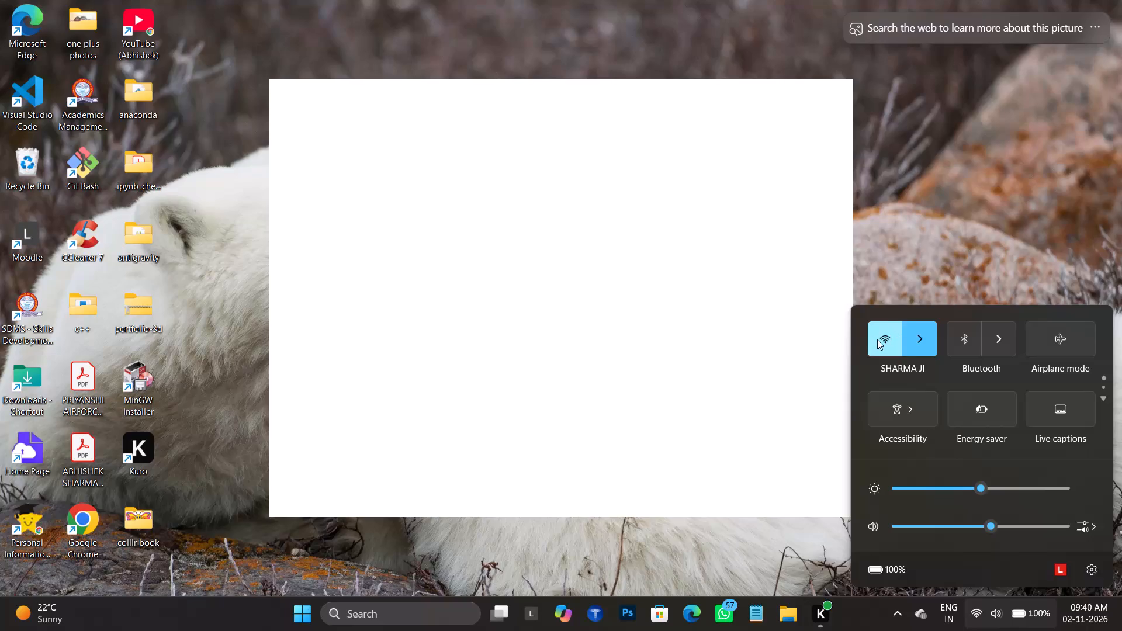
Dismiss the open quick settings and put the computer to sleep.
left_click(931, 216)
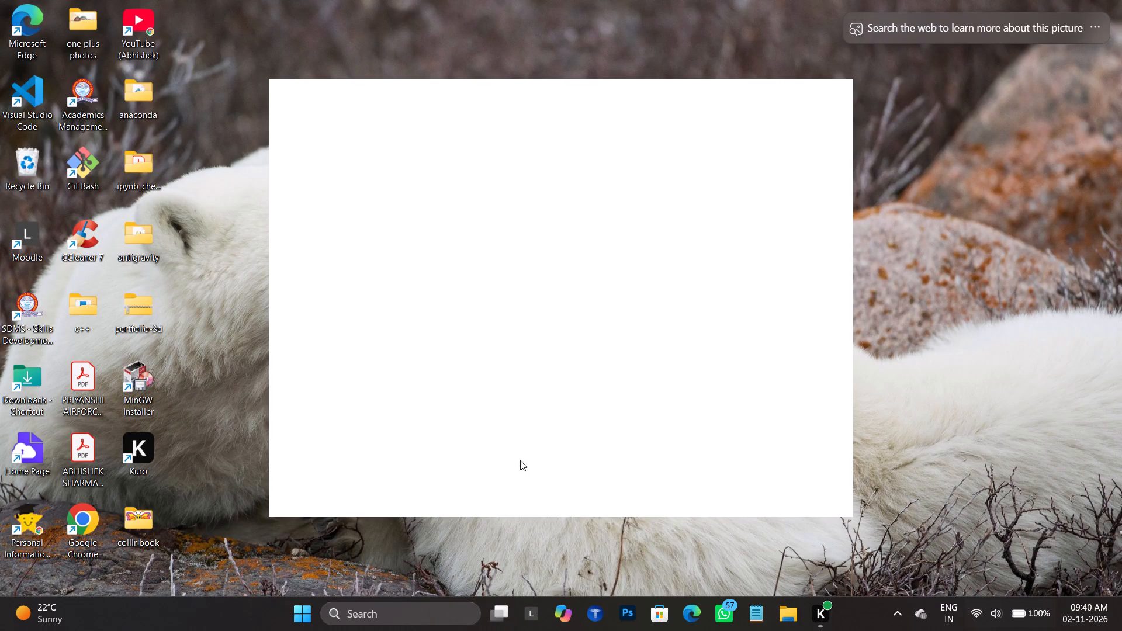
left_click(300, 605)
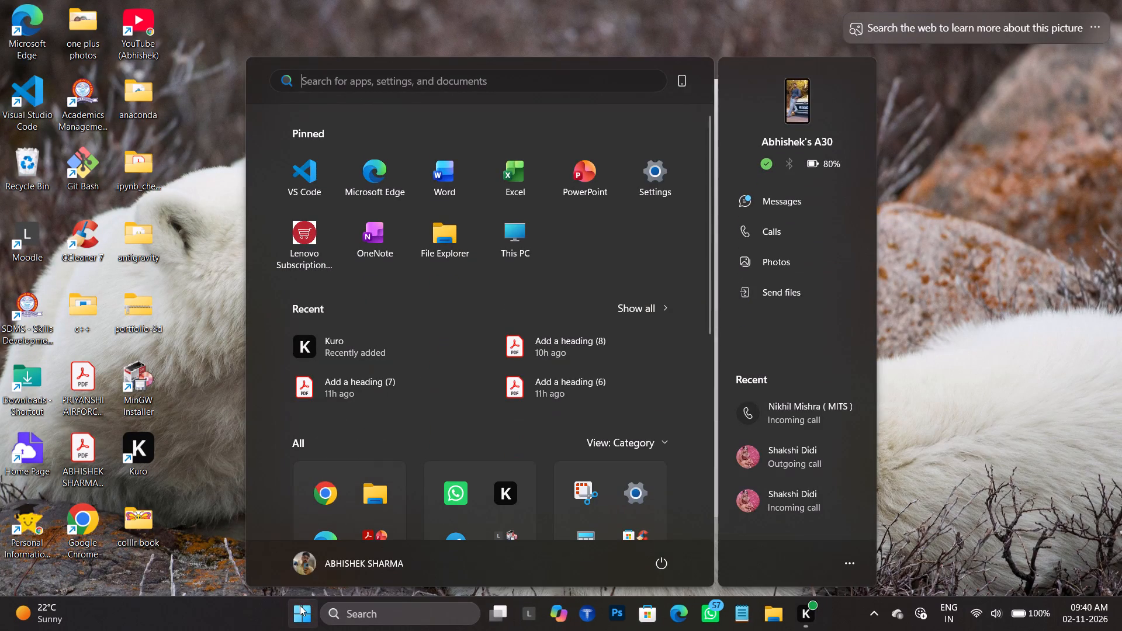
left_click(662, 573)
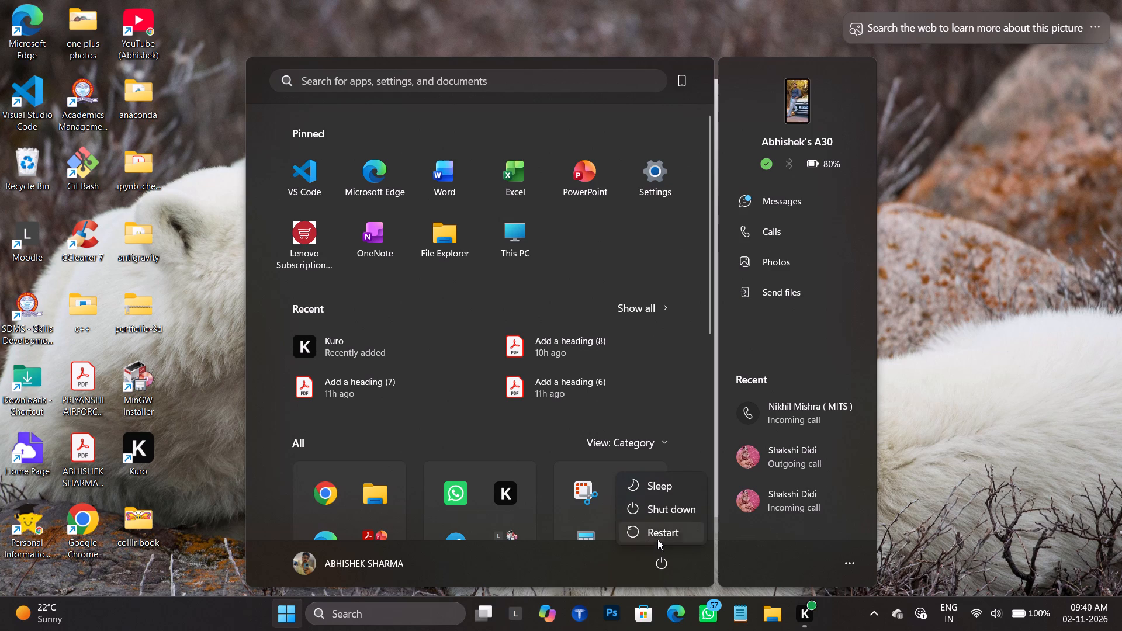
left_click(662, 486)
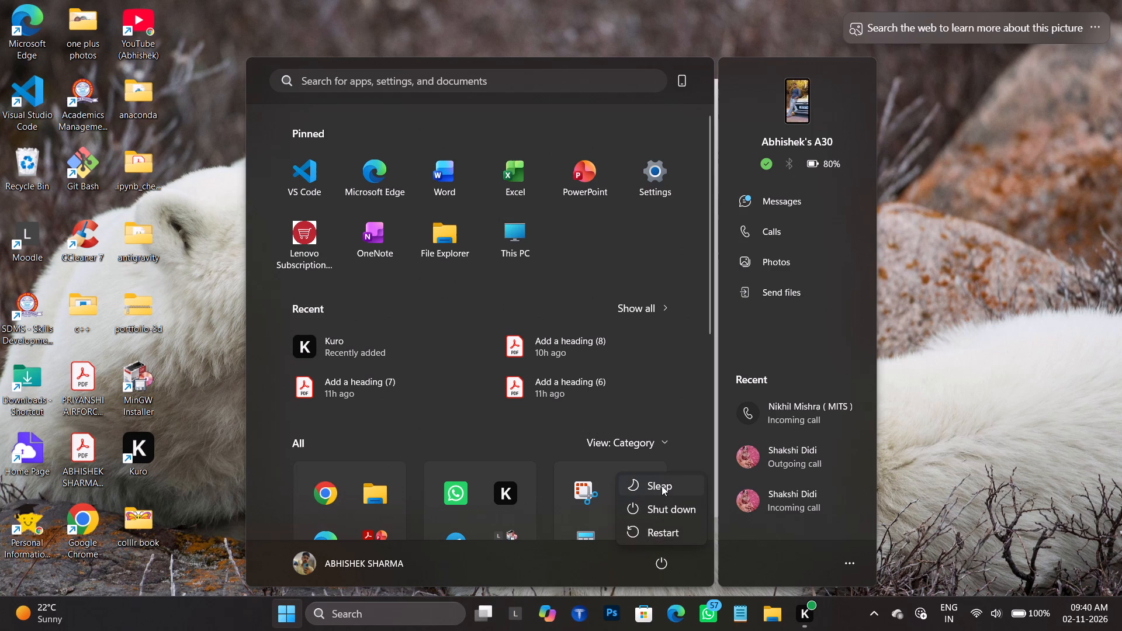